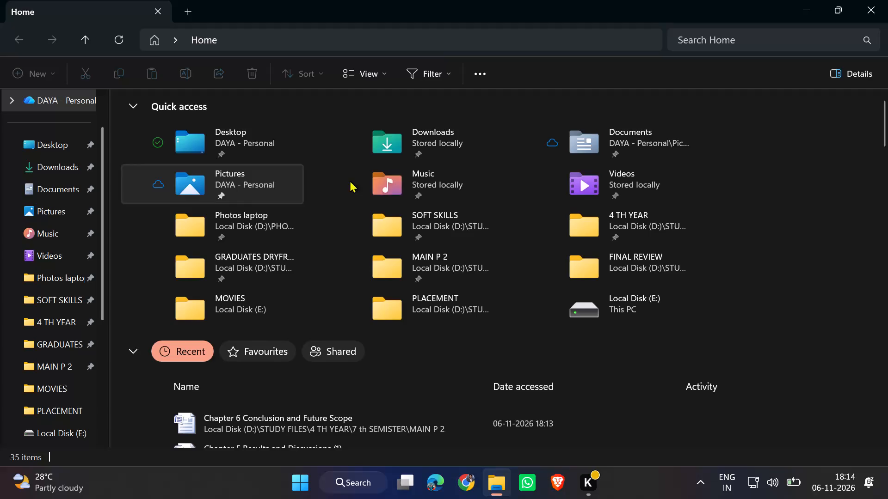
Open the MAIN P 2 folder.
{"action": "scroll", "coordinate": [74, 378], "scroll_direction": "down", "scroll_amount": 1}
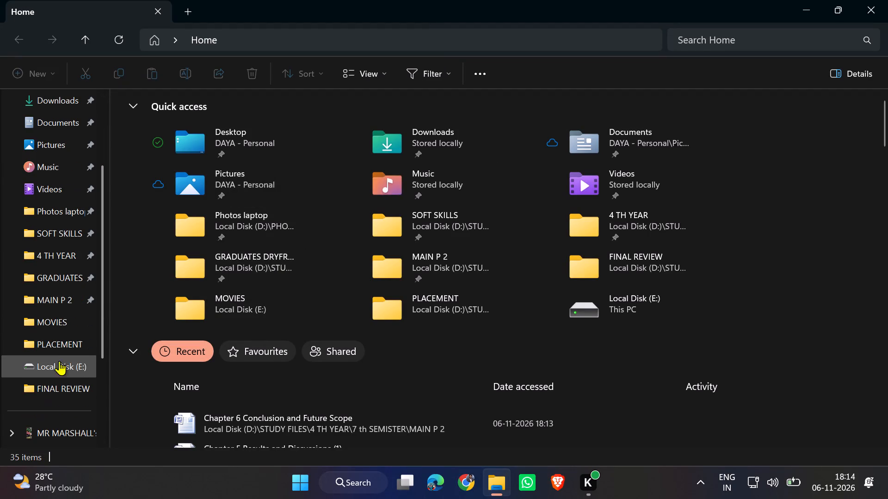
{"action": "left_click", "coordinate": [46, 304]}
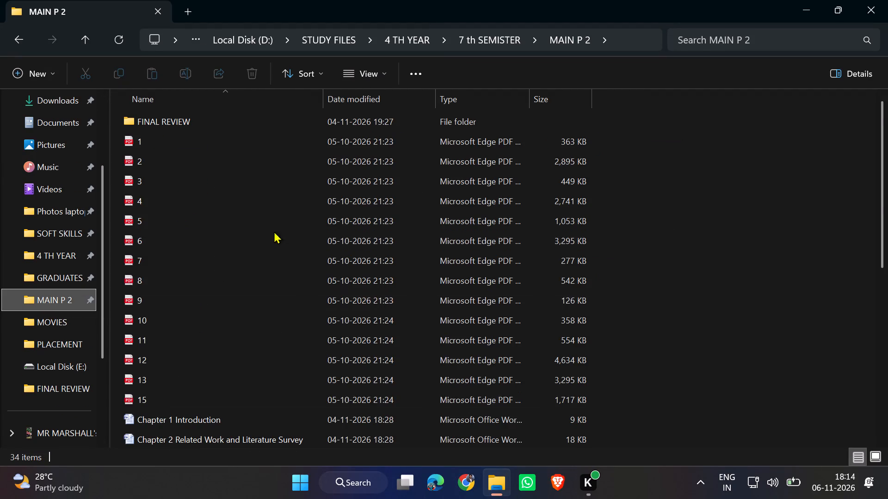
{"action": "scroll", "coordinate": [344, 304], "scroll_direction": "down", "scroll_amount": 4}
{"action": "scroll", "coordinate": [341, 309], "scroll_direction": "up", "scroll_amount": 5}
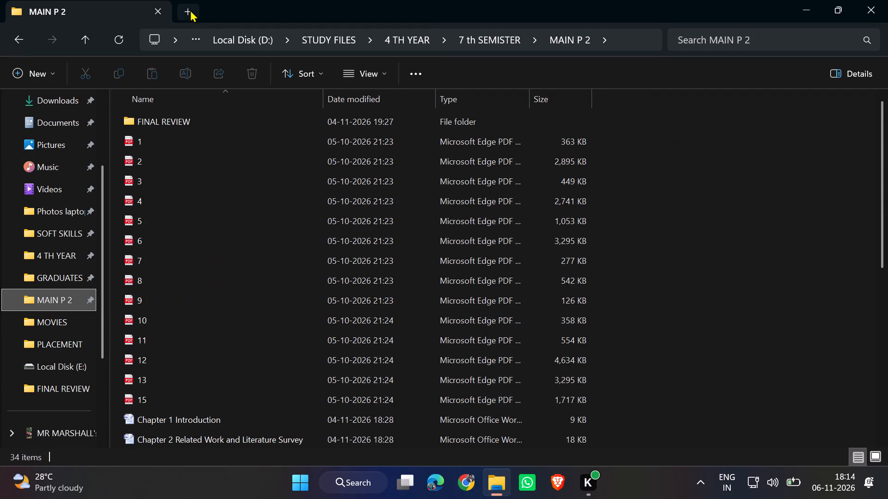
In a second File Explorer tab, go to the FINAL REVIEW folder and open the D6 DOCUMENTATION BODY document.
{"action": "left_click", "coordinate": [187, 8]}
{"action": "scroll", "coordinate": [66, 352], "scroll_direction": "down", "scroll_amount": 2}
{"action": "left_click", "coordinate": [69, 318]}
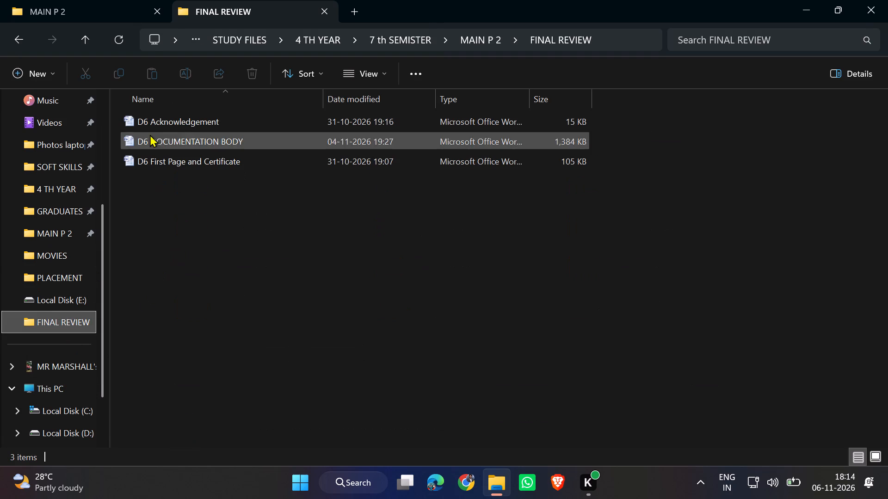
{"action": "double_click", "coordinate": [165, 148]}
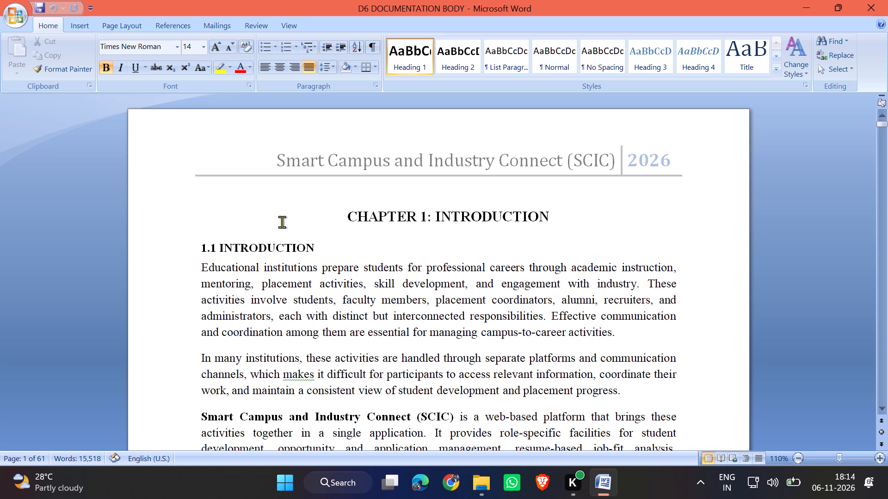
Look through the report body from the start of Chapter 1 to the final pages of Chapter 4.
{"action": "scroll", "coordinate": [558, 253], "scroll_direction": "down", "scroll_amount": 10}
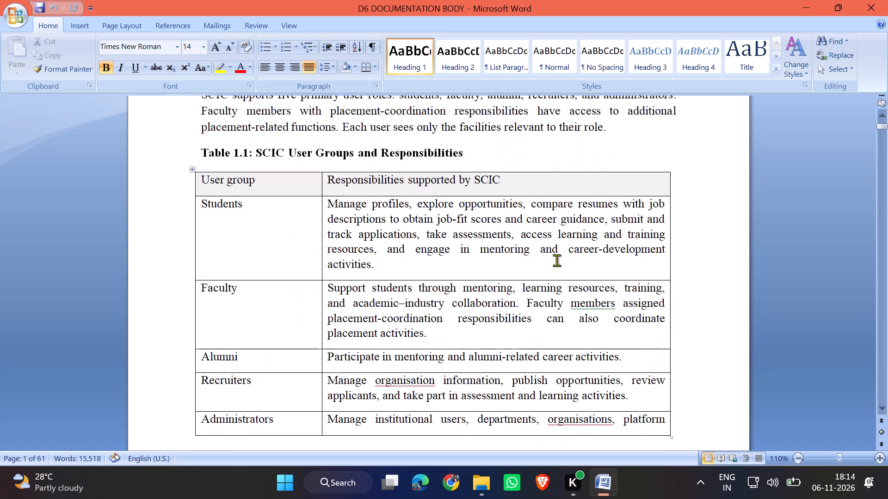
{"action": "scroll", "coordinate": [556, 260], "scroll_direction": "down", "scroll_amount": 8}
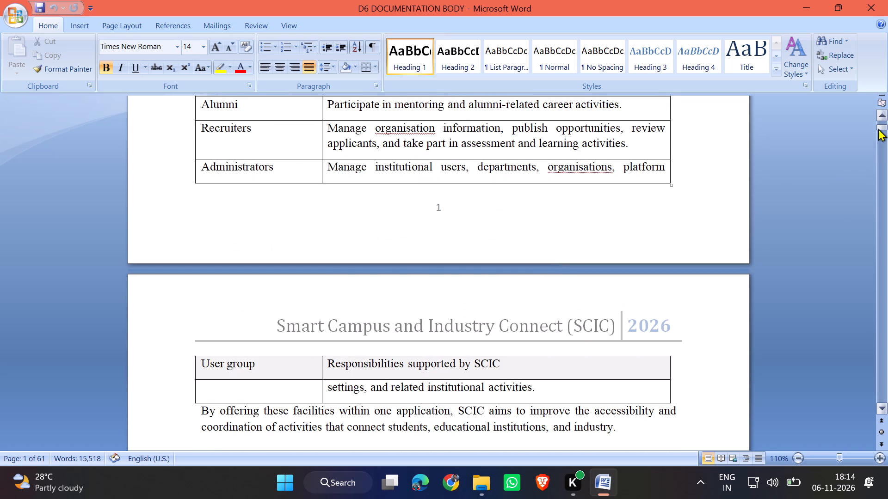
{"action": "left_click_drag", "start_coordinate": [878, 127], "coordinate": [877, 469]}
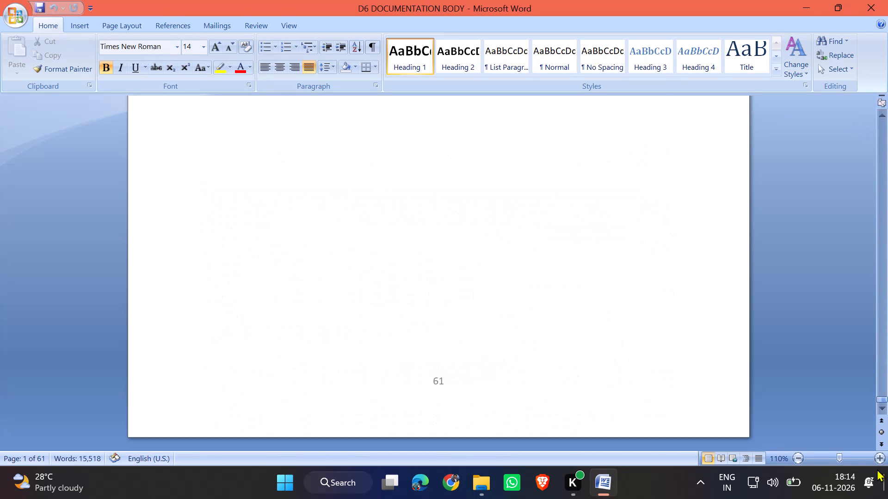
{"action": "left_click_drag", "start_coordinate": [877, 469], "coordinate": [887, 472]}
{"action": "scroll", "coordinate": [498, 303], "scroll_direction": "up", "scroll_amount": 10}
{"action": "scroll", "coordinate": [447, 286], "scroll_direction": "up", "scroll_amount": 3}
{"action": "scroll", "coordinate": [447, 286], "scroll_direction": "down", "scroll_amount": 7}
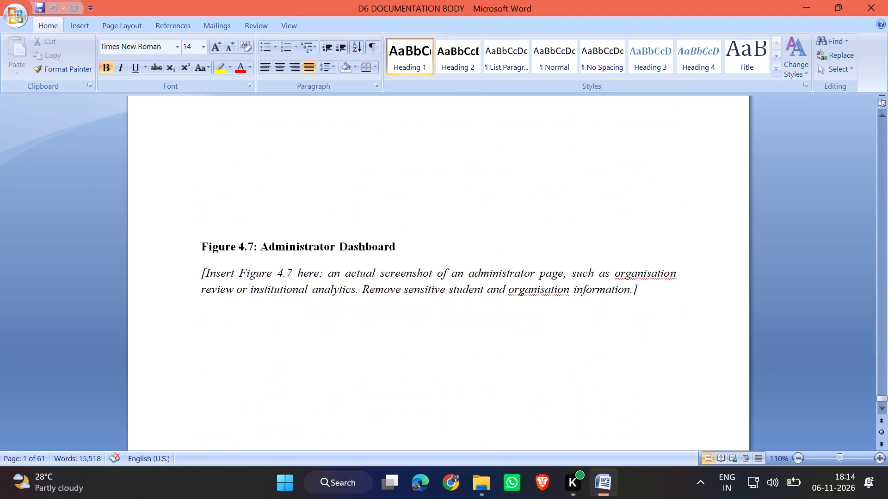
{"action": "scroll", "coordinate": [447, 286], "scroll_direction": "down", "scroll_amount": 2}
{"action": "scroll", "coordinate": [447, 286], "scroll_direction": "up", "scroll_amount": 20}
{"action": "scroll", "coordinate": [447, 286], "scroll_direction": "up", "scroll_amount": 7}
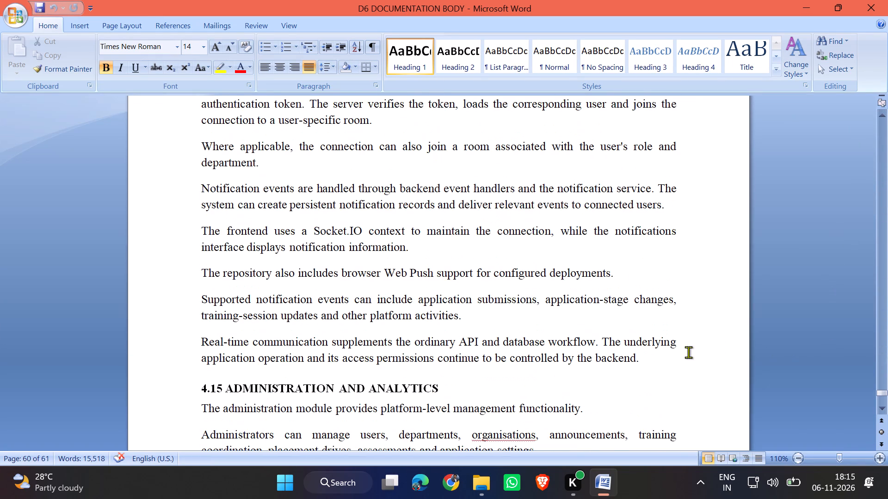
{"action": "scroll", "coordinate": [642, 375], "scroll_direction": "down", "scroll_amount": 3}
{"action": "scroll", "coordinate": [594, 297], "scroll_direction": "down", "scroll_amount": 11}
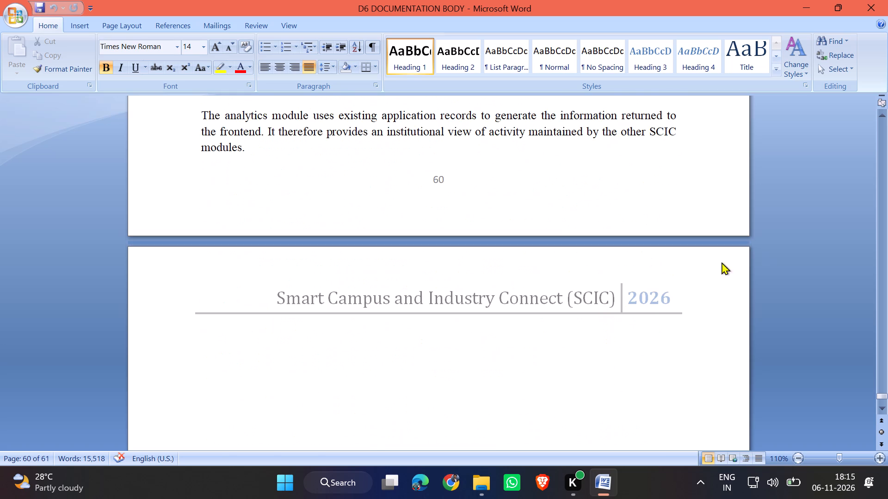
{"action": "scroll", "coordinate": [625, 262], "scroll_direction": "down", "scroll_amount": 19}
Add an empty paragraph after the Figure 4.7 placeholder note at the end of the document.
{"action": "left_click", "coordinate": [280, 259]}
{"action": "scroll", "coordinate": [283, 267], "scroll_direction": "up", "scroll_amount": 2}
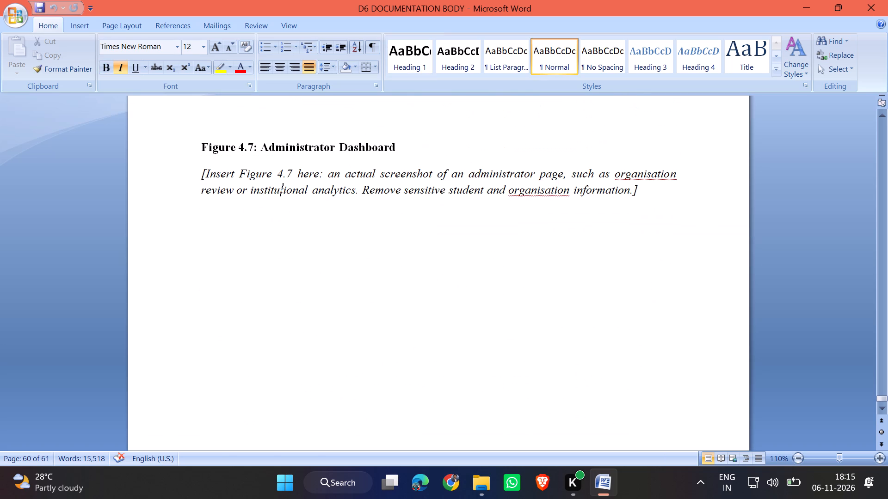
{"action": "left_click", "coordinate": [247, 280]}
{"action": "left_click", "coordinate": [652, 192]}
{"action": "key", "text": "Return"}
{"action": "scroll", "coordinate": [588, 237], "scroll_direction": "down", "scroll_amount": 7}
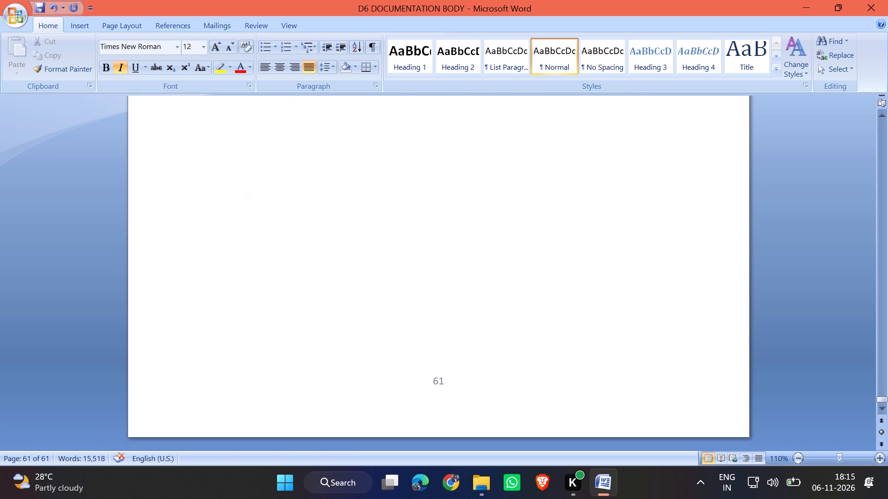
{"action": "scroll", "coordinate": [522, 231], "scroll_direction": "down", "scroll_amount": 7}
{"action": "left_click", "coordinate": [386, 318]}
{"action": "scroll", "coordinate": [384, 318], "scroll_direction": "up", "scroll_amount": 5}
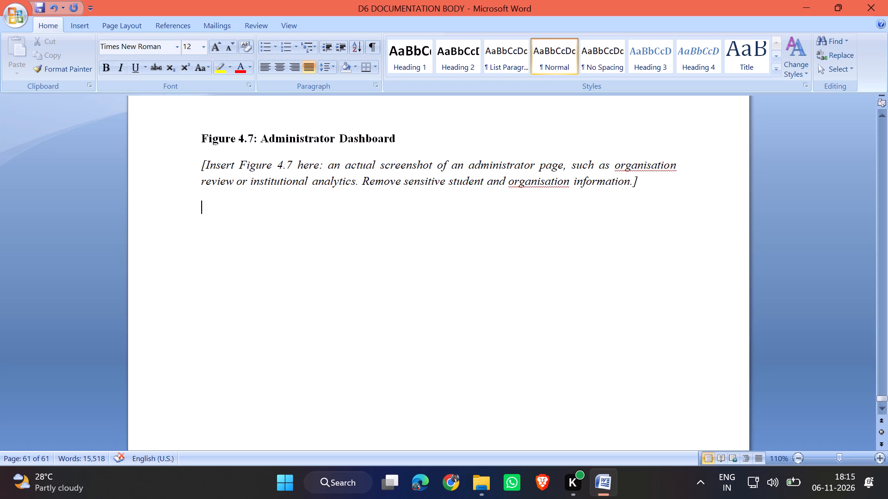
Remove the italics from the Figure 4.7 placeholder note and place the cursor on the empty line below it.
{"action": "triple_click", "coordinate": [277, 162]}
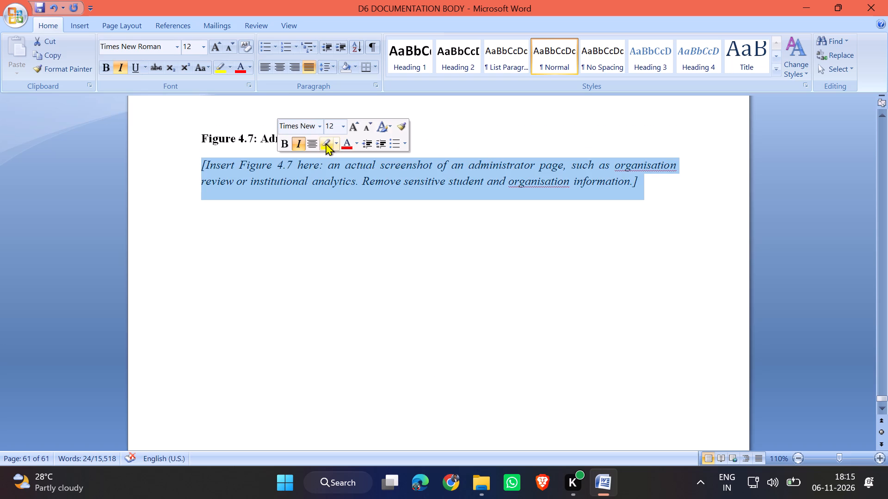
{"action": "left_click", "coordinate": [298, 146]}
{"action": "left_click", "coordinate": [294, 184]}
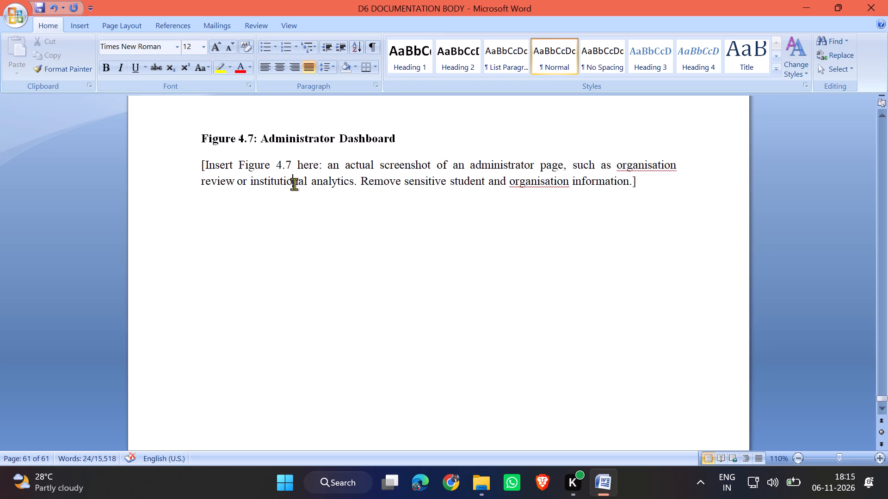
{"action": "left_click", "coordinate": [307, 248]}
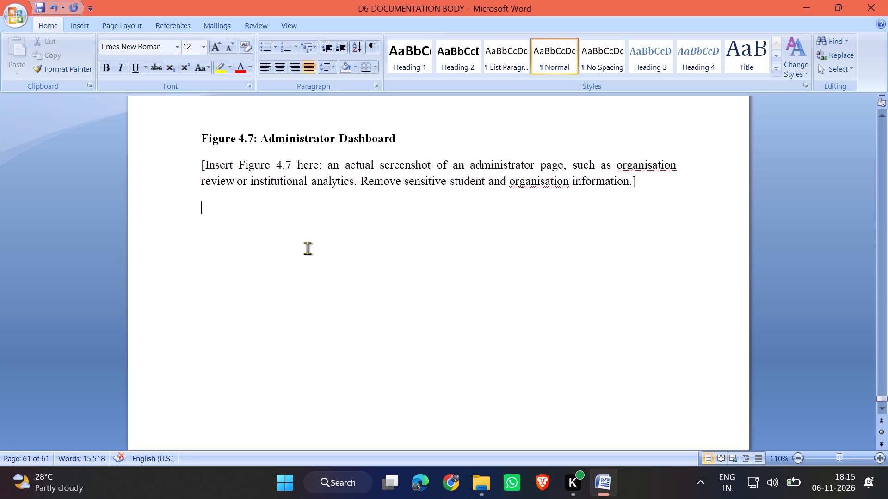
Switch to File Explorer and open Chapter 5 Results and Discussions (1) from the MAIN P 2 folder.
{"action": "left_click", "coordinate": [478, 498]}
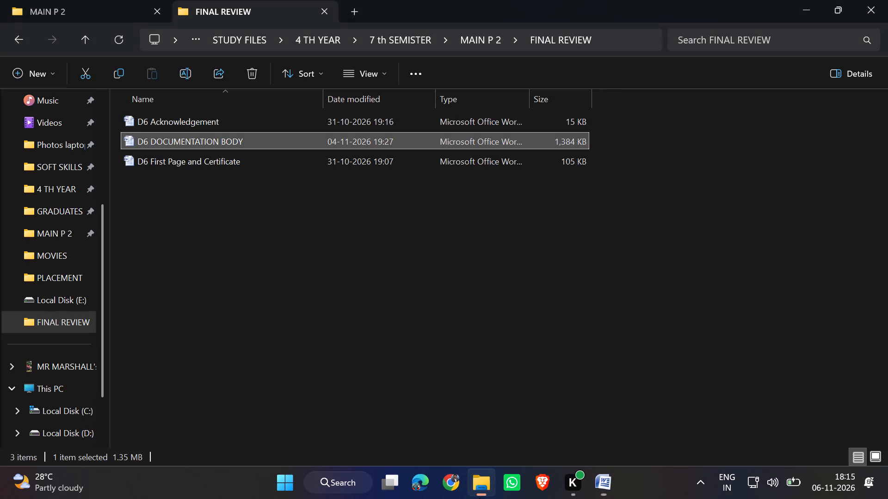
{"action": "left_click", "coordinate": [75, 6]}
{"action": "scroll", "coordinate": [327, 341], "scroll_direction": "down", "scroll_amount": 7}
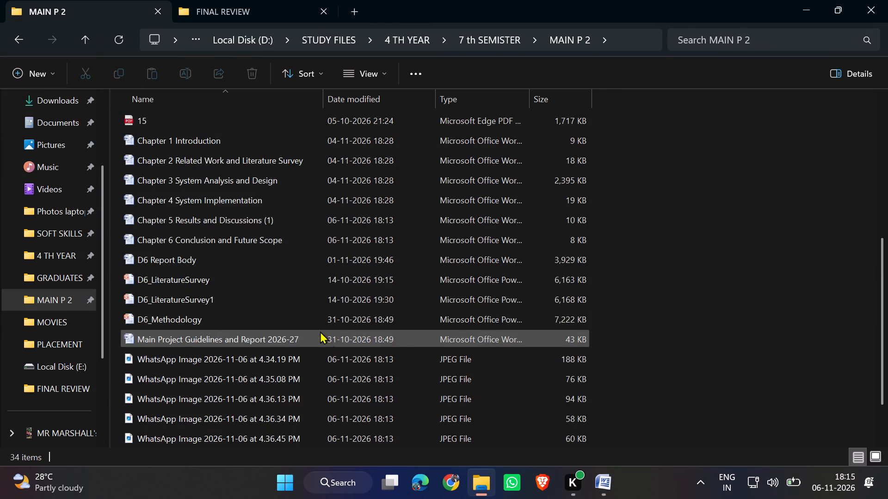
{"action": "scroll", "coordinate": [320, 331], "scroll_direction": "down", "scroll_amount": 3}
{"action": "double_click", "coordinate": [183, 164]}
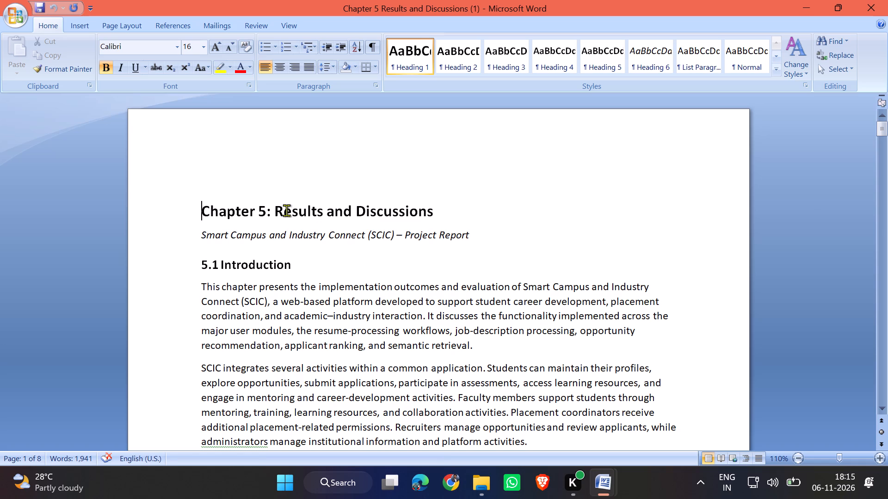
Copy the entire Chapter 5 document and paste it at the end of D6 DOCUMENTATION BODY, below the Figure 4.7 note.
{"action": "left_click", "coordinate": [351, 316]}
{"action": "scroll", "coordinate": [407, 304], "scroll_direction": "down", "scroll_amount": 20}
{"action": "scroll", "coordinate": [407, 304], "scroll_direction": "down", "scroll_amount": 3}
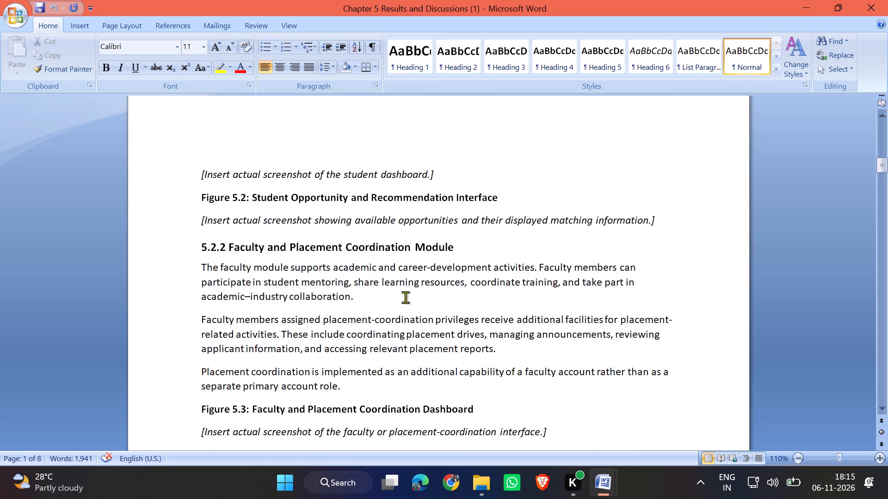
{"action": "key", "text": "ctrl+a"}
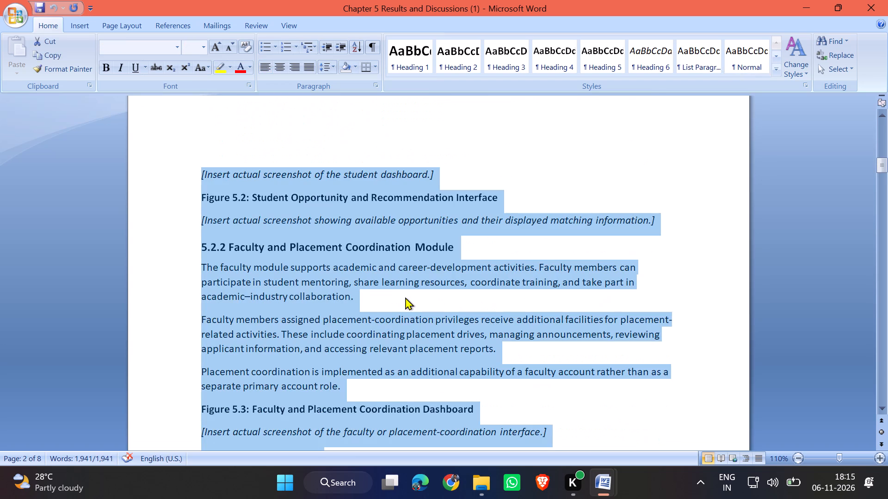
{"action": "key", "text": "ctrl+c"}
{"action": "left_click", "coordinate": [405, 297]}
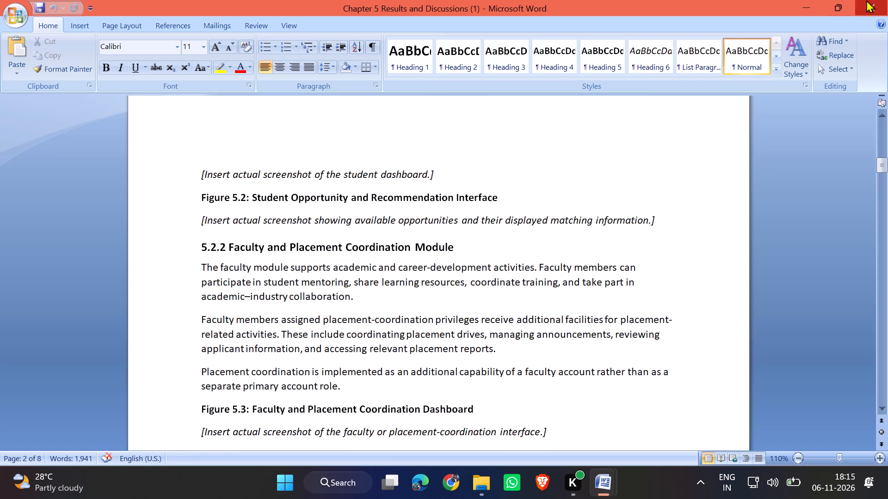
{"action": "left_click", "coordinate": [814, 0]}
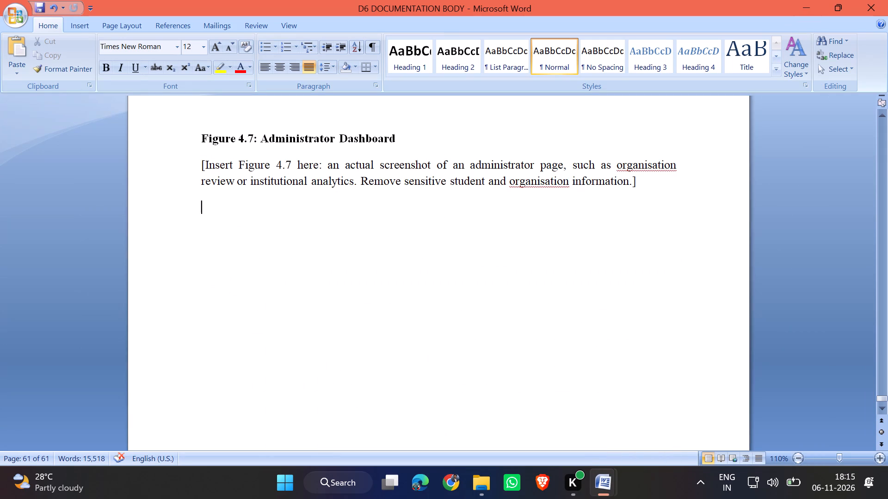
{"action": "key", "text": "ctrl+v"}
Insert blank lines before the "Chapter 5: Results and Discussions" heading to push it down onto the following page.
{"action": "scroll", "coordinate": [423, 268], "scroll_direction": "up", "scroll_amount": 20}
{"action": "scroll", "coordinate": [423, 268], "scroll_direction": "up", "scroll_amount": 4}
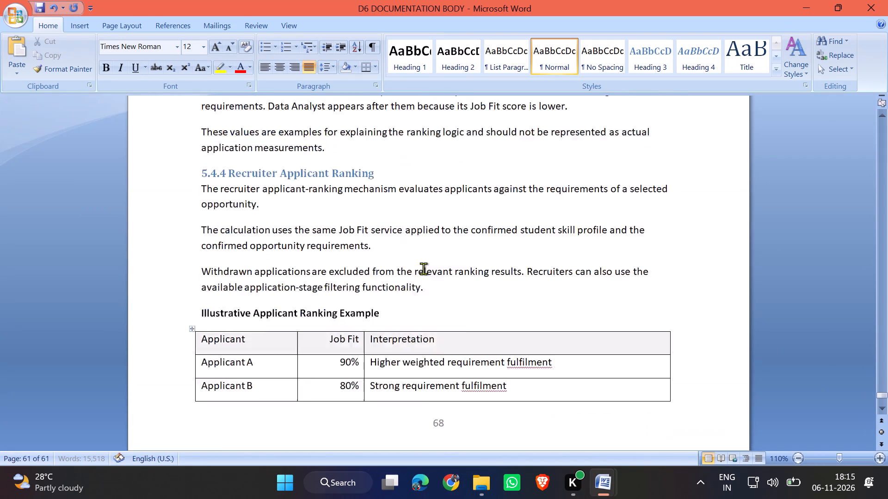
{"action": "scroll", "coordinate": [423, 268], "scroll_direction": "up", "scroll_amount": 20}
{"action": "scroll", "coordinate": [423, 268], "scroll_direction": "up", "scroll_amount": 20}
{"action": "scroll", "coordinate": [423, 268], "scroll_direction": "up", "scroll_amount": 15}
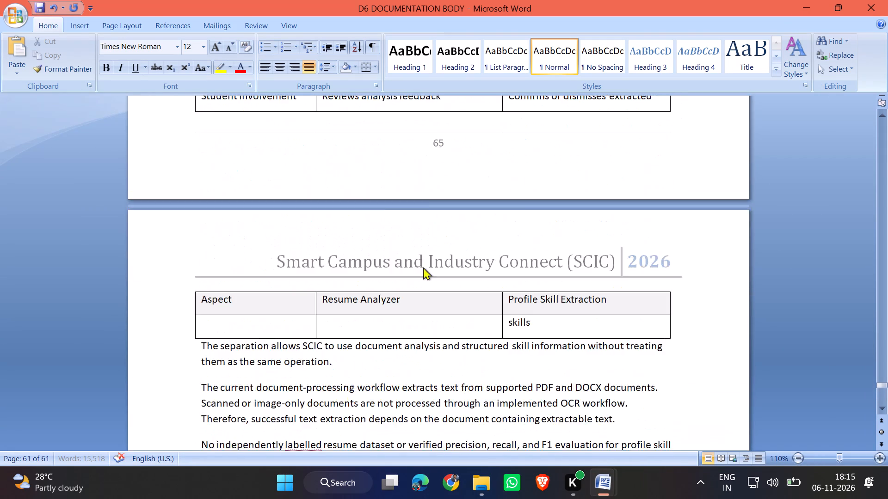
{"action": "scroll", "coordinate": [423, 267], "scroll_direction": "up", "scroll_amount": 20}
{"action": "scroll", "coordinate": [423, 267], "scroll_direction": "up", "scroll_amount": 20}
{"action": "scroll", "coordinate": [423, 267], "scroll_direction": "up", "scroll_amount": 14}
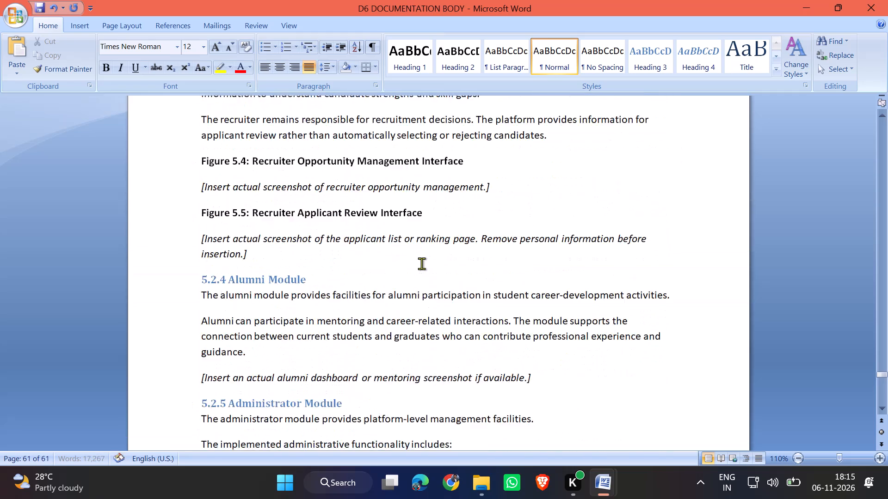
{"action": "scroll", "coordinate": [421, 263], "scroll_direction": "up", "scroll_amount": 20}
{"action": "scroll", "coordinate": [421, 263], "scroll_direction": "up", "scroll_amount": 20}
{"action": "scroll", "coordinate": [421, 263], "scroll_direction": "up", "scroll_amount": 10}
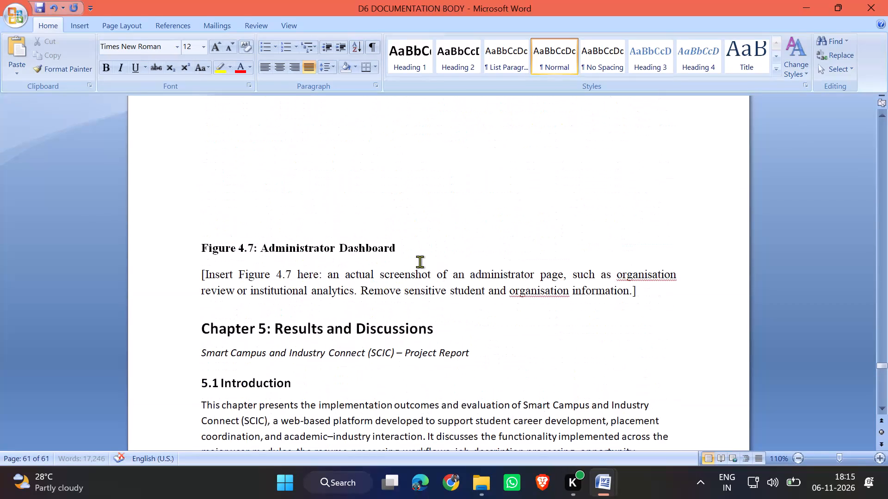
{"action": "scroll", "coordinate": [419, 262], "scroll_direction": "up", "scroll_amount": 19}
{"action": "scroll", "coordinate": [417, 264], "scroll_direction": "down", "scroll_amount": 20}
{"action": "scroll", "coordinate": [417, 264], "scroll_direction": "down", "scroll_amount": 4}
{"action": "scroll", "coordinate": [407, 270], "scroll_direction": "up", "scroll_amount": 3}
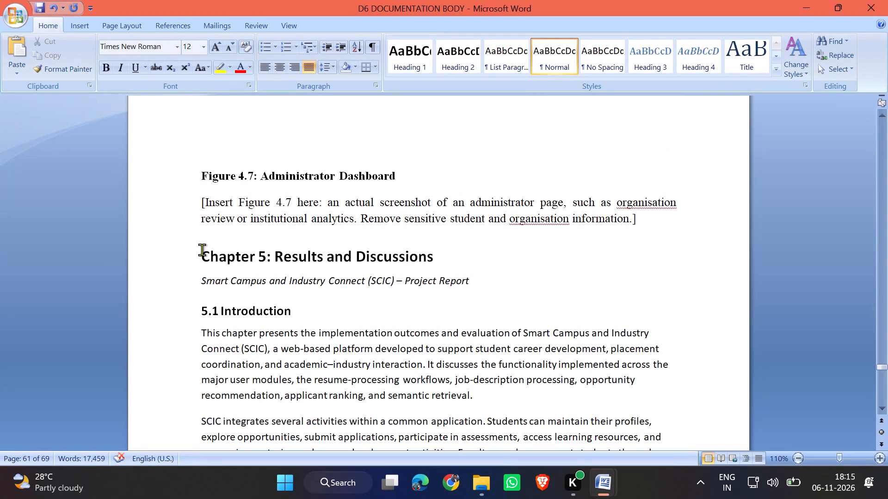
{"action": "left_click", "coordinate": [196, 251]}
{"action": "key", "text": "Return"}
{"action": "key", "text": "Return"}
{"action": "key", "text": "Return"}
{"action": "scroll", "coordinate": [216, 283], "scroll_direction": "down", "scroll_amount": 6}
{"action": "key", "text": "Return"}
{"action": "key", "text": "Return"}
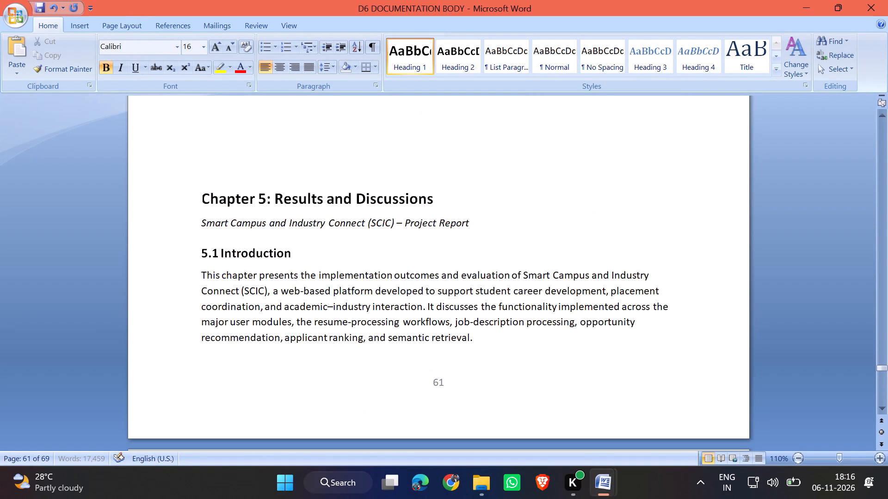
{"action": "key", "text": "Return"}
{"action": "scroll", "coordinate": [308, 243], "scroll_direction": "down", "scroll_amount": 5}
{"action": "key", "text": "Return"}
{"action": "key", "text": "Return"}
{"action": "key", "text": "Return"}
{"action": "scroll", "coordinate": [441, 230], "scroll_direction": "up", "scroll_amount": 4}
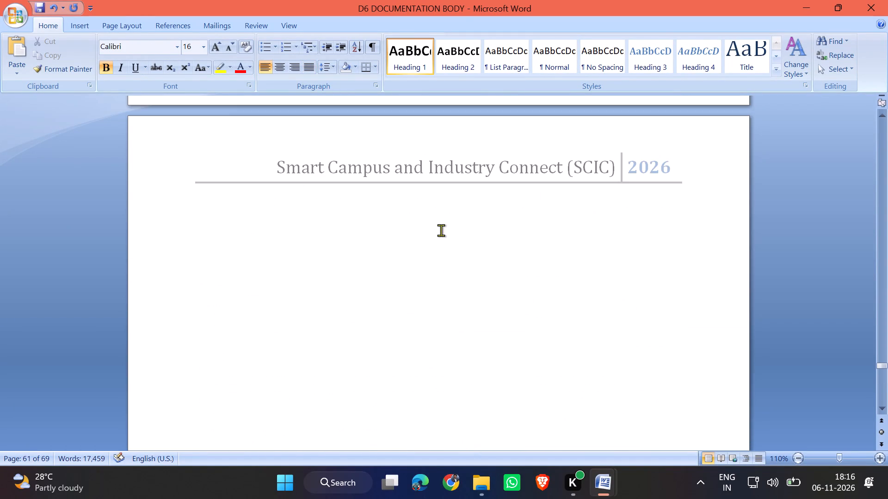
{"action": "key", "text": "BackSpace"}
{"action": "key", "text": "BackSpace"}
{"action": "key", "text": "Return"}
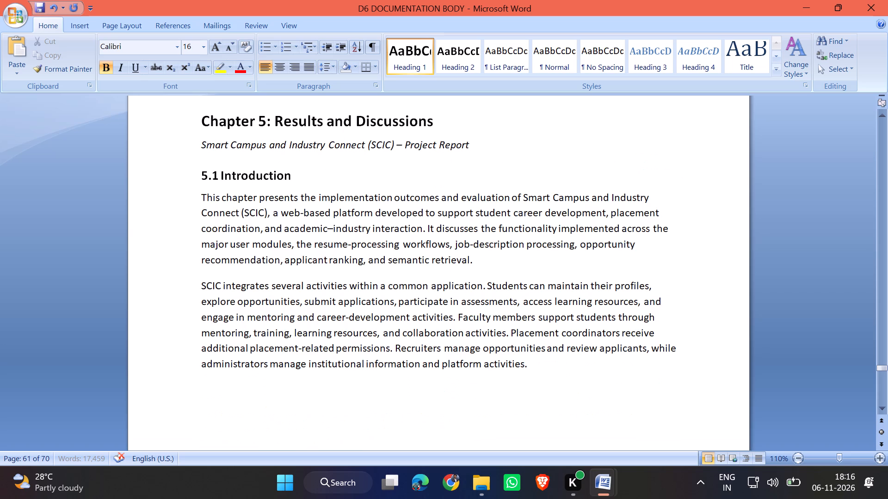
Delete the block of blank lines directly above the Chapter 5 heading.
{"action": "scroll", "coordinate": [419, 318], "scroll_direction": "up", "scroll_amount": 9}
{"action": "scroll", "coordinate": [376, 323], "scroll_direction": "up", "scroll_amount": 2}
{"action": "scroll", "coordinate": [374, 323], "scroll_direction": "down", "scroll_amount": 2}
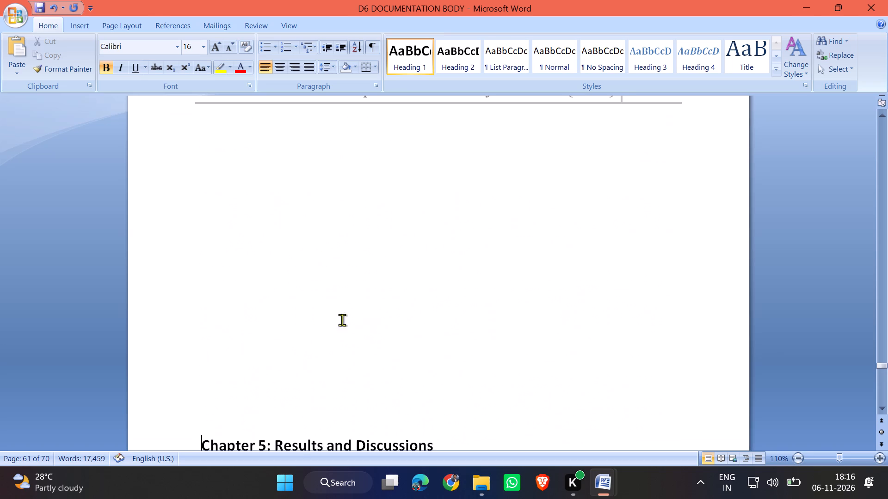
{"action": "left_click_drag", "start_coordinate": [250, 397], "coordinate": [227, 152]}
{"action": "key", "text": "Delete"}
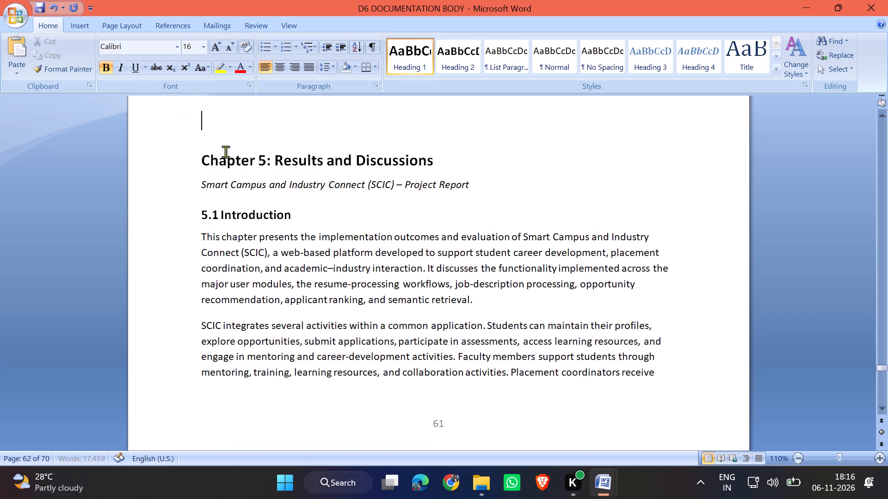
Insert blank lines above the "Chapter 5: Results and Discussions" heading to push it toward the bottom of page 61.
{"action": "scroll", "coordinate": [225, 152], "scroll_direction": "up", "scroll_amount": 5}
{"action": "key", "text": "Return"}
{"action": "scroll", "coordinate": [272, 237], "scroll_direction": "down", "scroll_amount": 6}
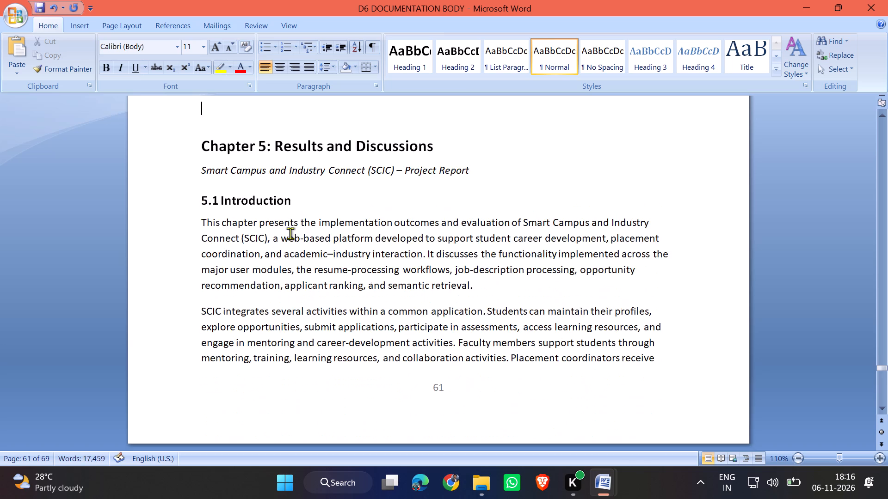
{"action": "key", "text": "Return"}
{"action": "key", "text": "Return"}
{"action": "scroll", "coordinate": [290, 232], "scroll_direction": "down", "scroll_amount": 3}
{"action": "key", "text": "Return"}
{"action": "key", "text": "Return"}
{"action": "key", "text": "Return"}
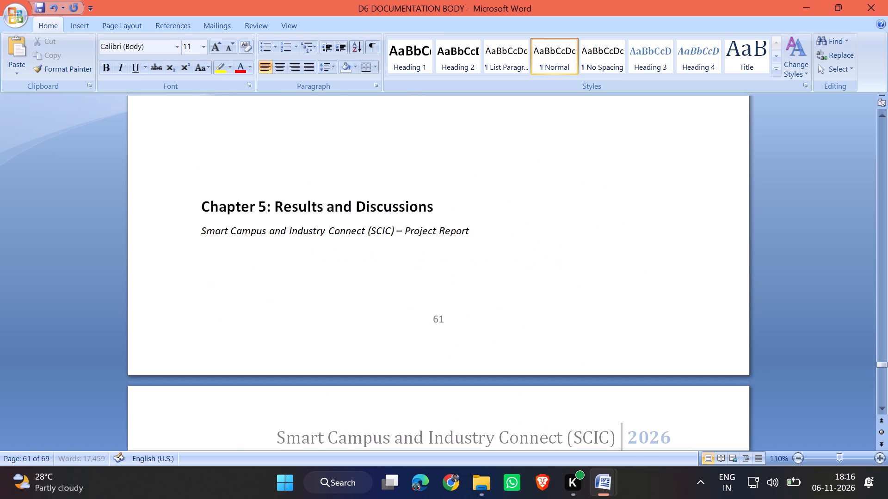
{"action": "scroll", "coordinate": [339, 233], "scroll_direction": "down", "scroll_amount": 3}
{"action": "key", "text": "Return"}
{"action": "key", "text": "Return"}
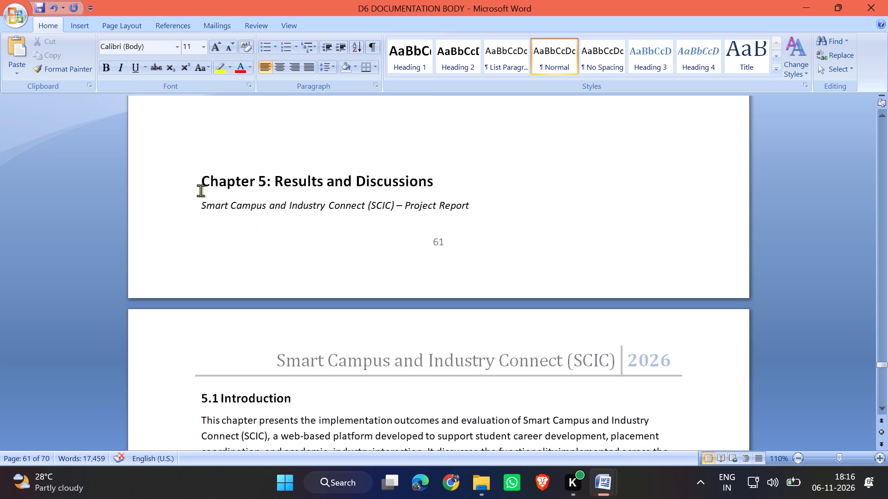
Adjust the blank lines directly before the Chapter 5 heading so it starts at the top of the following page.
{"action": "left_click", "coordinate": [203, 186]}
{"action": "key", "text": "Return"}
{"action": "scroll", "coordinate": [296, 227], "scroll_direction": "down", "scroll_amount": 5}
{"action": "left_click", "coordinate": [297, 229]}
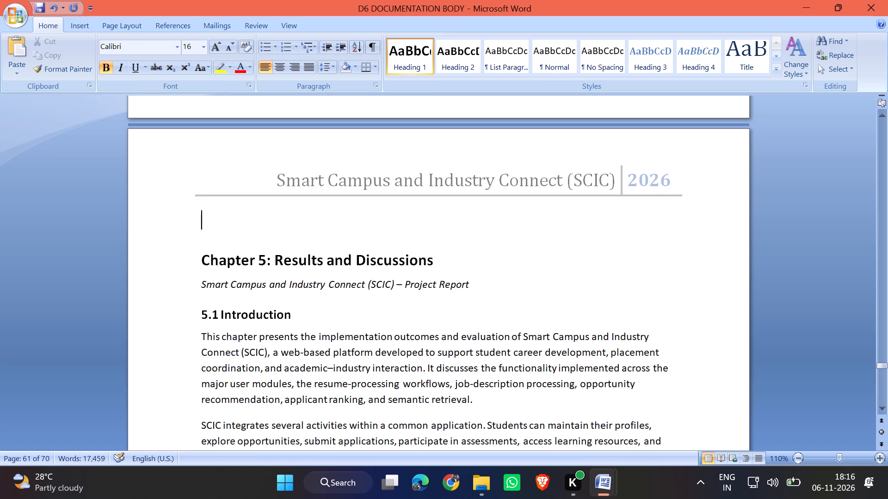
{"action": "key", "text": "BackSpace"}
{"action": "key", "text": "BackSpace"}
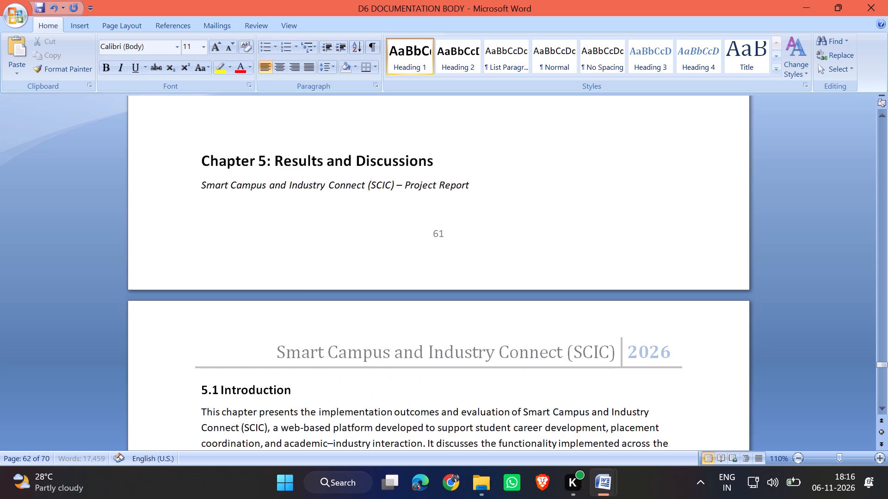
{"action": "key", "text": "Return"}
{"action": "key", "text": "Return"}
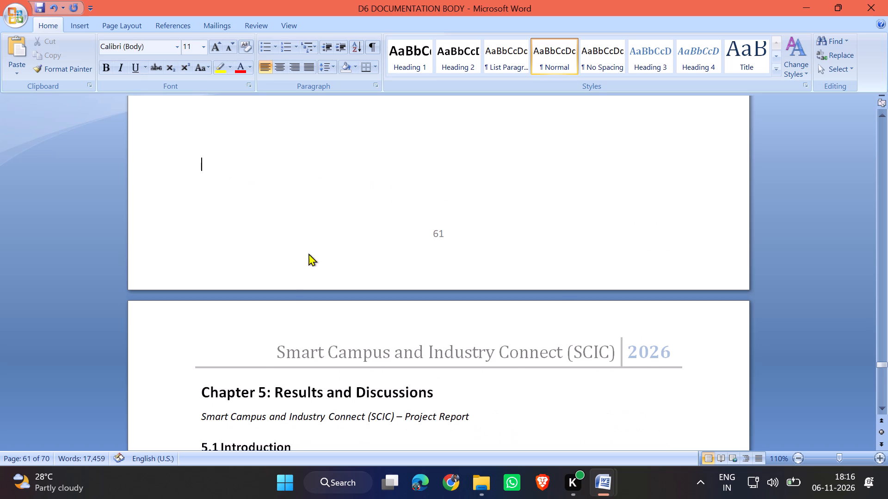
Delete the italic line "Smart Campus and Industry Connect (SCIC) – Project Report" below the Chapter 5 heading.
{"action": "scroll", "coordinate": [317, 257], "scroll_direction": "down", "scroll_amount": 6}
{"action": "triple_click", "coordinate": [319, 202]}
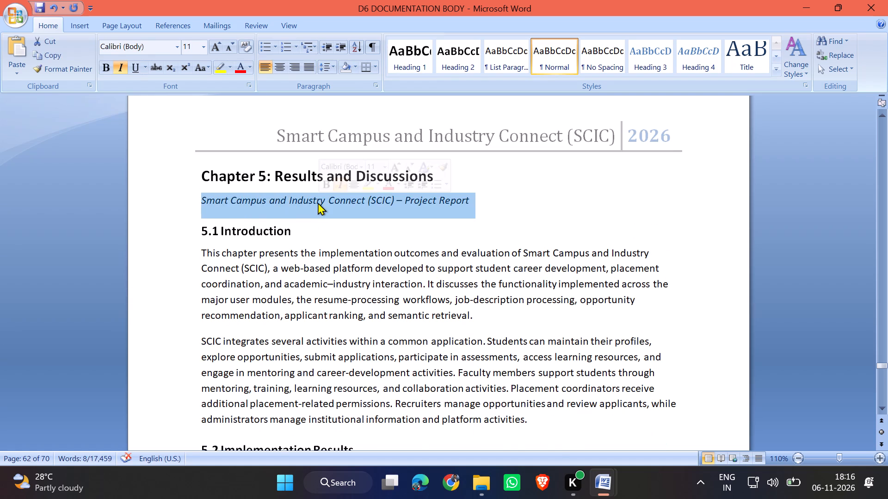
{"action": "key", "text": "Delete"}
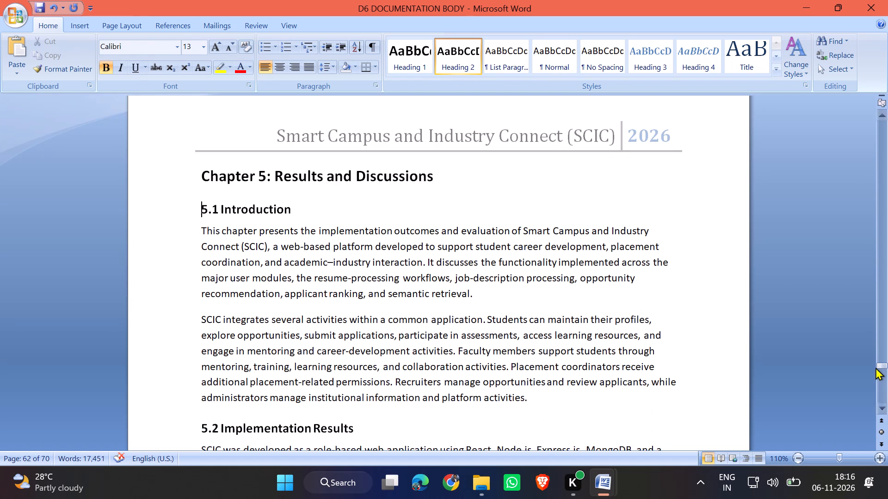
Place the insertion point at the top of the blank page that follows the end of Chapter 5.
{"action": "left_click_drag", "start_coordinate": [879, 367], "coordinate": [887, 478]}
{"action": "scroll", "coordinate": [436, 351], "scroll_direction": "up", "scroll_amount": 9}
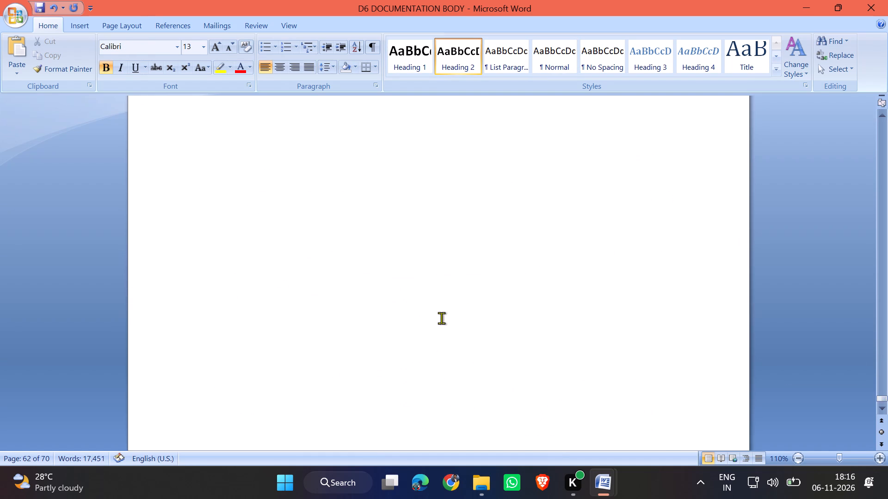
{"action": "scroll", "coordinate": [441, 318], "scroll_direction": "up", "scroll_amount": 11}
{"action": "scroll", "coordinate": [441, 318], "scroll_direction": "down", "scroll_amount": 1}
{"action": "scroll", "coordinate": [441, 318], "scroll_direction": "up", "scroll_amount": 14}
{"action": "scroll", "coordinate": [441, 319], "scroll_direction": "down", "scroll_amount": 5}
{"action": "scroll", "coordinate": [440, 325], "scroll_direction": "up", "scroll_amount": 6}
{"action": "scroll", "coordinate": [440, 327], "scroll_direction": "down", "scroll_amount": 3}
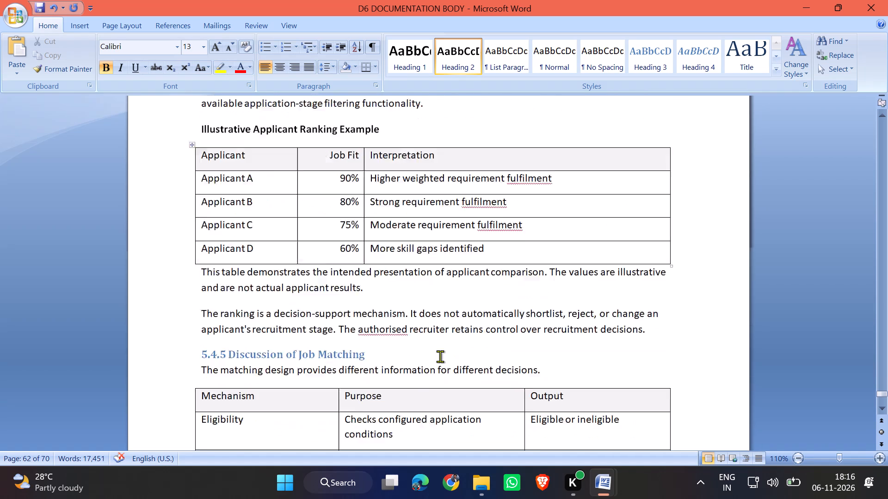
{"action": "scroll", "coordinate": [440, 356], "scroll_direction": "down", "scroll_amount": 15}
{"action": "scroll", "coordinate": [400, 376], "scroll_direction": "down", "scroll_amount": 7}
{"action": "left_click", "coordinate": [367, 274]}
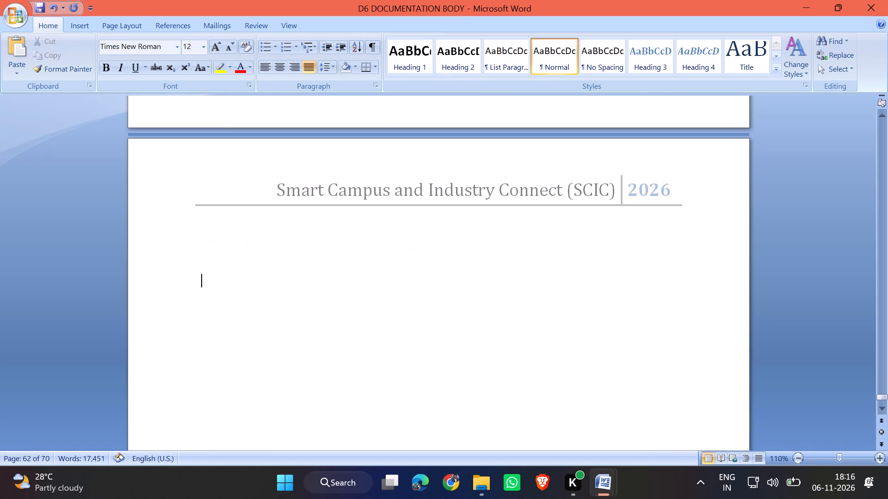
{"action": "left_click", "coordinate": [271, 224]}
Switch to File Explorer and open Chapter 6 Conclusion and Future Scope from the MAIN P 2 folder.
{"action": "left_click", "coordinate": [481, 489]}
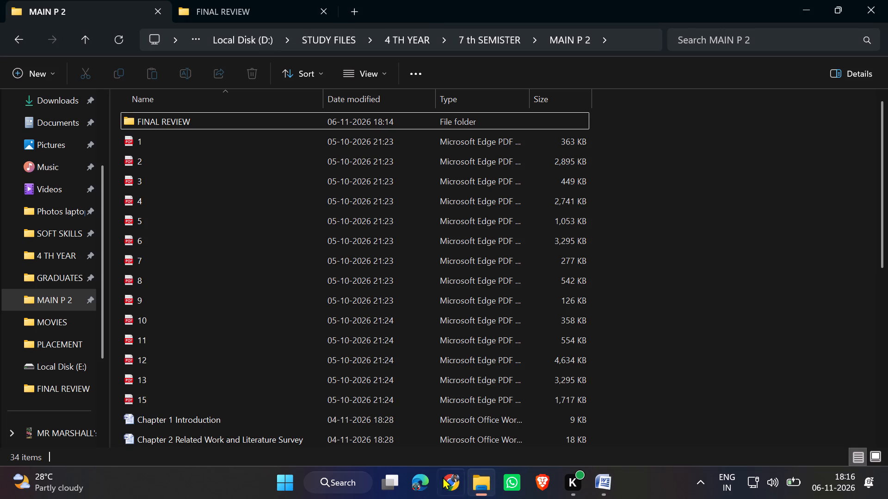
{"action": "scroll", "coordinate": [237, 310], "scroll_direction": "down", "scroll_amount": 7}
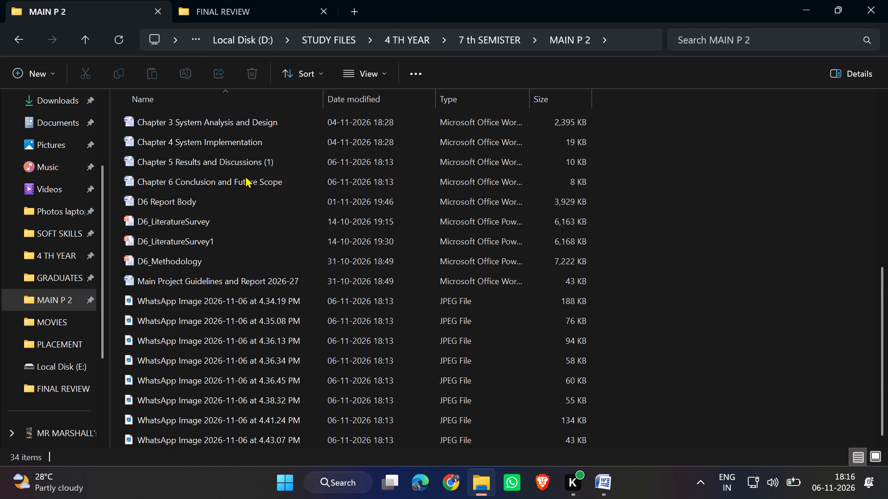
{"action": "double_click", "coordinate": [238, 185]}
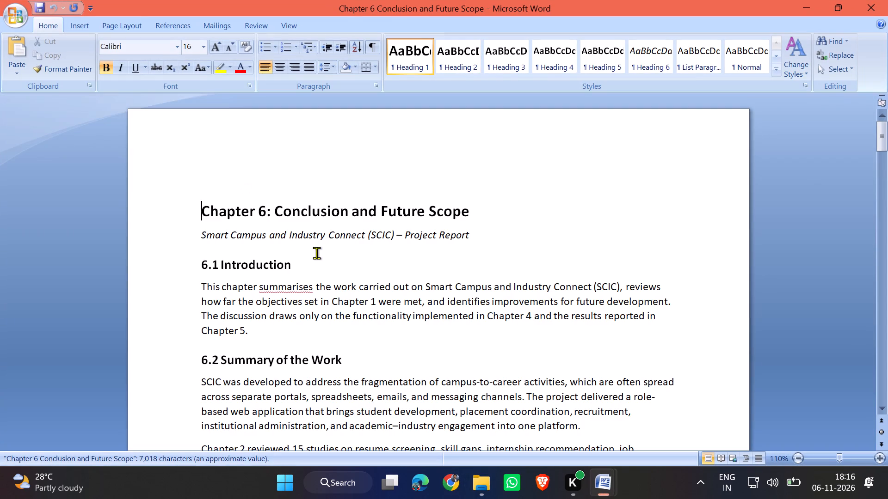
Copy the entire Chapter 6 document and paste it into D6 DOCUMENTATION BODY on the page after Chapter 5.
{"action": "left_click", "coordinate": [316, 253]}
{"action": "key", "text": "ctrl+a"}
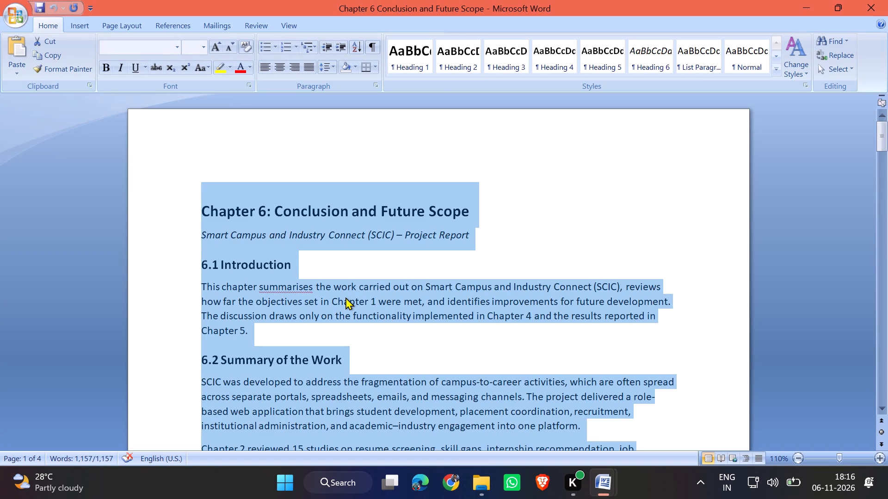
{"action": "key", "text": "ctrl+c"}
{"action": "left_click", "coordinate": [797, 208]}
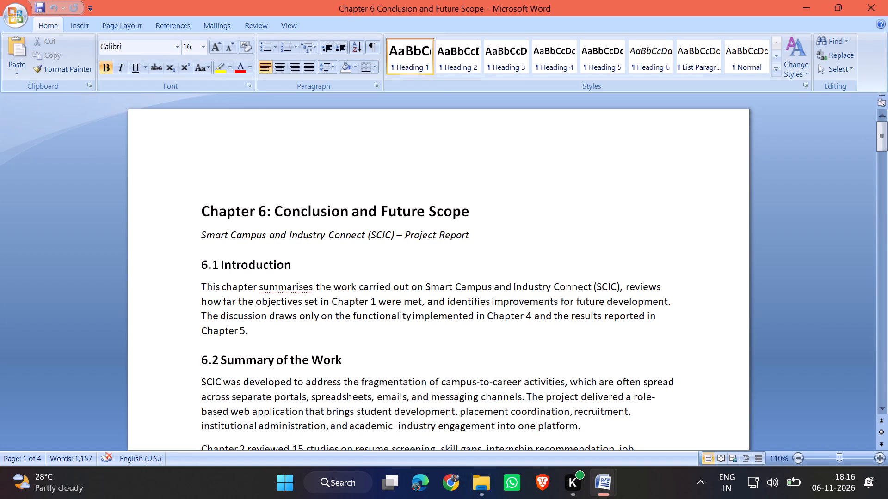
{"action": "left_click", "coordinate": [612, 498]}
{"action": "left_click", "coordinate": [482, 402]}
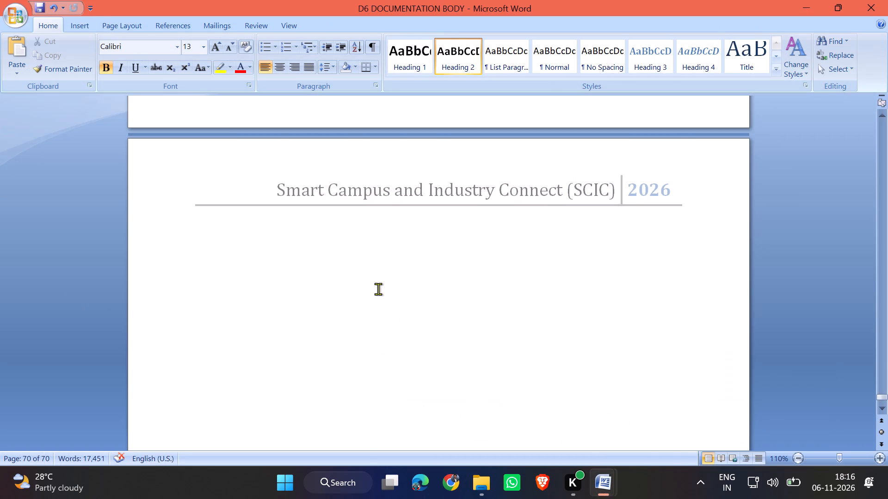
{"action": "key", "text": "ctrl+v"}
{"action": "scroll", "coordinate": [378, 289], "scroll_direction": "up", "scroll_amount": 4}
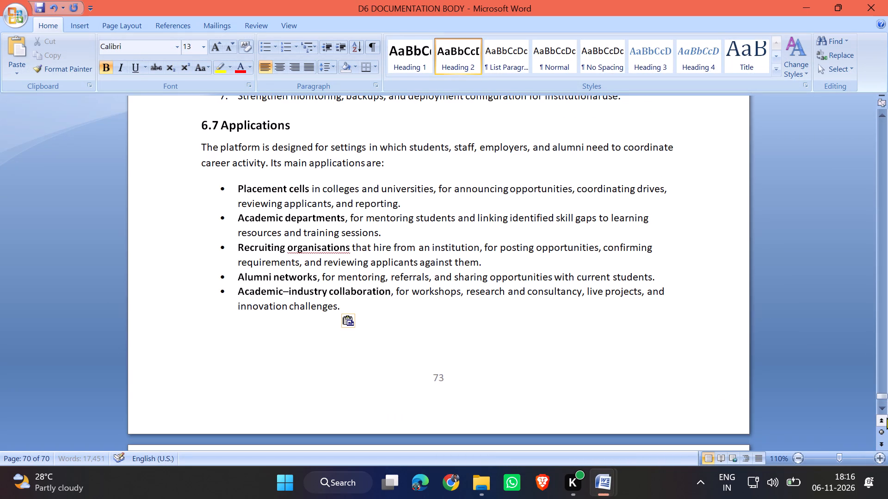
{"action": "left_click_drag", "start_coordinate": [882, 396], "coordinate": [881, 394]}
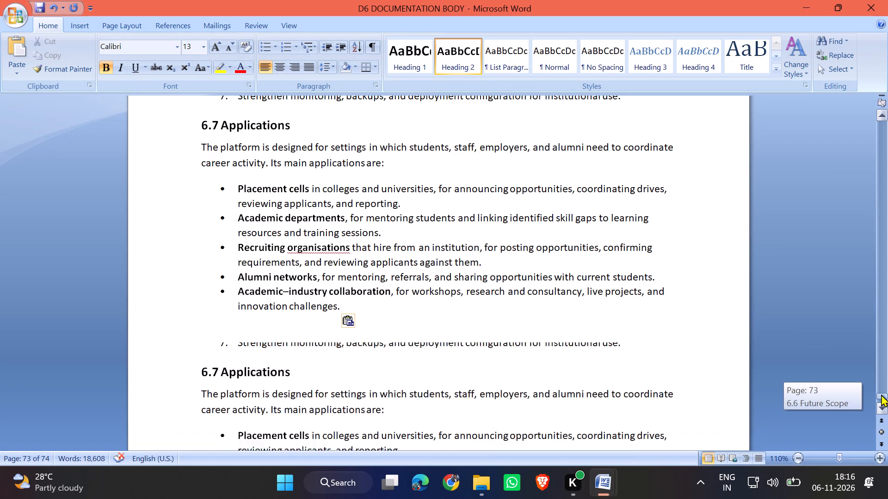
{"action": "left_click_drag", "start_coordinate": [881, 394], "coordinate": [887, 351]}
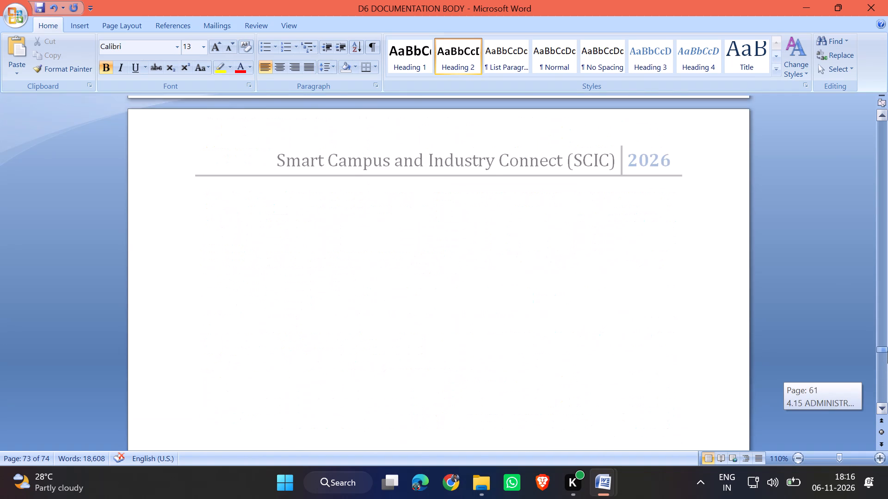
{"action": "left_click_drag", "start_coordinate": [887, 351], "coordinate": [887, 378]}
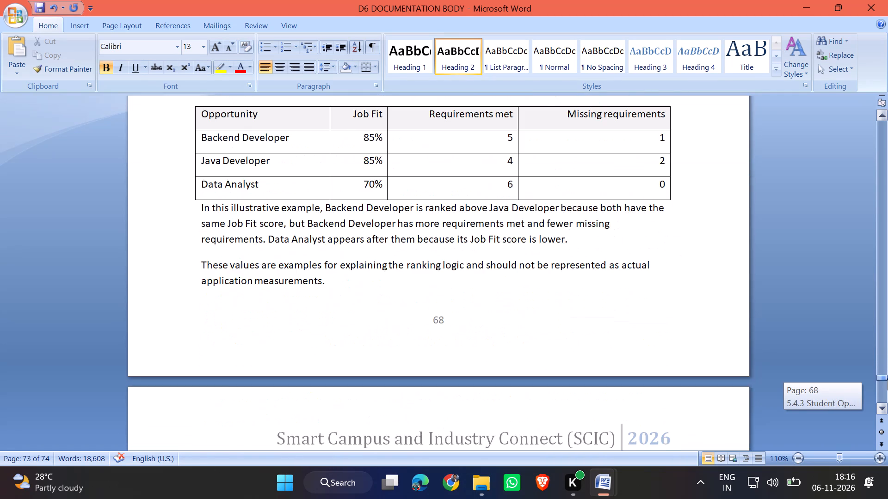
{"action": "left_click_drag", "start_coordinate": [887, 378], "coordinate": [887, 383]}
{"action": "scroll", "coordinate": [561, 225], "scroll_direction": "up", "scroll_amount": 6}
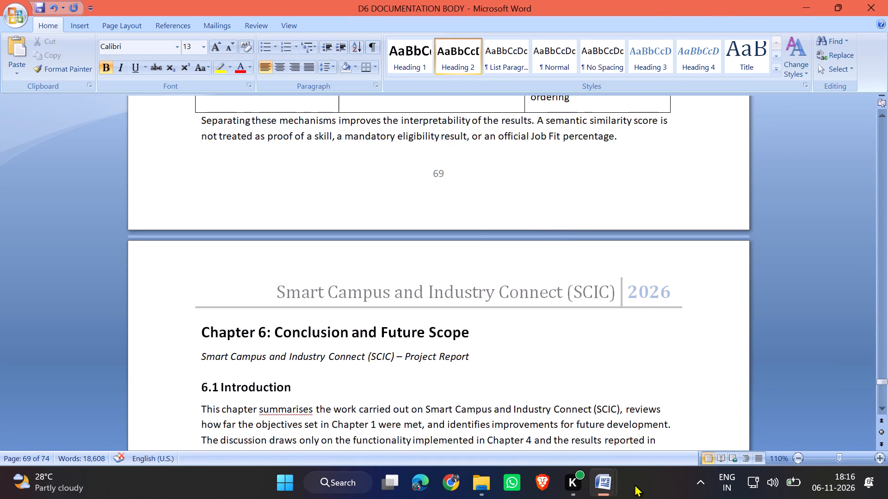
Close the Chapter 6 Conclusion and Future Scope document and return to D6 DOCUMENTATION BODY.
{"action": "left_click", "coordinate": [607, 480]}
{"action": "left_click", "coordinate": [657, 364]}
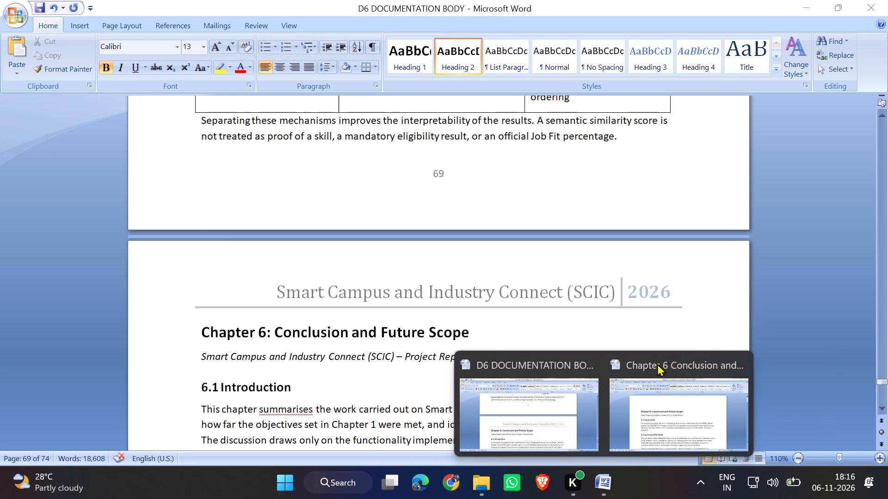
{"action": "left_click", "coordinate": [740, 360]}
{"action": "left_click", "coordinate": [631, 285]}
Select all text from the Chapter 5 heading through the end of Chapter 6 and set its font to Times New Roman.
{"action": "scroll", "coordinate": [631, 285], "scroll_direction": "up", "scroll_amount": 3}
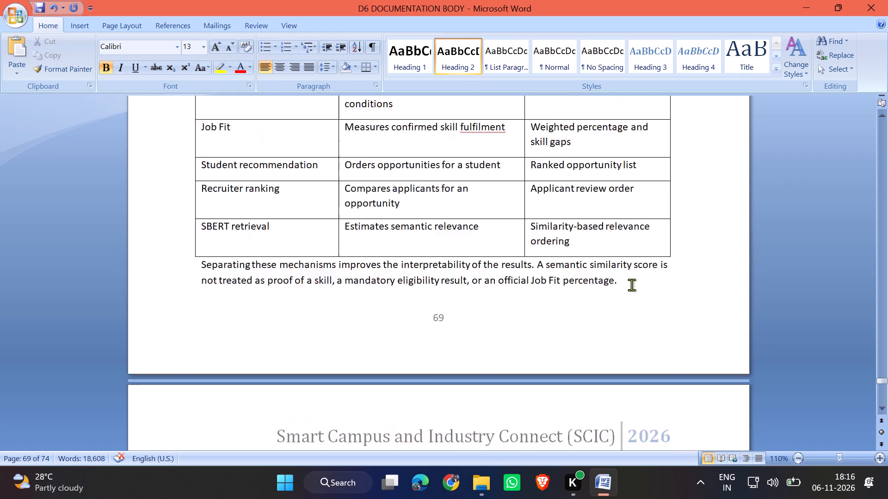
{"action": "scroll", "coordinate": [631, 285], "scroll_direction": "up", "scroll_amount": 8}
{"action": "left_click_drag", "start_coordinate": [881, 378], "coordinate": [875, 351]}
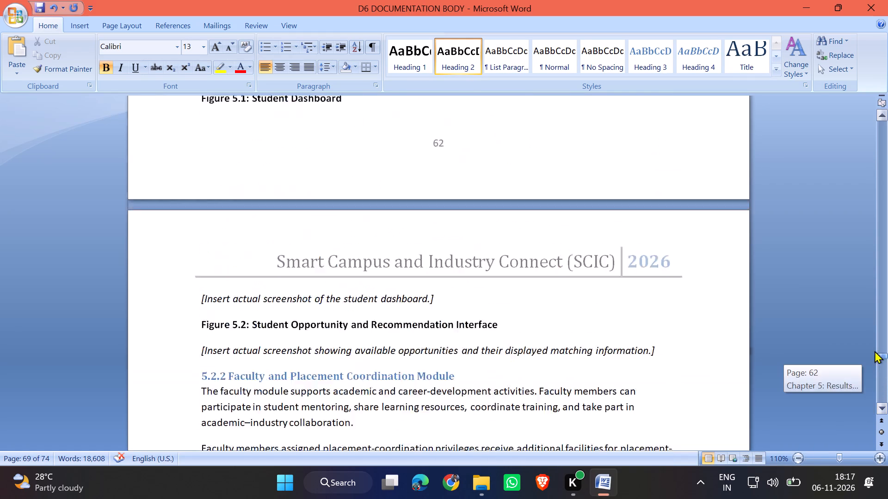
{"action": "left_click_drag", "start_coordinate": [875, 351], "coordinate": [869, 337]}
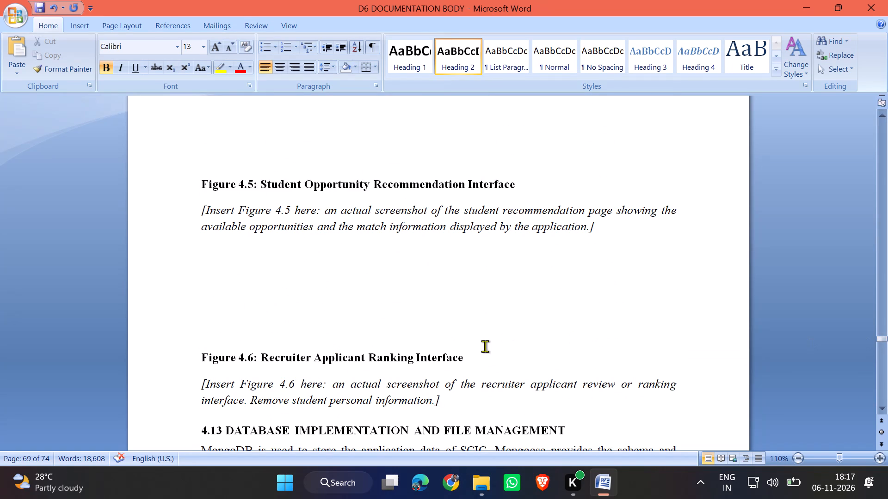
{"action": "scroll", "coordinate": [484, 366], "scroll_direction": "down", "scroll_amount": 6}
{"action": "scroll", "coordinate": [524, 269], "scroll_direction": "down", "scroll_amount": 20}
{"action": "scroll", "coordinate": [524, 269], "scroll_direction": "down", "scroll_amount": 15}
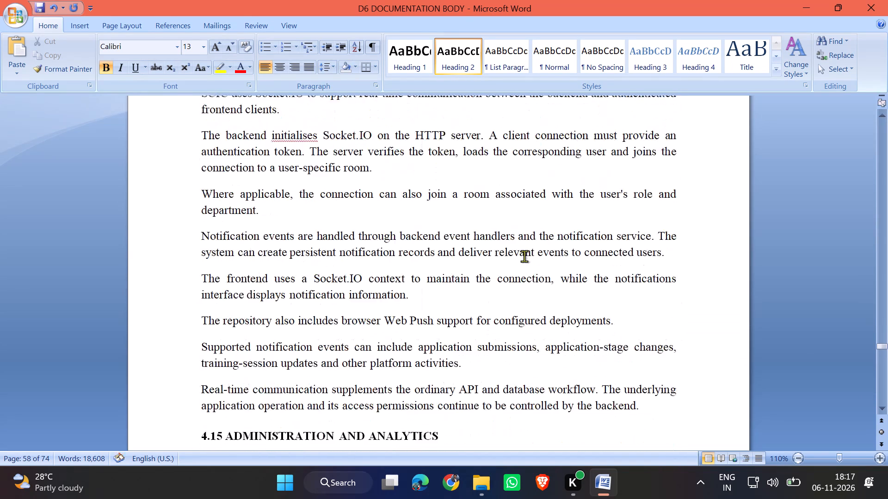
{"action": "scroll", "coordinate": [524, 256], "scroll_direction": "down", "scroll_amount": 20}
{"action": "scroll", "coordinate": [524, 256], "scroll_direction": "down", "scroll_amount": 20}
{"action": "scroll", "coordinate": [524, 256], "scroll_direction": "down", "scroll_amount": 5}
{"action": "scroll", "coordinate": [511, 250], "scroll_direction": "up", "scroll_amount": 4}
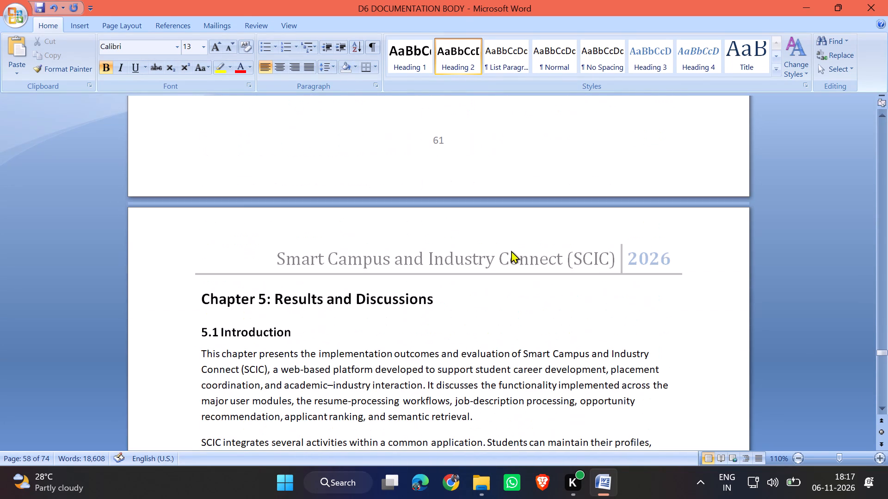
{"action": "left_click_drag", "start_coordinate": [200, 299], "coordinate": [415, 498]}
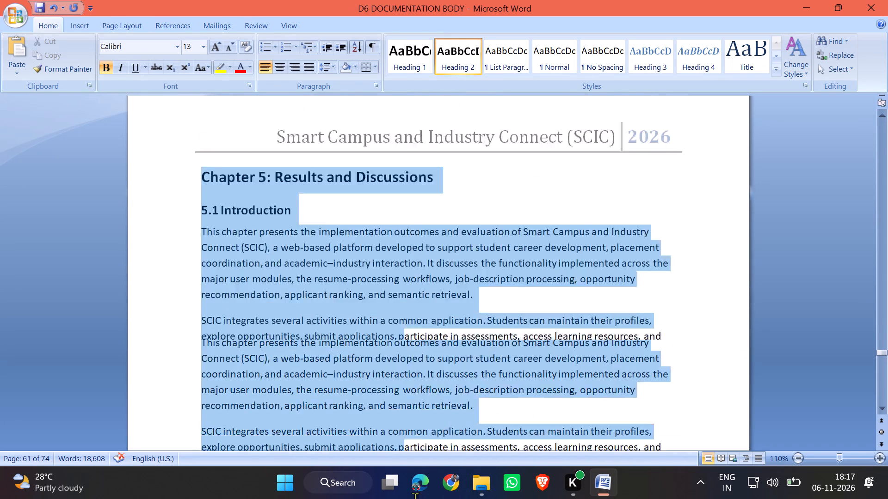
{"action": "left_click_drag", "start_coordinate": [415, 498], "coordinate": [483, 498]}
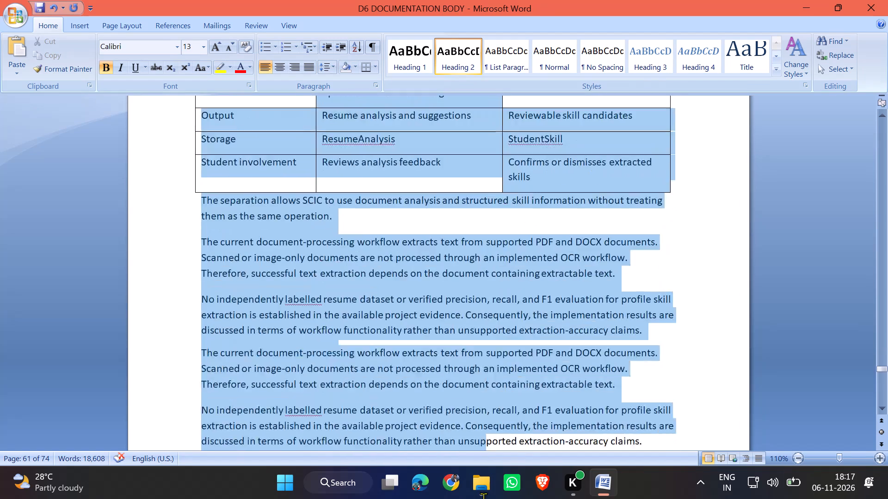
{"action": "left_click_drag", "start_coordinate": [483, 498], "coordinate": [487, 498]}
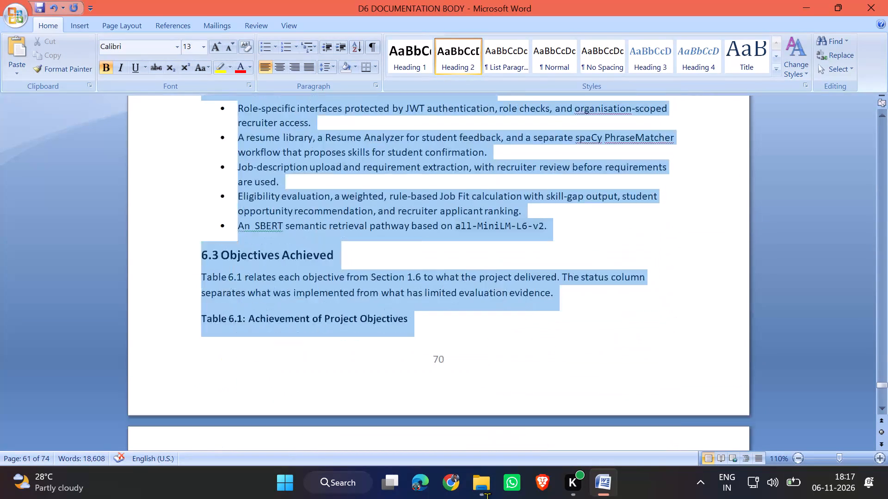
{"action": "left_click_drag", "start_coordinate": [487, 498], "coordinate": [489, 498]}
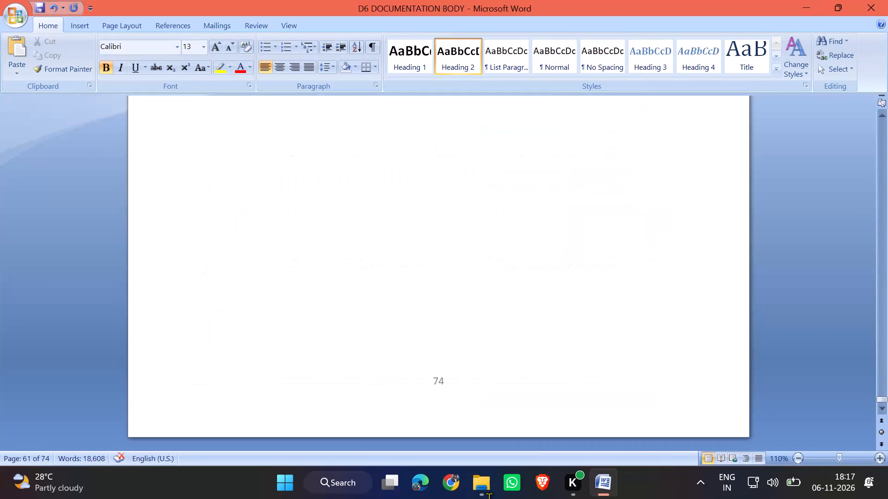
{"action": "left_click_drag", "start_coordinate": [489, 498], "coordinate": [549, 446]}
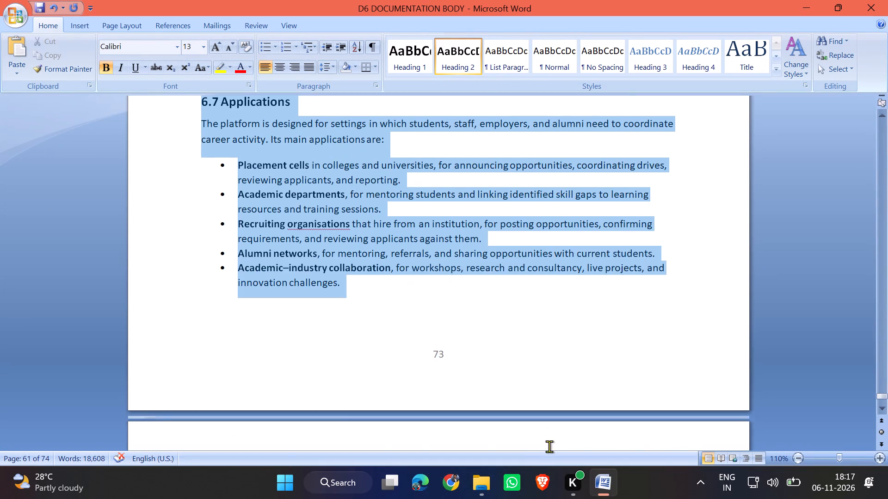
{"action": "left_click_drag", "start_coordinate": [549, 446], "coordinate": [505, 107]}
{"action": "left_click", "coordinate": [177, 51]}
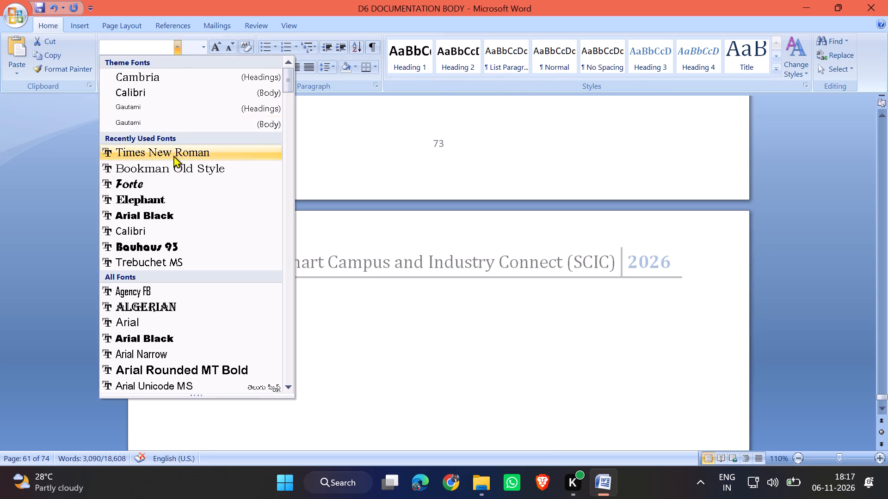
{"action": "left_click", "coordinate": [173, 155]}
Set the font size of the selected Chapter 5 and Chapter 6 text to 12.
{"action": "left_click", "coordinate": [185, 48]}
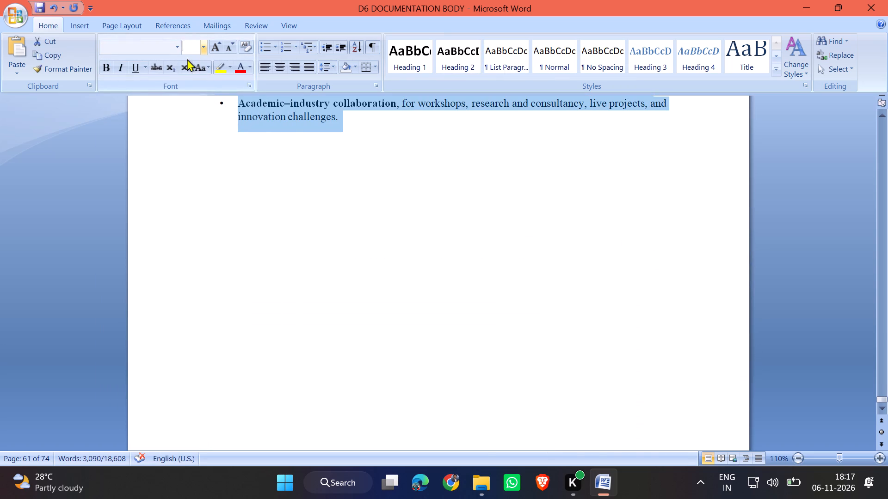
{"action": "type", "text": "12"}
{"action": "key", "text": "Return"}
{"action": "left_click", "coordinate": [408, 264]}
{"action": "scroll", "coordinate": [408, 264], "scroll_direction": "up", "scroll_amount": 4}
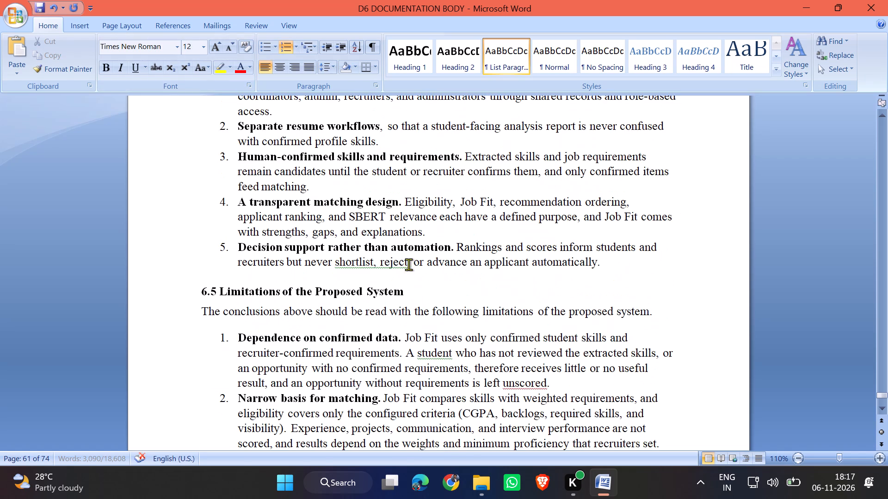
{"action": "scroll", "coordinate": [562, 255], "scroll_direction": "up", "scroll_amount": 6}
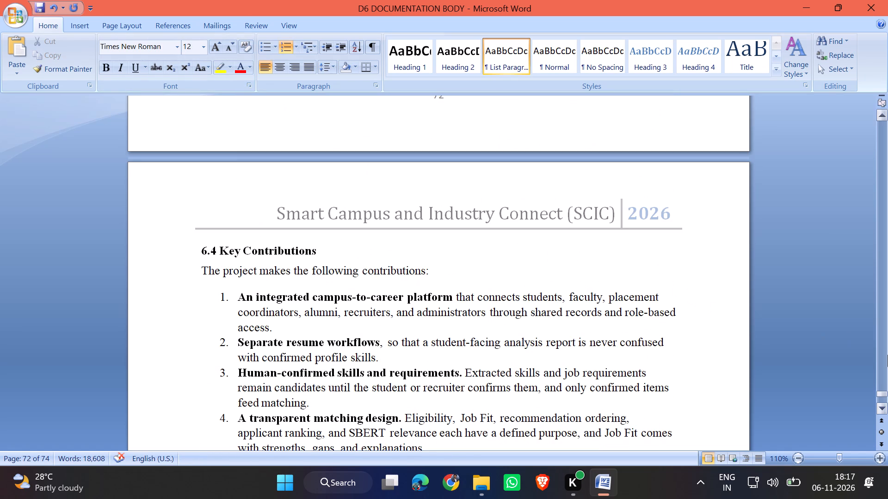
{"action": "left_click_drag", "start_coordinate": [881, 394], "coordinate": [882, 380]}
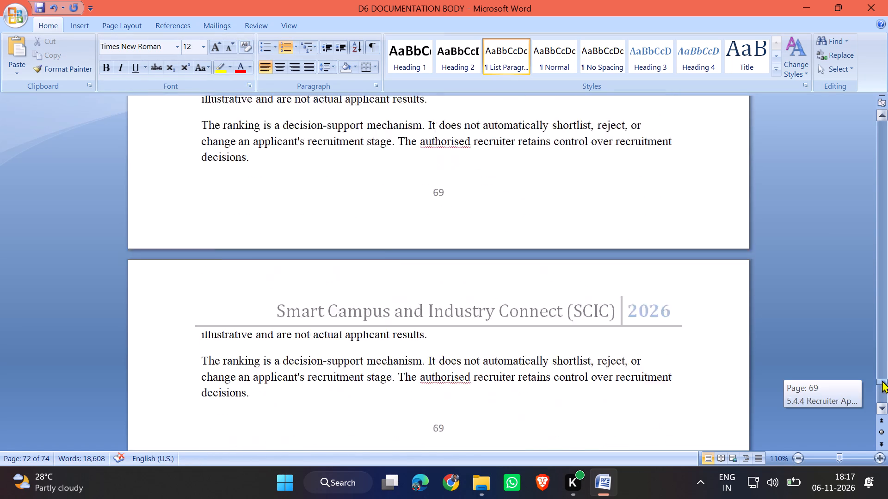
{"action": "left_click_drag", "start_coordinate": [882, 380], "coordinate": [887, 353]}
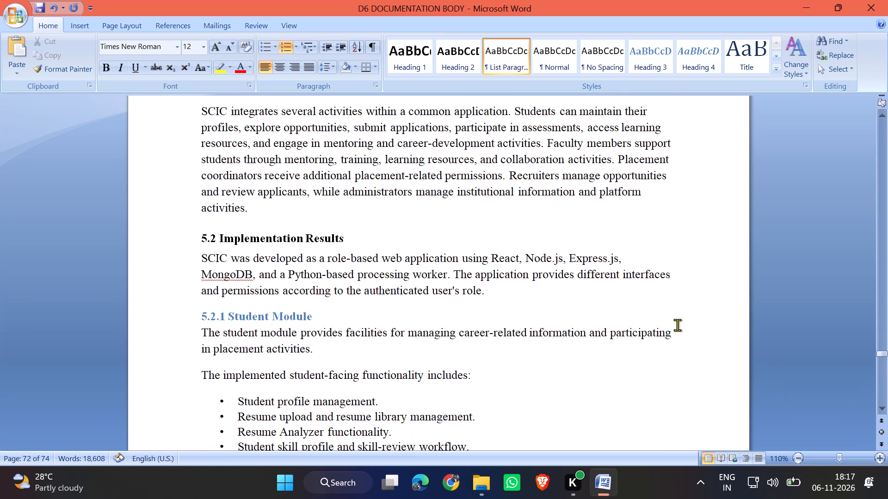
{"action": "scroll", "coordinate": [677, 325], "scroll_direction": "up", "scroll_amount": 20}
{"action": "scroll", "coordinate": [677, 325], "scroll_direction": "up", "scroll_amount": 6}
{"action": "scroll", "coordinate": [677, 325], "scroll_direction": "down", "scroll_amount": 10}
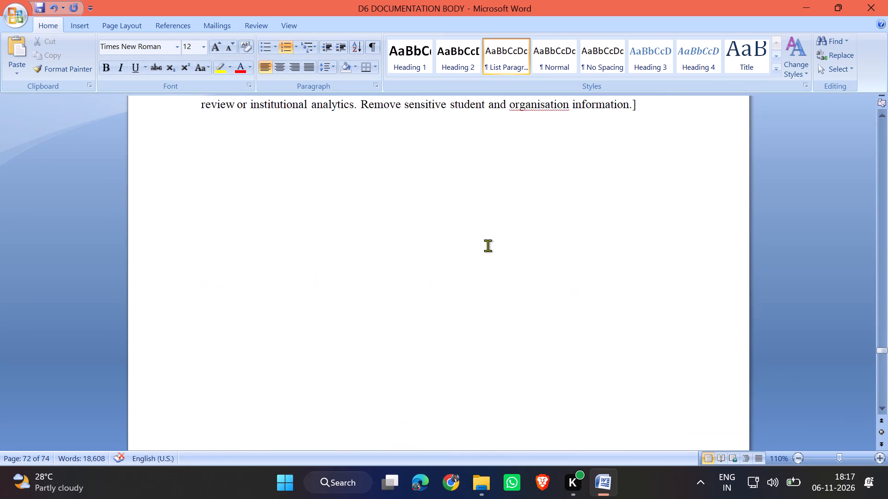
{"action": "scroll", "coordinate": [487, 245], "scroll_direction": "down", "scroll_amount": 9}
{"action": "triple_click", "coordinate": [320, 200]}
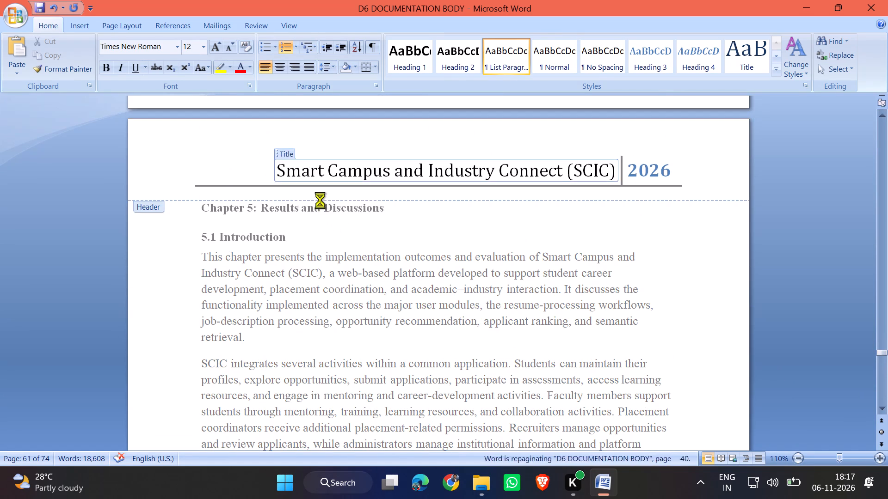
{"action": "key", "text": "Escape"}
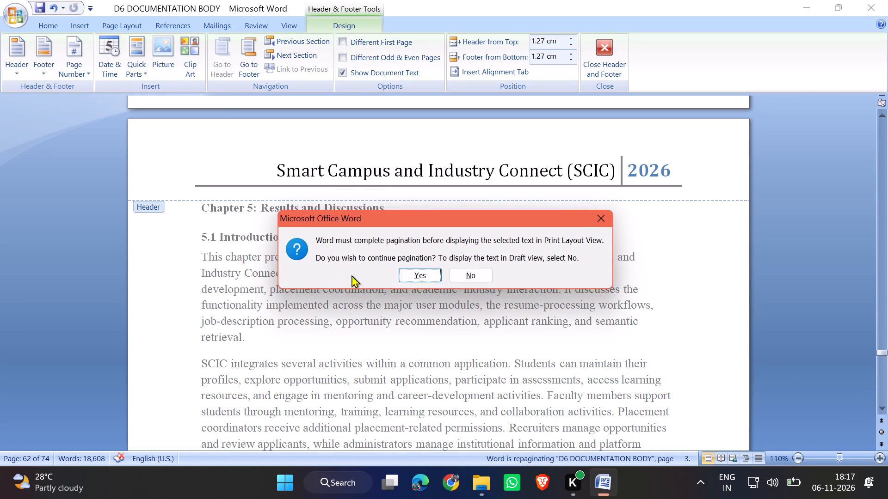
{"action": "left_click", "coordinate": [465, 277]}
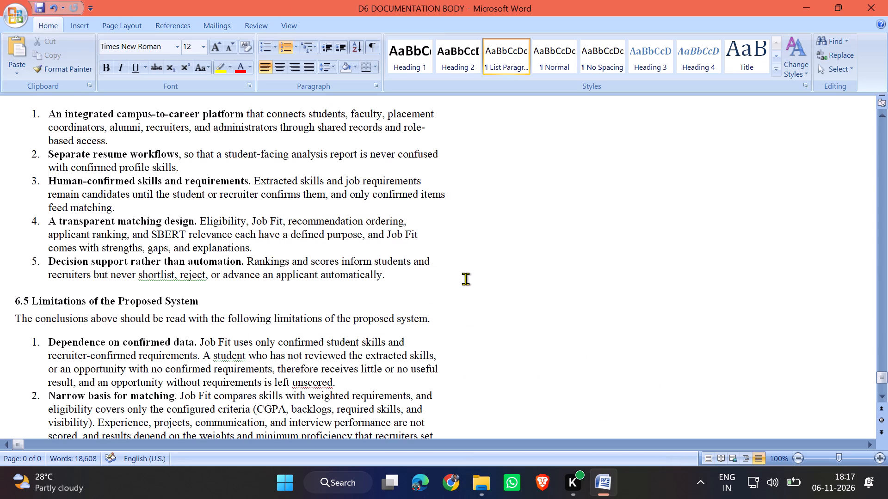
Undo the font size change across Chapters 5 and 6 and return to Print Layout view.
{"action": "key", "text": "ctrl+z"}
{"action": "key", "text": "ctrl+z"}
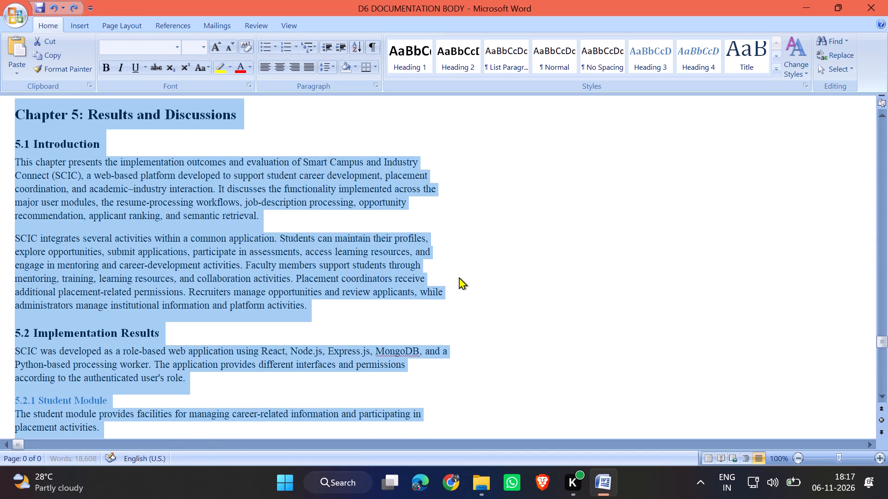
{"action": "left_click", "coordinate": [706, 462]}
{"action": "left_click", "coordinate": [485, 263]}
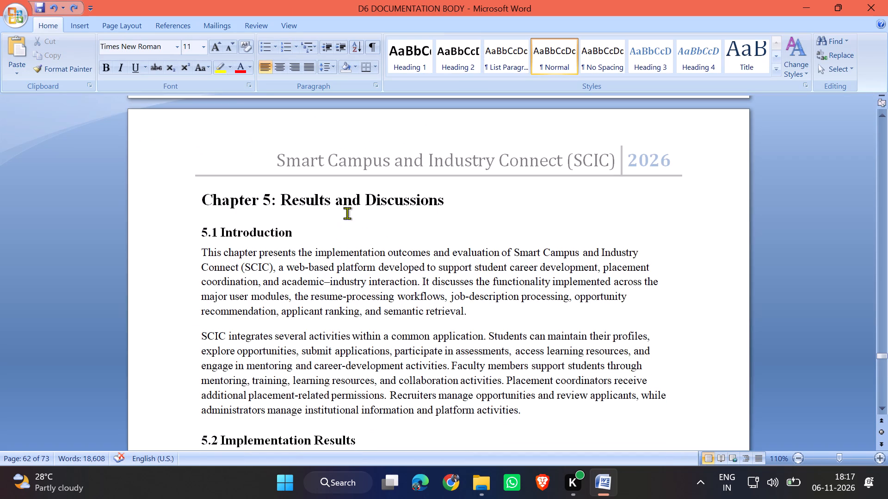
Change the Chapter 5: Results and Discussions heading to uppercase and reduce its font size to 14.
{"action": "triple_click", "coordinate": [331, 194]}
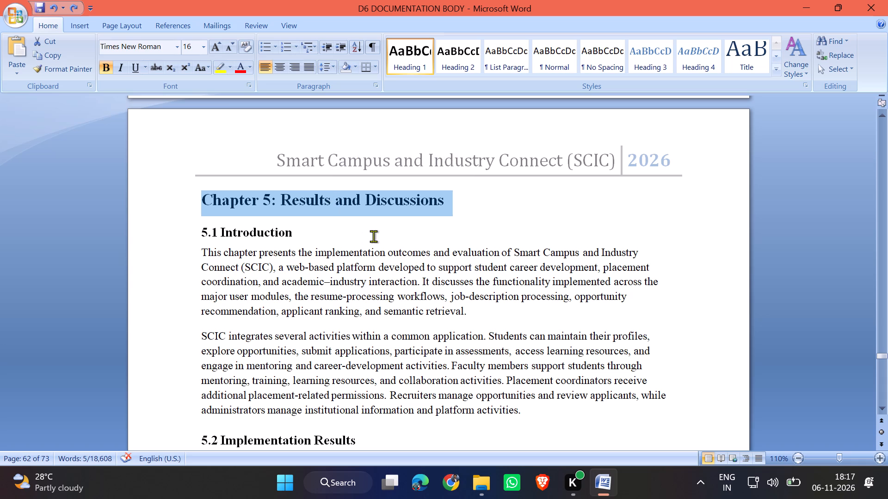
{"action": "key", "text": "shift+F3"}
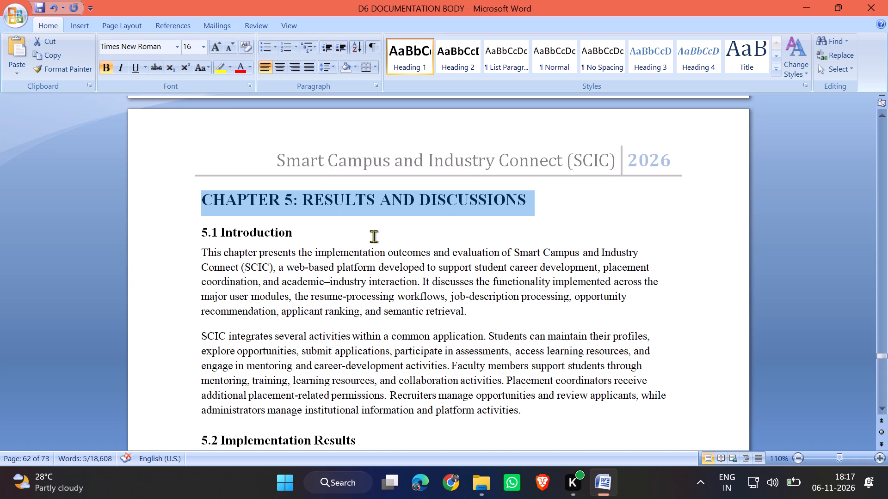
{"action": "left_click", "coordinate": [226, 49]}
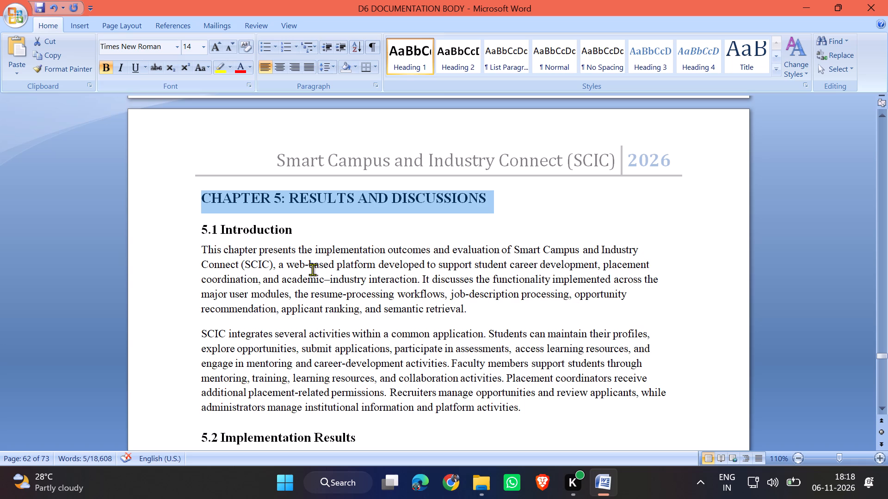
{"action": "left_click", "coordinate": [382, 286]}
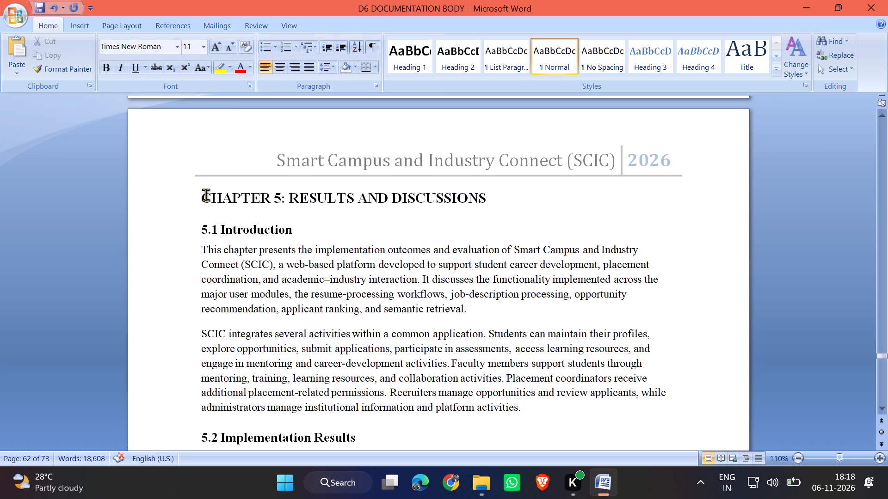
Format all text from the Chapter 5 heading through the end of Chapter 6 as 12-point Times New Roman with justified alignment.
{"action": "left_click_drag", "start_coordinate": [200, 195], "coordinate": [437, 498]}
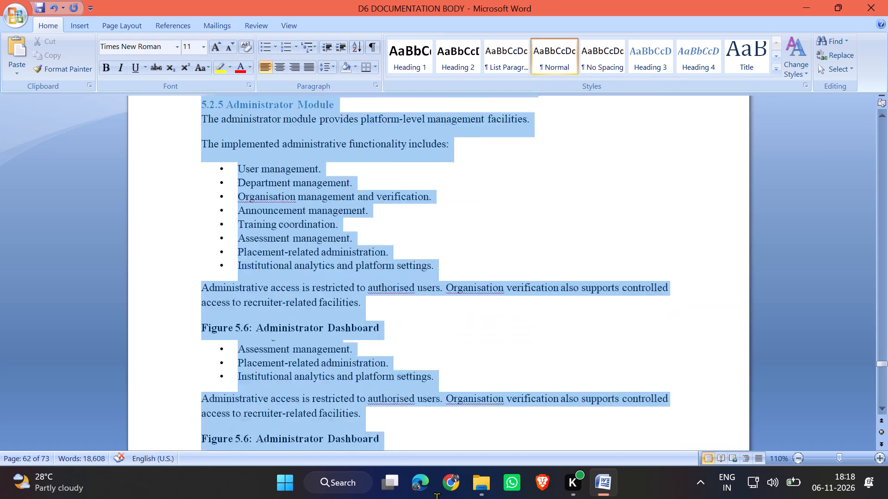
{"action": "left_click_drag", "start_coordinate": [437, 498], "coordinate": [442, 498]}
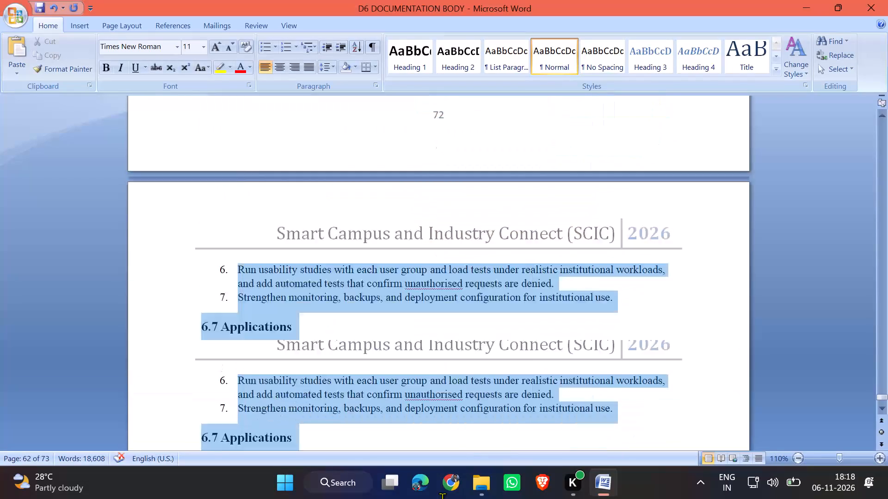
{"action": "left_click_drag", "start_coordinate": [442, 498], "coordinate": [455, 201]}
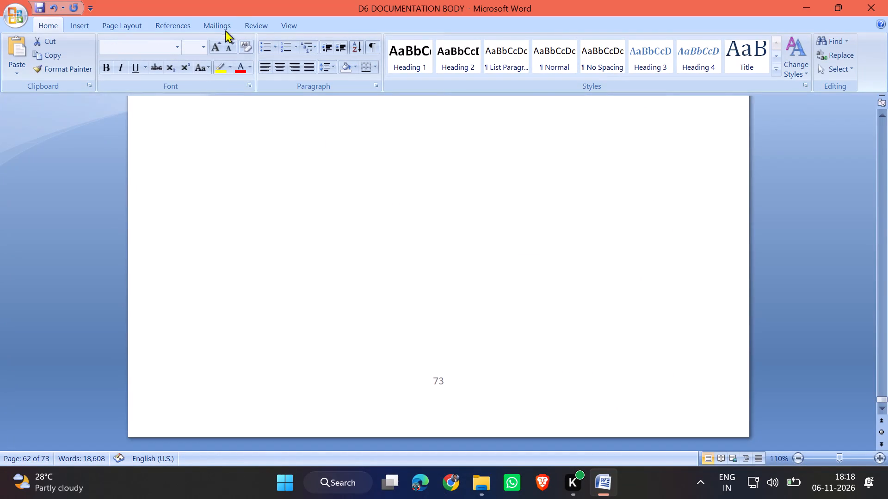
{"action": "left_click", "coordinate": [187, 43]}
{"action": "type", "text": "12"}
{"action": "key", "text": "Return"}
{"action": "left_click", "coordinate": [176, 53]}
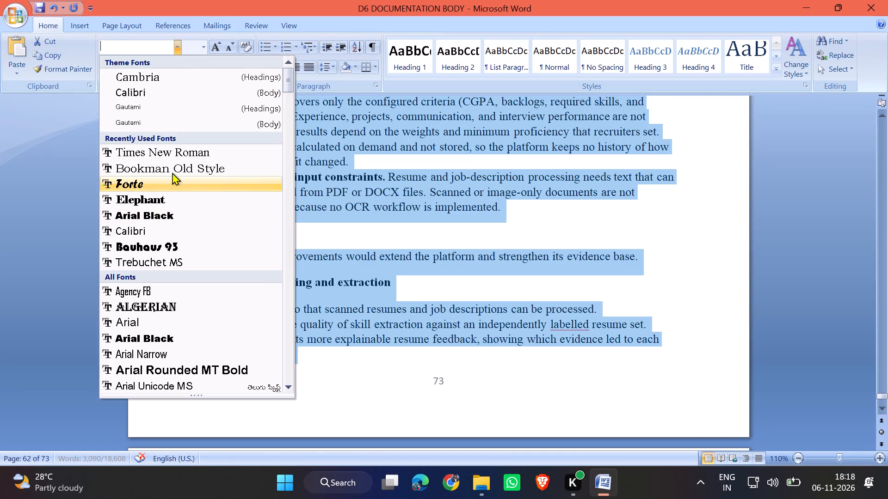
{"action": "left_click", "coordinate": [172, 156]}
{"action": "left_click", "coordinate": [312, 70]}
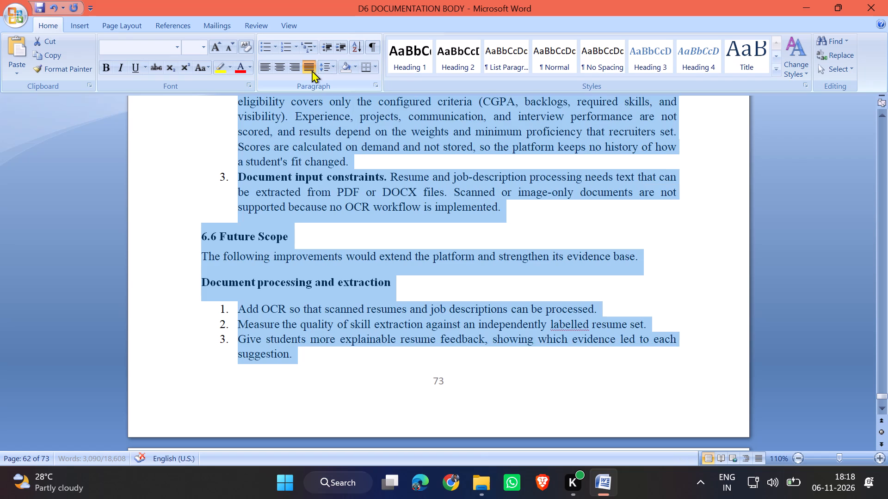
{"action": "left_click", "coordinate": [389, 195]}
Examine the heading and paragraph formatting of the Chapter 4 pages leading up to Chapter 5.
{"action": "scroll", "coordinate": [696, 288], "scroll_direction": "up", "scroll_amount": 8}
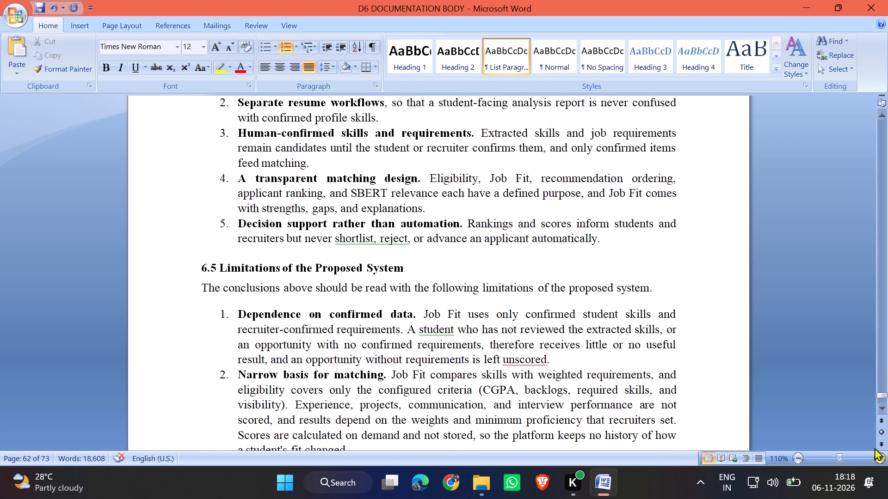
{"action": "left_click_drag", "start_coordinate": [882, 396], "coordinate": [887, 314]}
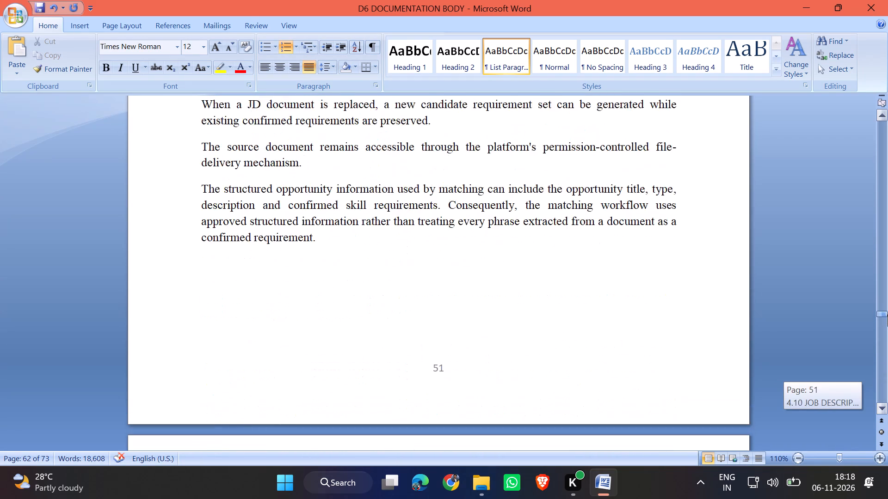
{"action": "left_click_drag", "start_coordinate": [887, 314], "coordinate": [882, 294]}
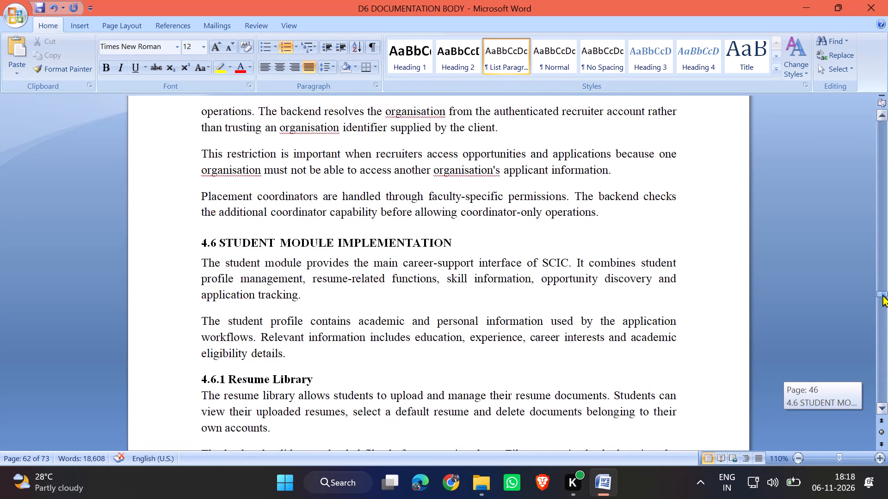
{"action": "left_click_drag", "start_coordinate": [882, 294], "coordinate": [887, 305]}
{"action": "scroll", "coordinate": [606, 302], "scroll_direction": "down", "scroll_amount": 16}
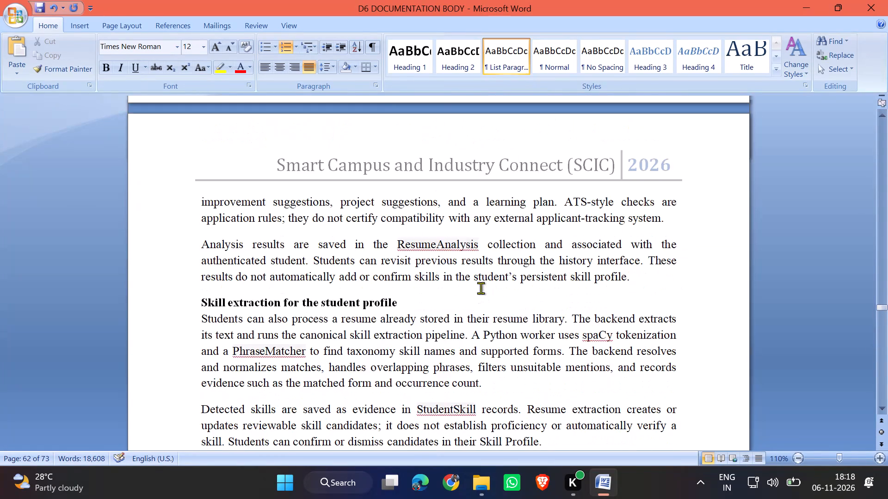
{"action": "scroll", "coordinate": [481, 288], "scroll_direction": "down", "scroll_amount": 20}
{"action": "scroll", "coordinate": [481, 288], "scroll_direction": "down", "scroll_amount": 9}
{"action": "scroll", "coordinate": [453, 276], "scroll_direction": "down", "scroll_amount": 20}
{"action": "scroll", "coordinate": [453, 276], "scroll_direction": "down", "scroll_amount": 3}
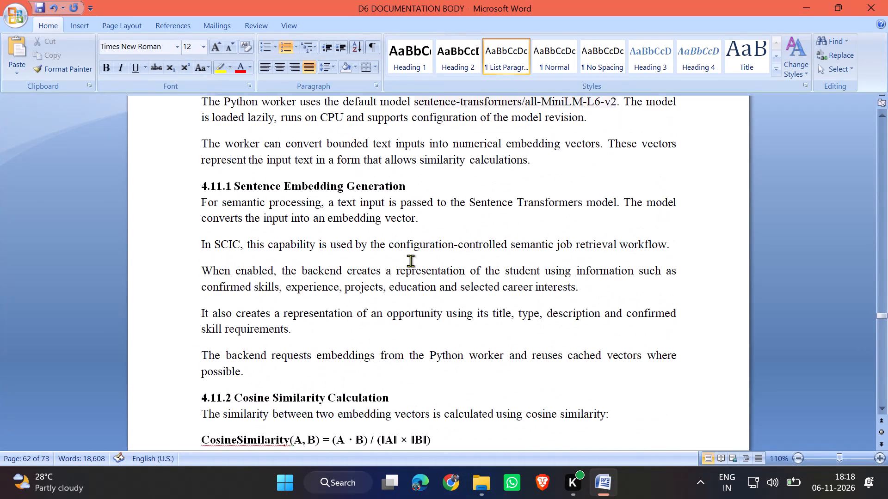
{"action": "scroll", "coordinate": [408, 257], "scroll_direction": "down", "scroll_amount": 20}
{"action": "scroll", "coordinate": [408, 257], "scroll_direction": "down", "scroll_amount": 20}
{"action": "scroll", "coordinate": [408, 257], "scroll_direction": "down", "scroll_amount": 2}
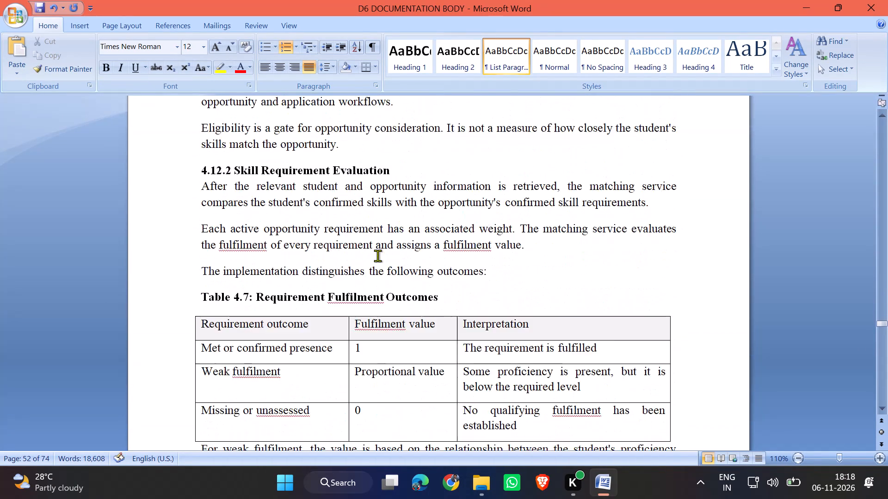
{"action": "scroll", "coordinate": [377, 256], "scroll_direction": "down", "scroll_amount": 20}
{"action": "scroll", "coordinate": [377, 256], "scroll_direction": "down", "scroll_amount": 3}
{"action": "scroll", "coordinate": [381, 248], "scroll_direction": "down", "scroll_amount": 20}
{"action": "scroll", "coordinate": [381, 248], "scroll_direction": "down", "scroll_amount": 3}
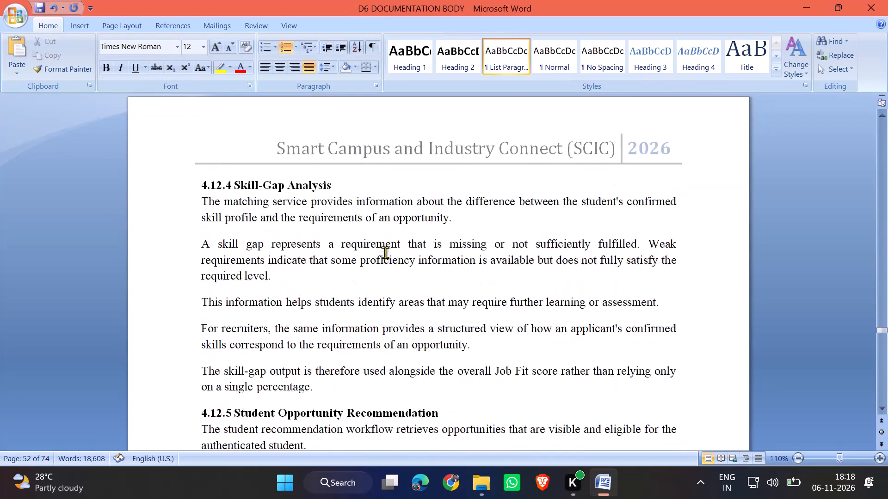
{"action": "scroll", "coordinate": [385, 252], "scroll_direction": "down", "scroll_amount": 19}
Increase the font size of the CHAPTER 5: RESULTS AND DISCUSSIONS heading to 14.
{"action": "middle_click", "coordinate": [387, 252]}
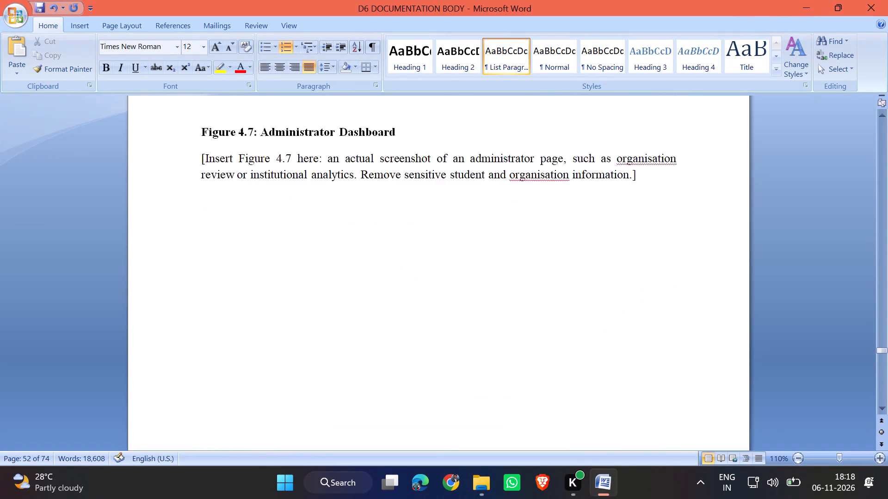
{"action": "middle_click", "coordinate": [417, 318]}
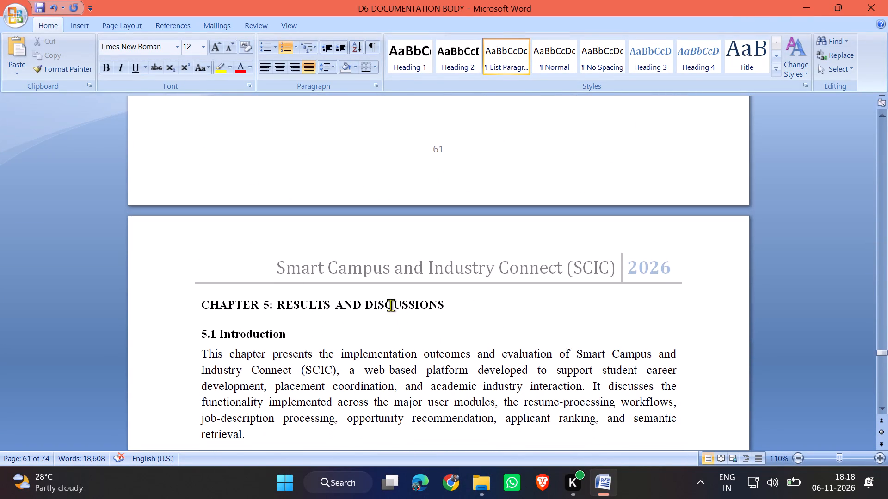
{"action": "triple_click", "coordinate": [390, 305]}
{"action": "left_click", "coordinate": [215, 46]}
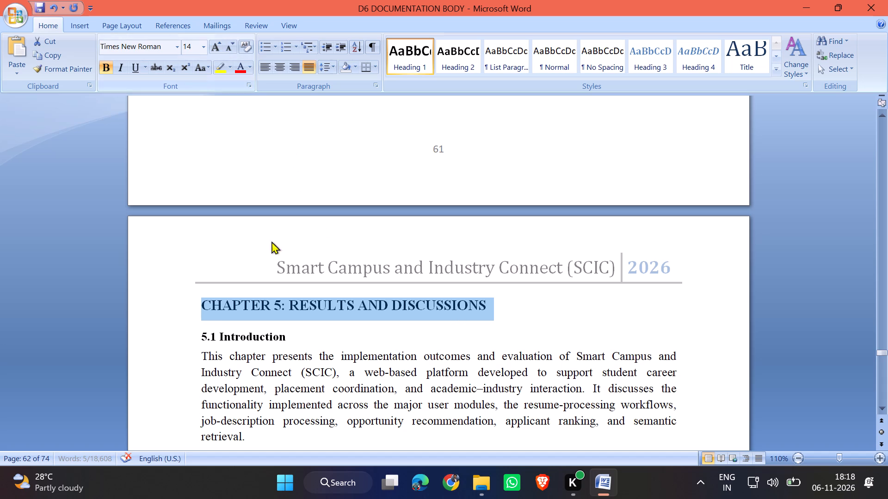
{"action": "left_click", "coordinate": [345, 358]}
Change the font colour of the 5.2.1 Student Module heading to black.
{"action": "scroll", "coordinate": [345, 358], "scroll_direction": "down", "scroll_amount": 5}
{"action": "scroll", "coordinate": [435, 275], "scroll_direction": "down", "scroll_amount": 3}
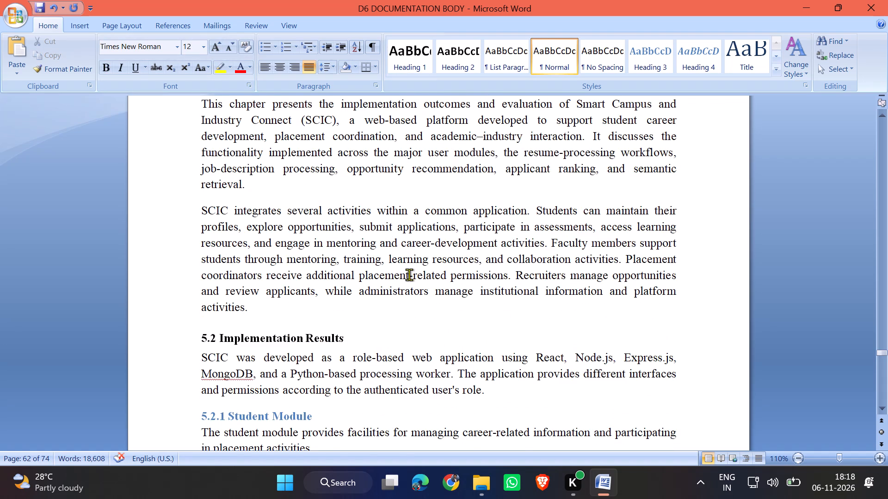
{"action": "scroll", "coordinate": [391, 272], "scroll_direction": "down", "scroll_amount": 5}
{"action": "triple_click", "coordinate": [283, 198]}
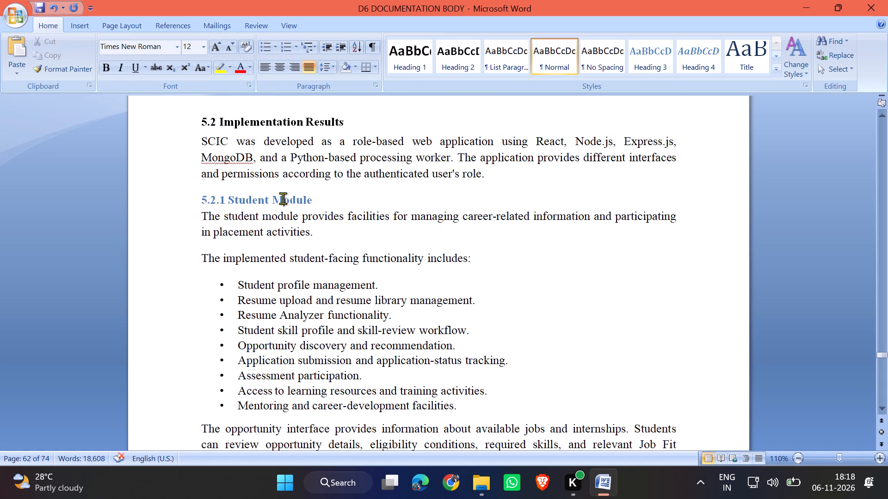
{"action": "left_click", "coordinate": [352, 179]}
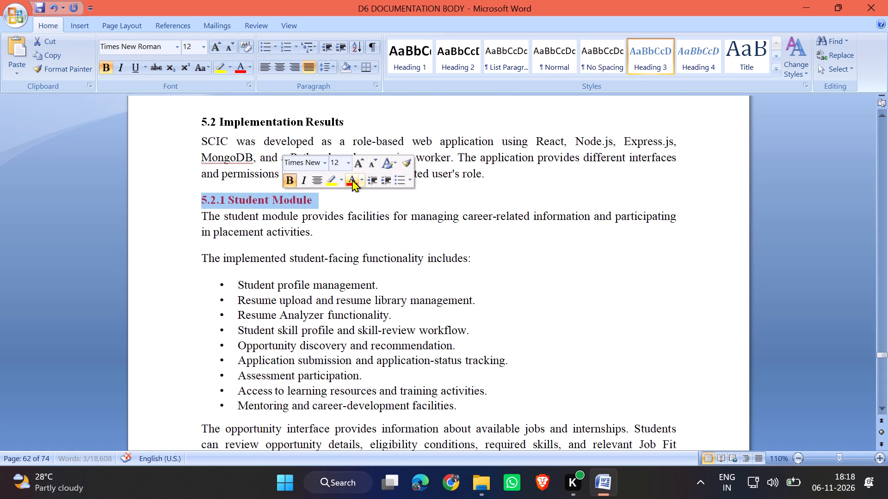
{"action": "left_click", "coordinate": [361, 185]}
{"action": "left_click", "coordinate": [348, 193]}
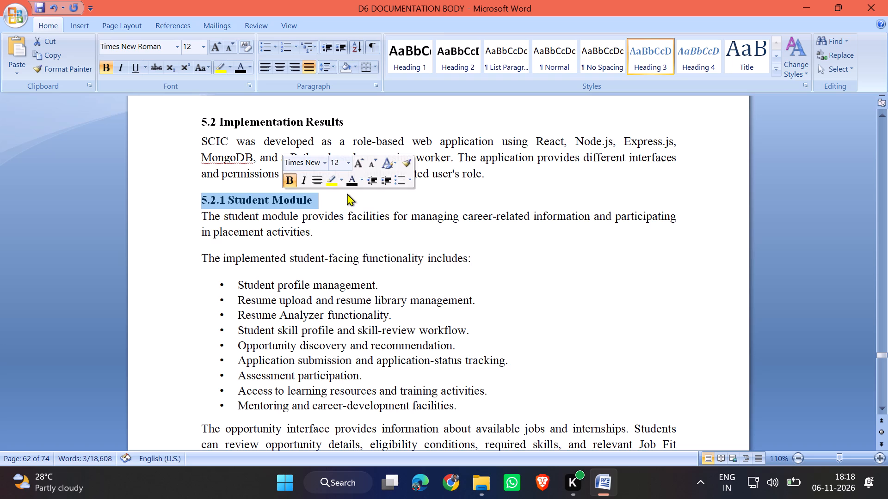
Change the font colour of the 5.2.2 Faculty and Placement Coordination Module and 5.2.3 Recruiter Module headings to black.
{"action": "left_click", "coordinate": [286, 246]}
{"action": "scroll", "coordinate": [286, 239], "scroll_direction": "down", "scroll_amount": 14}
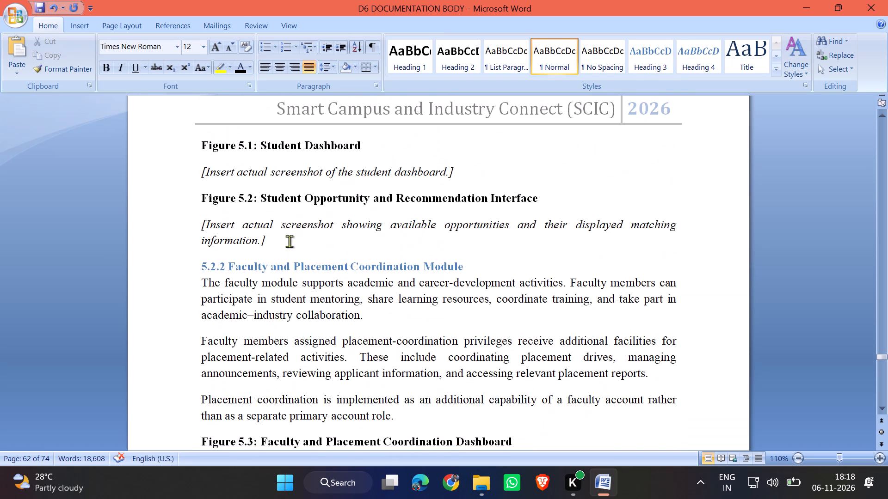
{"action": "triple_click", "coordinate": [272, 268]}
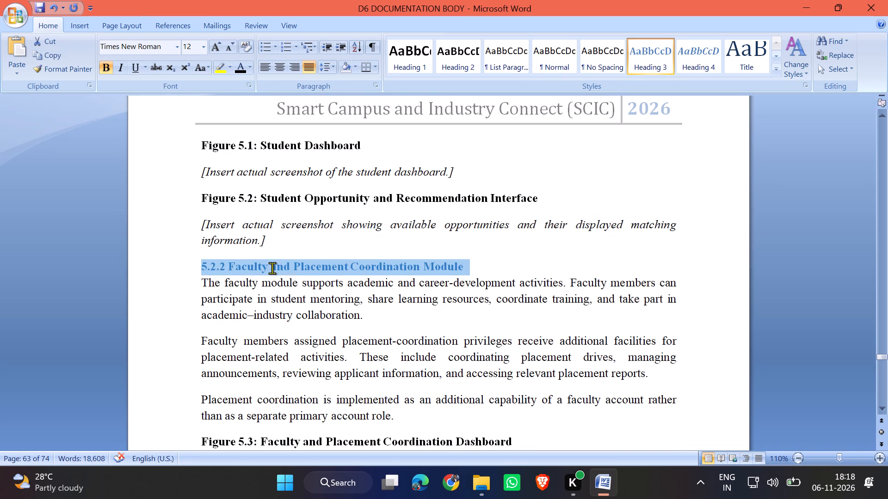
{"action": "left_click", "coordinate": [339, 246]}
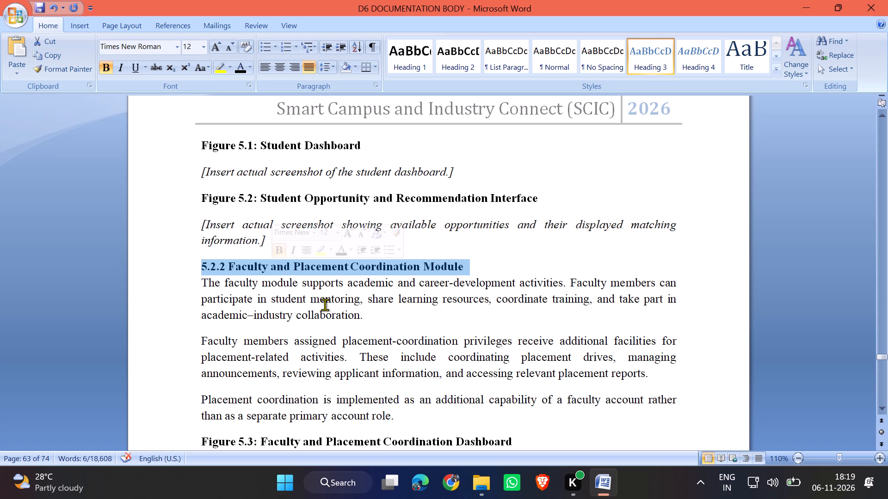
{"action": "left_click", "coordinate": [331, 307]}
{"action": "scroll", "coordinate": [351, 324], "scroll_direction": "down", "scroll_amount": 7}
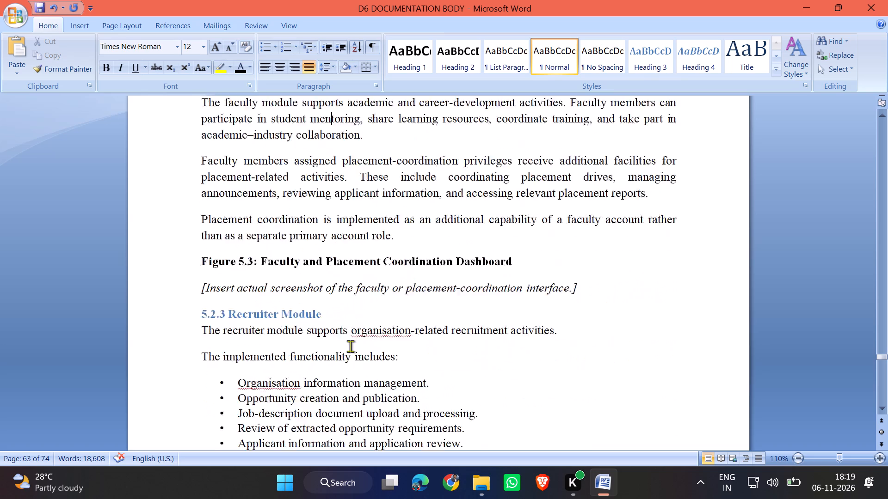
{"action": "scroll", "coordinate": [350, 346], "scroll_direction": "down", "scroll_amount": 4}
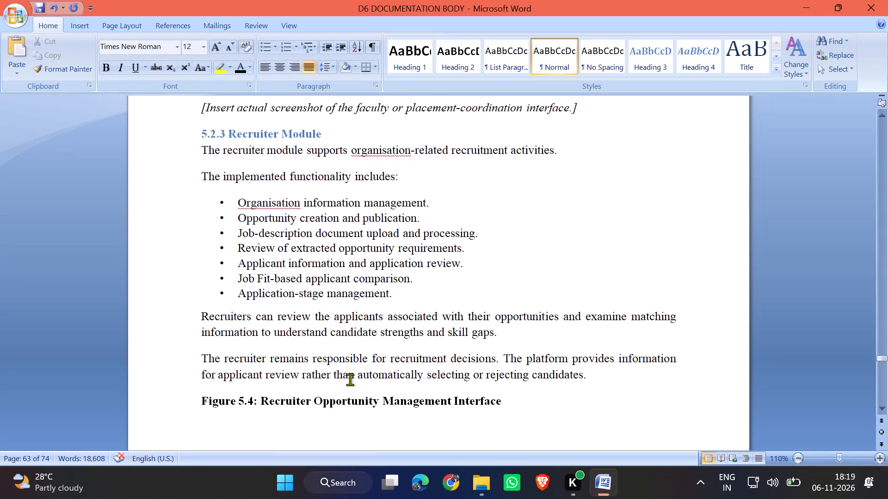
{"action": "scroll", "coordinate": [350, 379], "scroll_direction": "up", "scroll_amount": 5}
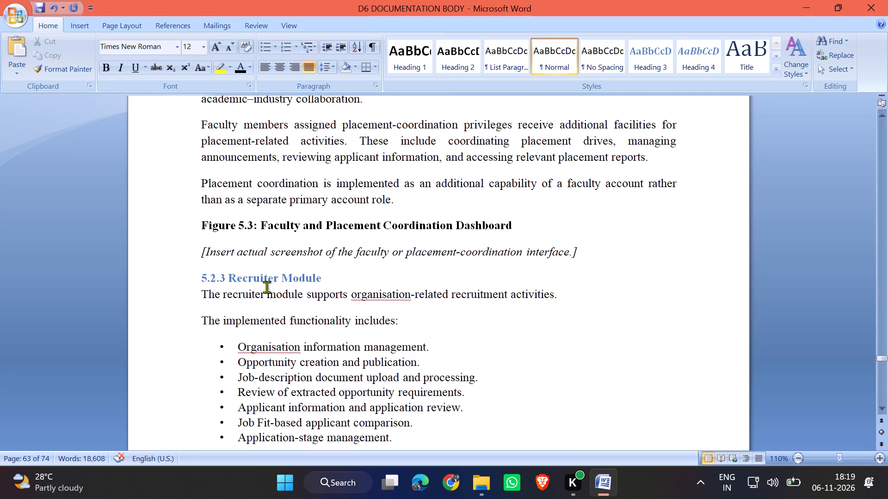
{"action": "triple_click", "coordinate": [279, 279]}
{"action": "left_click", "coordinate": [347, 266]}
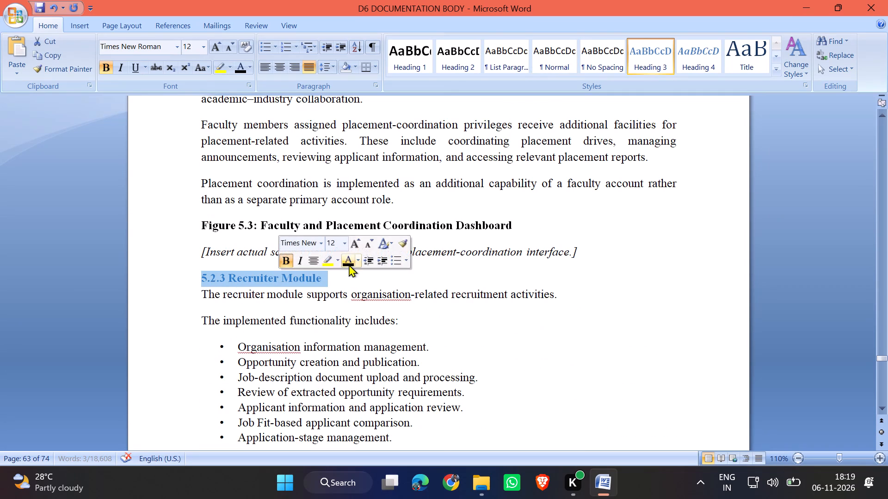
Change the font colour of the 5.2.4 Alumni Module, 5.2.5 Administrator Module and 5.2.6 Integrated Module Outcomes headings to black.
{"action": "scroll", "coordinate": [342, 314], "scroll_direction": "down", "scroll_amount": 9}
{"action": "scroll", "coordinate": [314, 248], "scroll_direction": "down", "scroll_amount": 6}
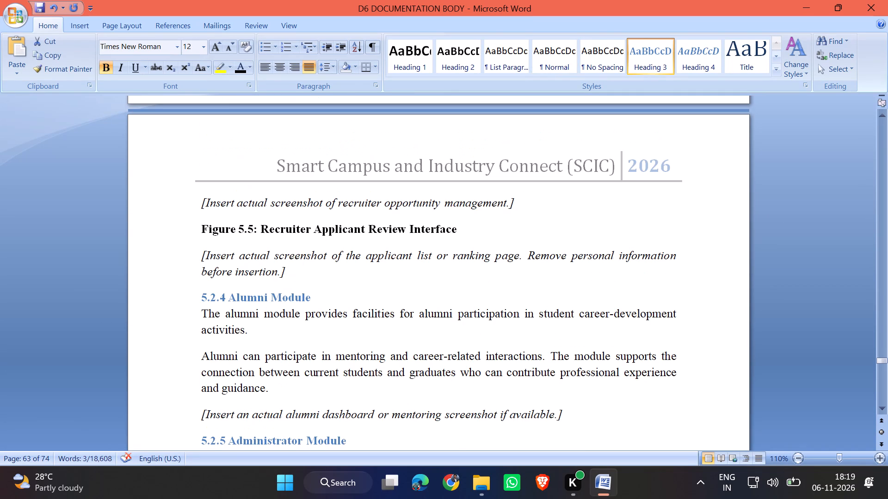
{"action": "scroll", "coordinate": [315, 287], "scroll_direction": "down", "scroll_amount": 1}
{"action": "triple_click", "coordinate": [286, 264]}
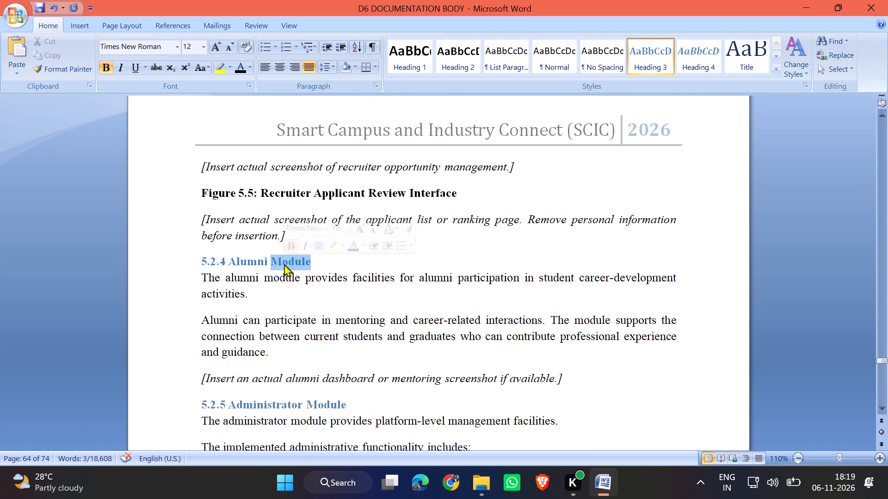
{"action": "triple_click", "coordinate": [269, 266]}
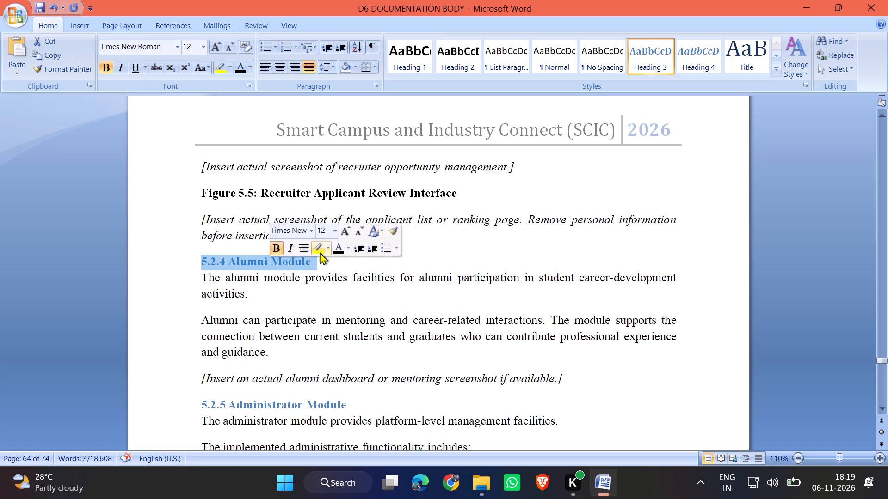
{"action": "left_click", "coordinate": [335, 248]}
{"action": "scroll", "coordinate": [319, 293], "scroll_direction": "down", "scroll_amount": 5}
{"action": "triple_click", "coordinate": [300, 224]}
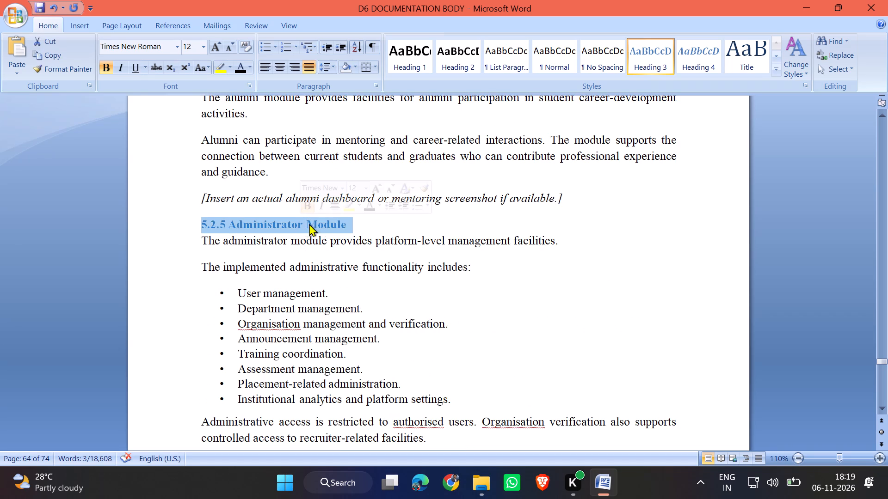
{"action": "left_click", "coordinate": [371, 207]}
{"action": "scroll", "coordinate": [301, 251], "scroll_direction": "down", "scroll_amount": 8}
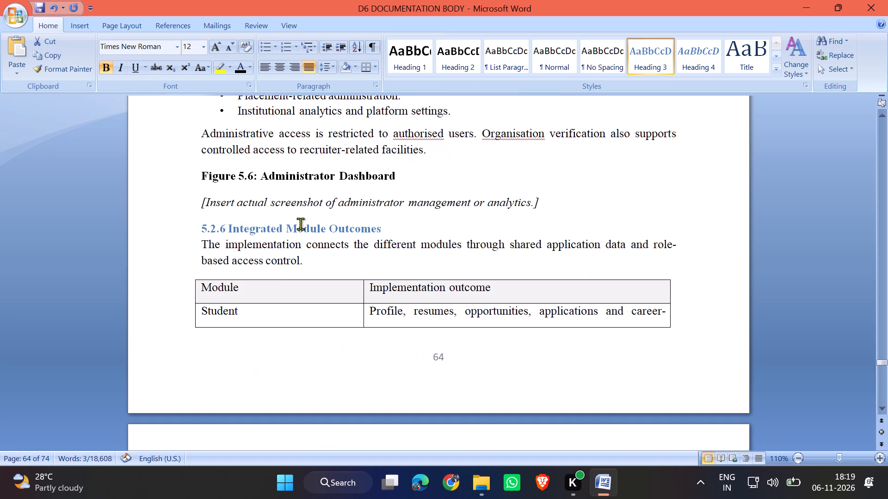
{"action": "triple_click", "coordinate": [287, 228]}
{"action": "left_click", "coordinate": [356, 213]}
Change the font colour of the 5.3.1 Resume Analyzer Results, 5.3.2 Profile Skill Extraction Results and 5.3.3 Discussion of Resume Processing headings to black.
{"action": "scroll", "coordinate": [327, 258], "scroll_direction": "down", "scroll_amount": 13}
{"action": "scroll", "coordinate": [302, 290], "scroll_direction": "down", "scroll_amount": 4}
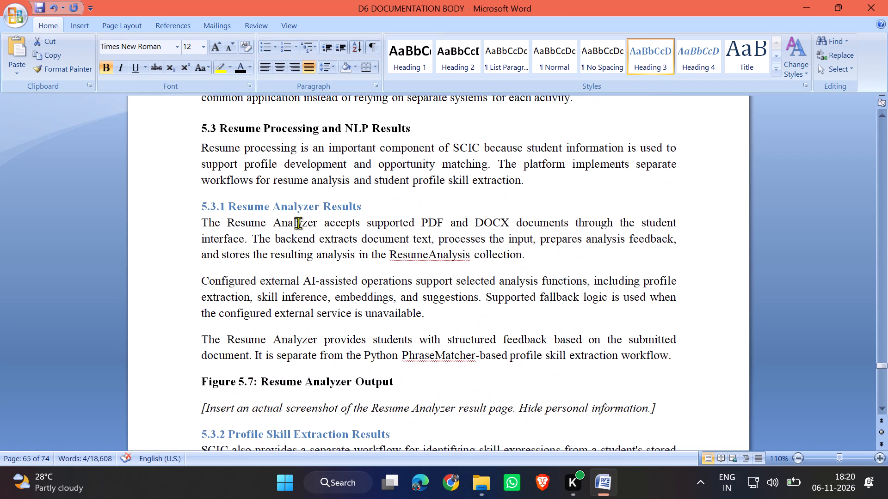
{"action": "triple_click", "coordinate": [290, 205]}
{"action": "left_click", "coordinate": [358, 187]}
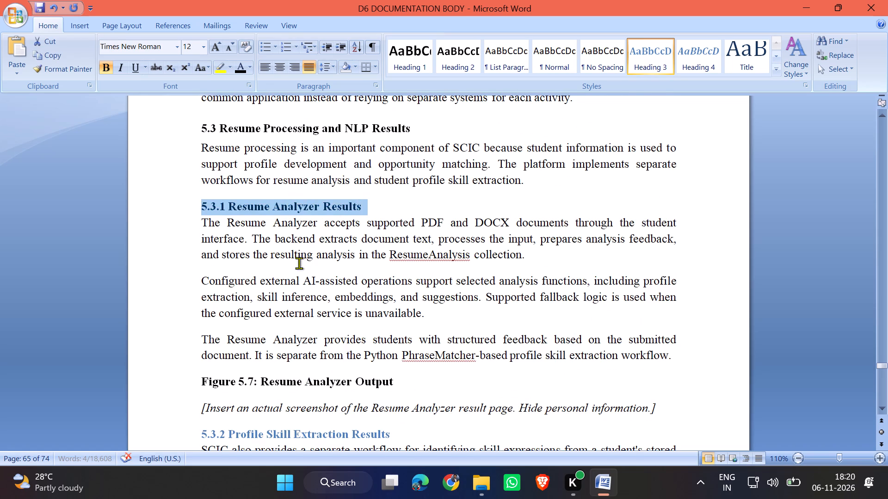
{"action": "scroll", "coordinate": [295, 268], "scroll_direction": "down", "scroll_amount": 4}
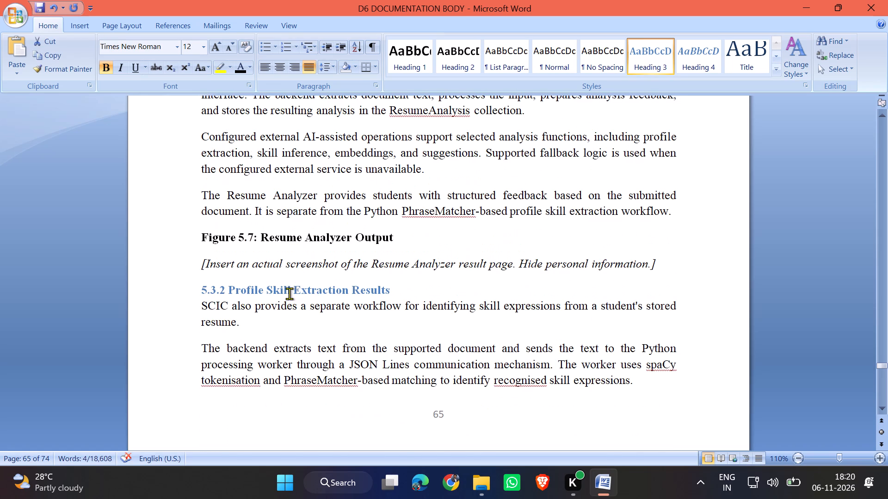
{"action": "triple_click", "coordinate": [289, 293]}
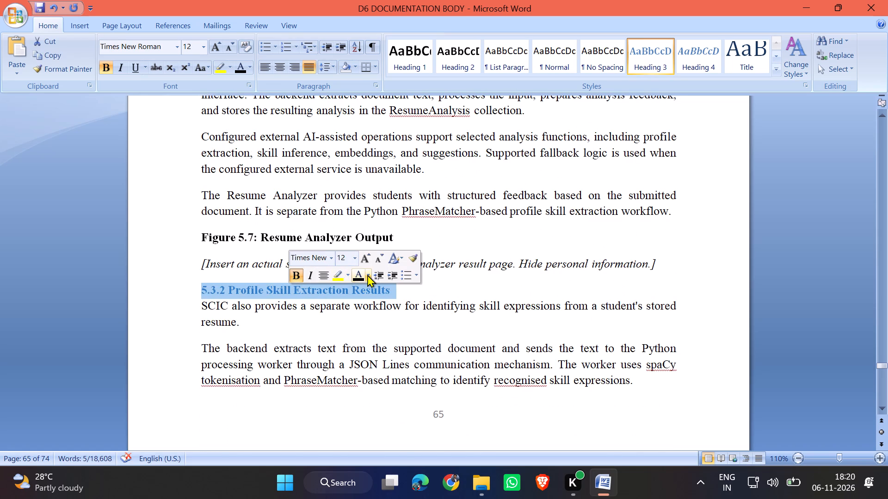
{"action": "left_click", "coordinate": [359, 274]}
{"action": "left_click", "coordinate": [331, 324]}
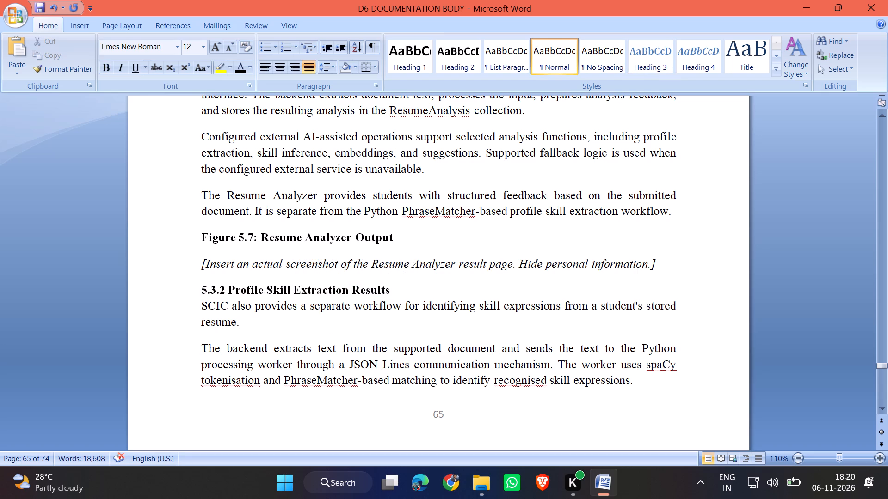
{"action": "scroll", "coordinate": [332, 292], "scroll_direction": "down", "scroll_amount": 14}
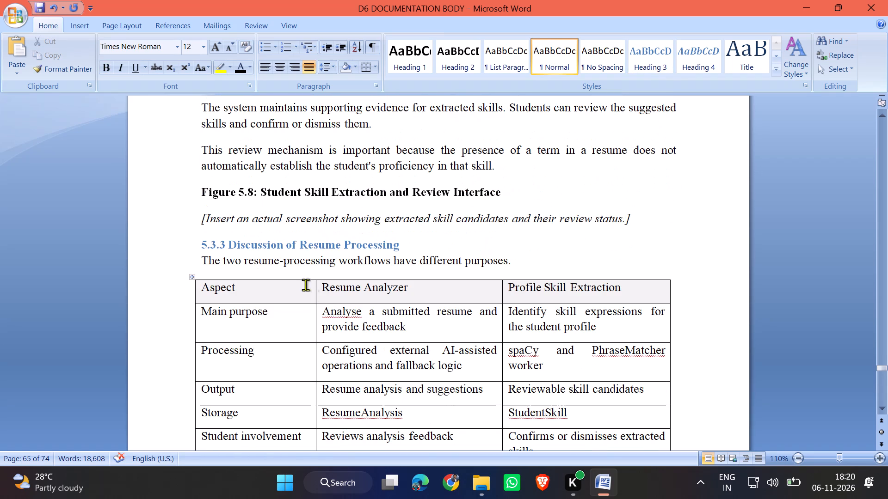
{"action": "triple_click", "coordinate": [311, 243]}
{"action": "left_click", "coordinate": [381, 224]}
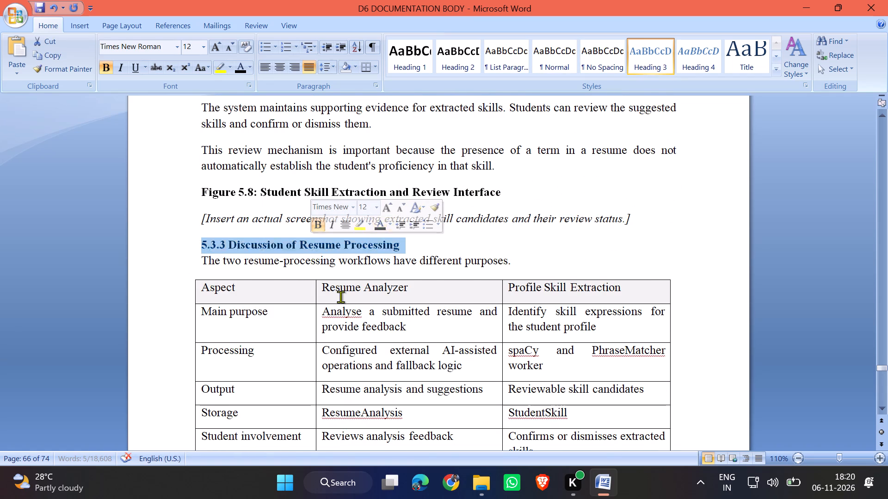
Change the font colour of the 5.4.1 Eligibility Evaluation and 5.4.2 Job Fit Calculation headings to black.
{"action": "scroll", "coordinate": [321, 311], "scroll_direction": "down", "scroll_amount": 20}
{"action": "scroll", "coordinate": [321, 311], "scroll_direction": "down", "scroll_amount": 3}
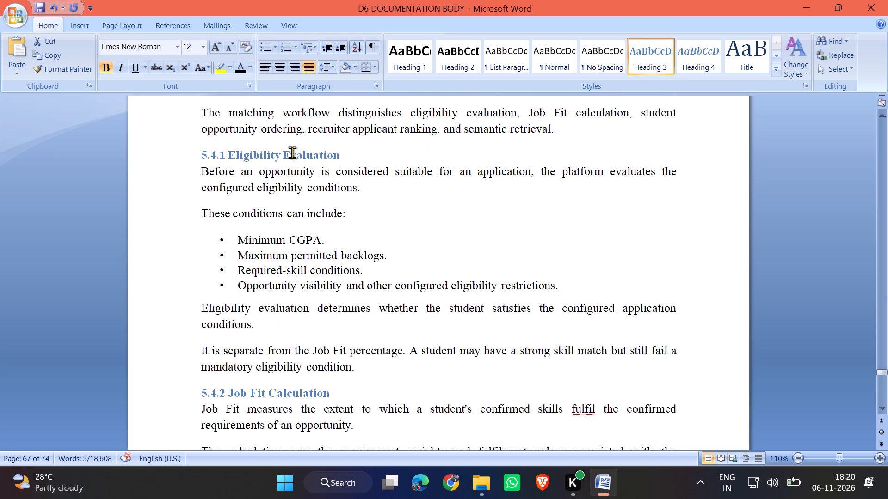
{"action": "triple_click", "coordinate": [292, 152]}
{"action": "left_click", "coordinate": [358, 137]}
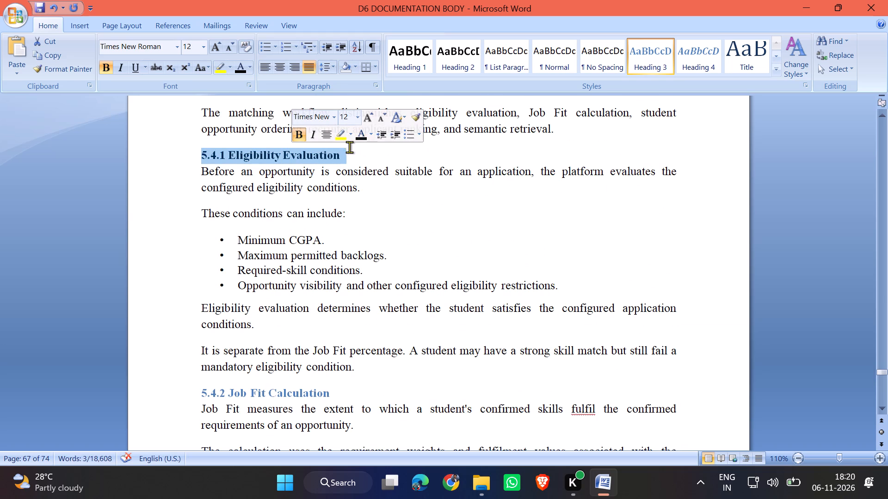
{"action": "scroll", "coordinate": [314, 230], "scroll_direction": "down", "scroll_amount": 11}
{"action": "scroll", "coordinate": [303, 243], "scroll_direction": "up", "scroll_amount": 3}
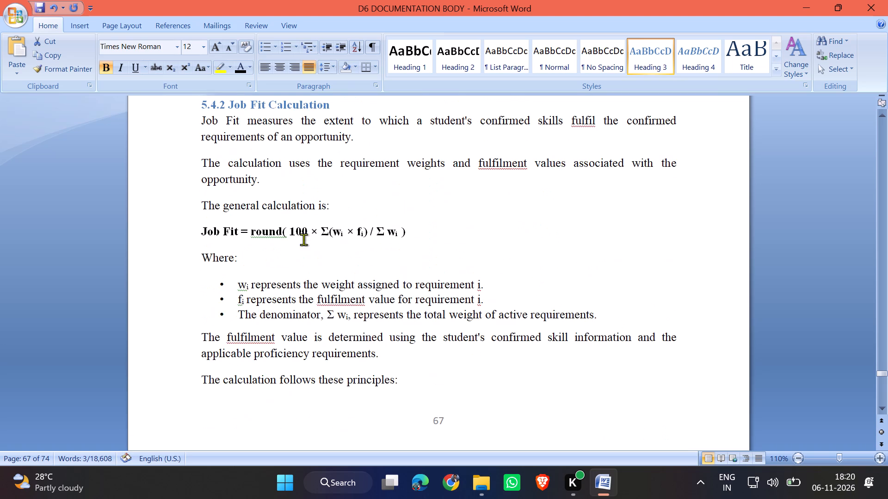
{"action": "triple_click", "coordinate": [273, 102]}
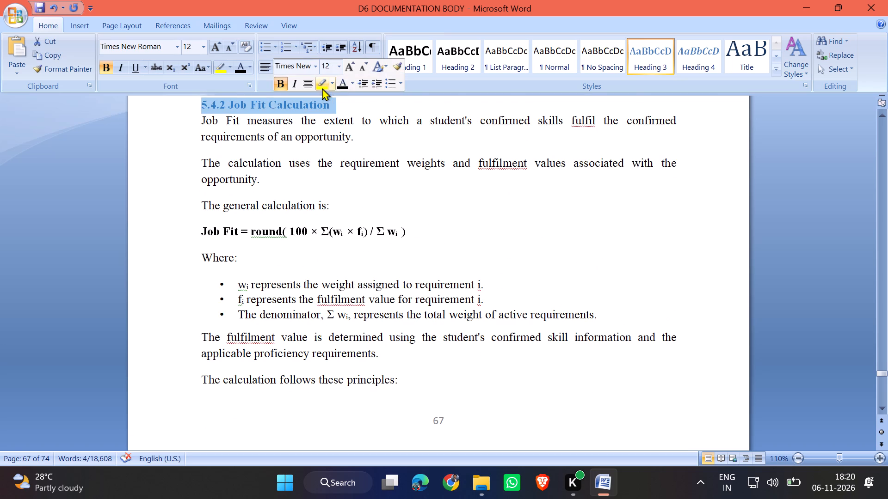
{"action": "left_click", "coordinate": [343, 82]}
{"action": "scroll", "coordinate": [318, 270], "scroll_direction": "down", "scroll_amount": 15}
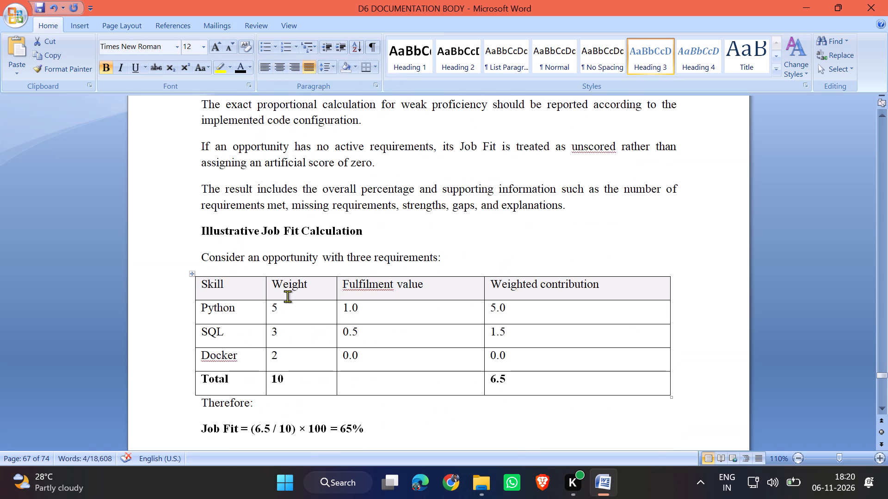
Lower the computer's display brightness to about 30 percent.
{"action": "left_click", "coordinate": [792, 480]}
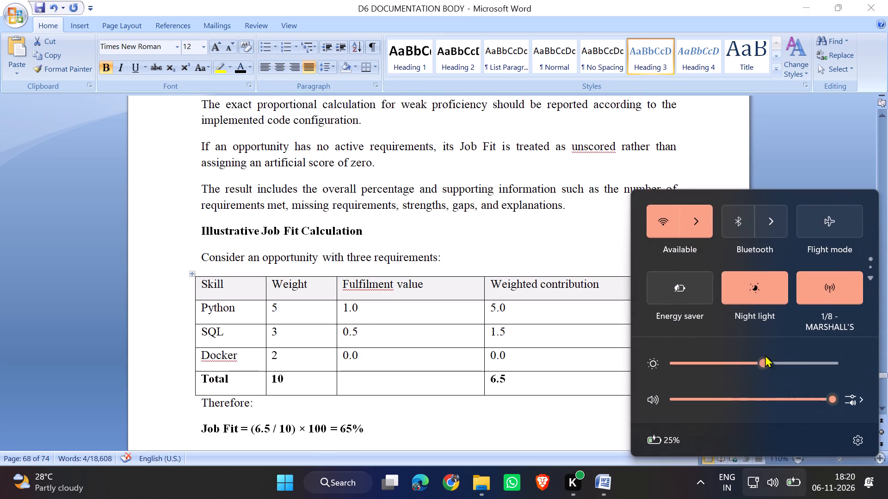
{"action": "left_click_drag", "start_coordinate": [758, 366], "coordinate": [710, 368]}
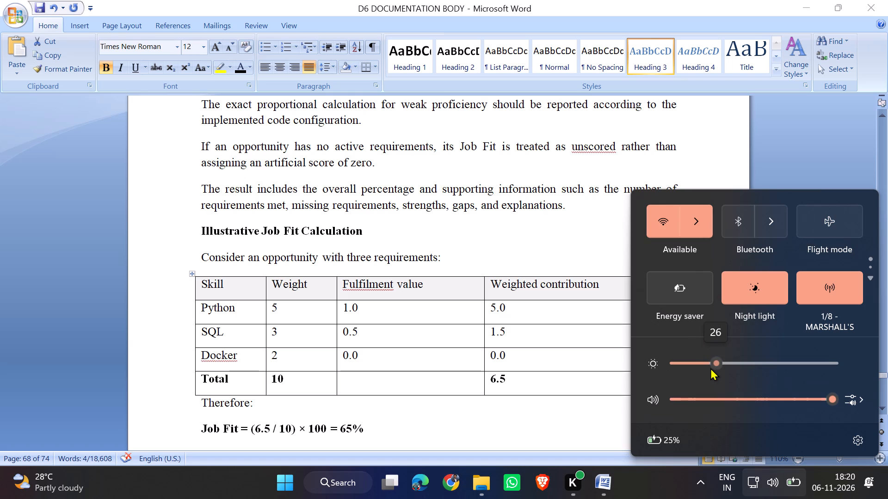
{"action": "left_click_drag", "start_coordinate": [710, 368], "coordinate": [714, 368]}
{"action": "left_click_drag", "start_coordinate": [714, 368], "coordinate": [719, 368]}
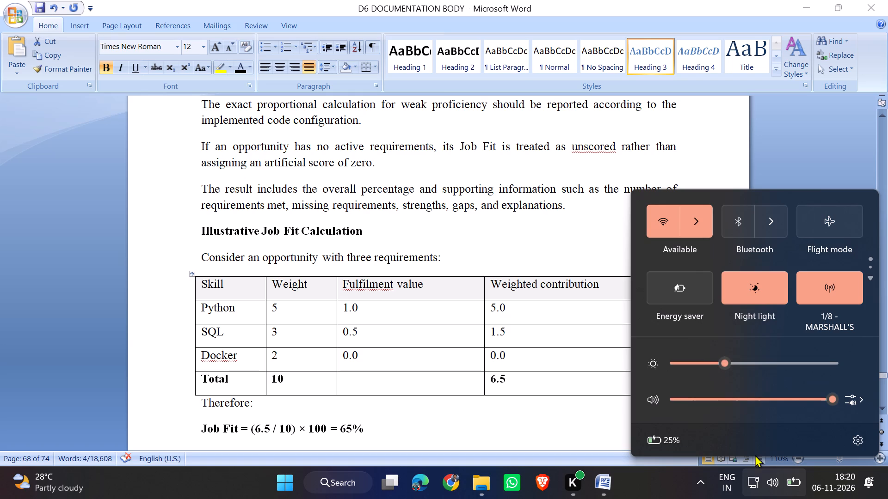
{"action": "left_click", "coordinate": [755, 469]}
Change the font colour of the 5.4.3 Student Opportunity Recommendation and 5.4.4 Recruiter Applicant Ranking headings to black.
{"action": "scroll", "coordinate": [484, 172], "scroll_direction": "down", "scroll_amount": 8}
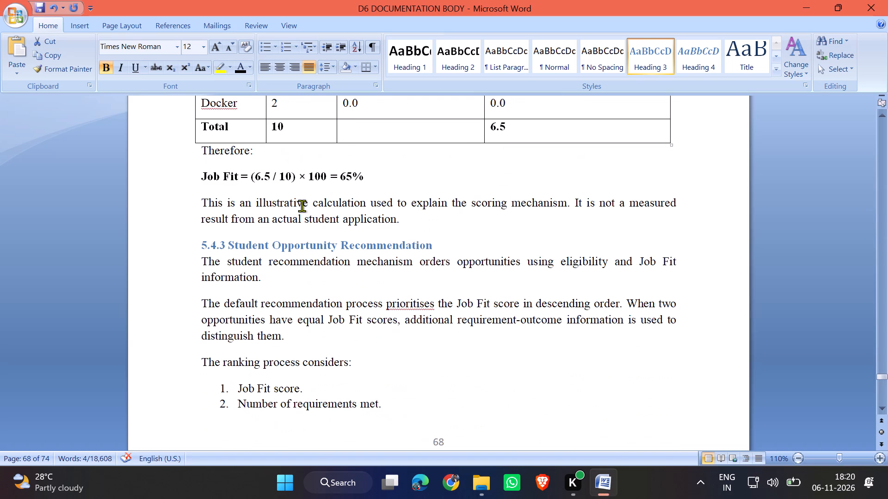
{"action": "triple_click", "coordinate": [299, 203]}
{"action": "left_click", "coordinate": [371, 188]}
{"action": "scroll", "coordinate": [376, 254], "scroll_direction": "down", "scroll_amount": 5}
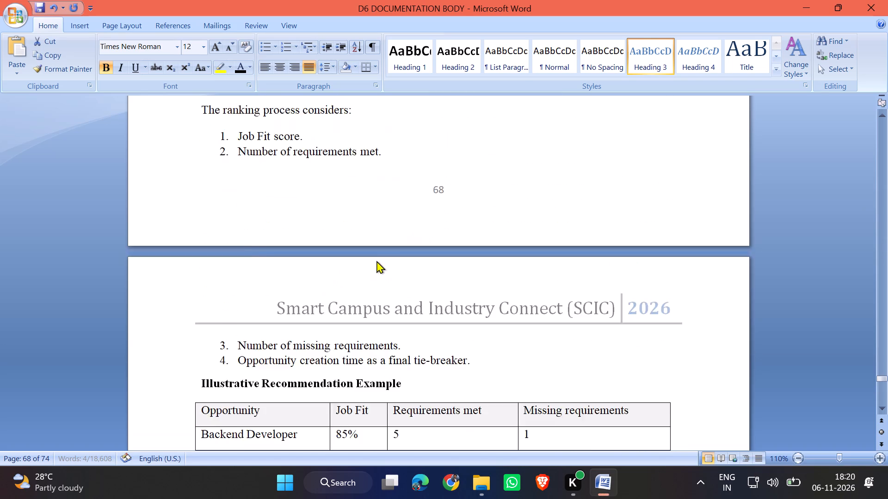
{"action": "scroll", "coordinate": [376, 261], "scroll_direction": "down", "scroll_amount": 14}
{"action": "triple_click", "coordinate": [312, 136]}
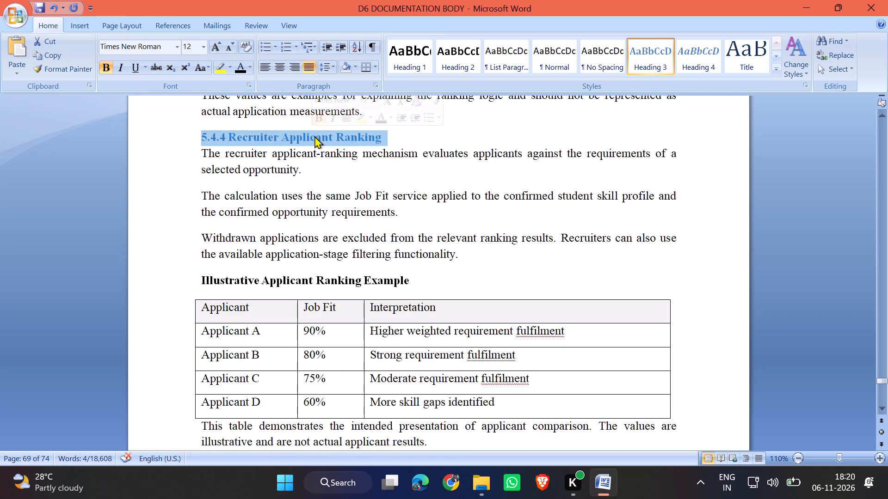
{"action": "left_click", "coordinate": [379, 121]}
{"action": "scroll", "coordinate": [348, 163], "scroll_direction": "down", "scroll_amount": 4}
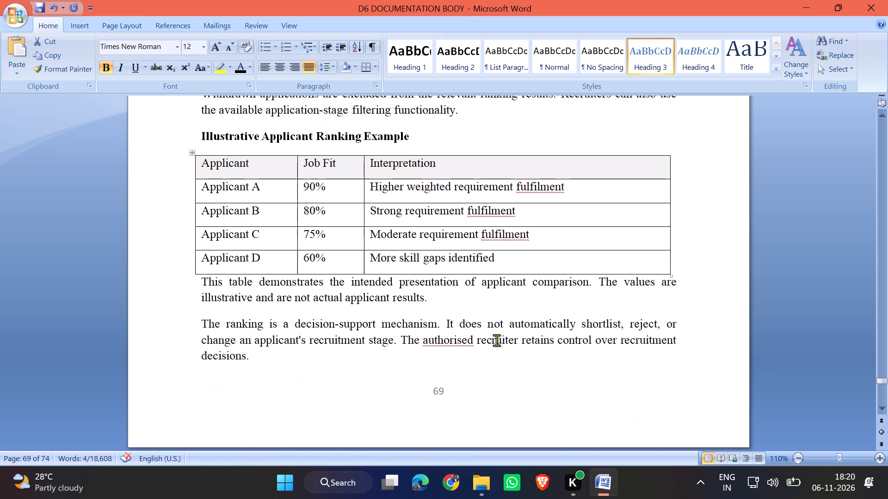
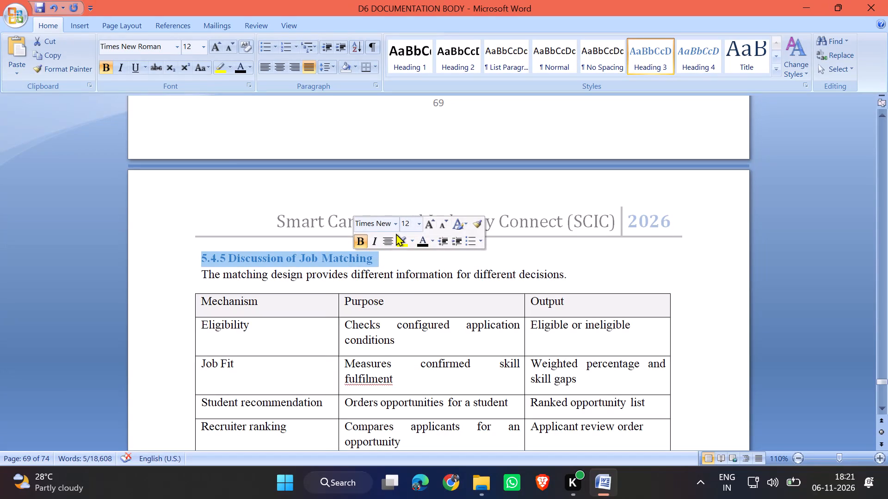
Change the font colour of the 5.4.5 Discussion of Job Matching heading to black.
{"action": "left_click", "coordinate": [423, 240]}
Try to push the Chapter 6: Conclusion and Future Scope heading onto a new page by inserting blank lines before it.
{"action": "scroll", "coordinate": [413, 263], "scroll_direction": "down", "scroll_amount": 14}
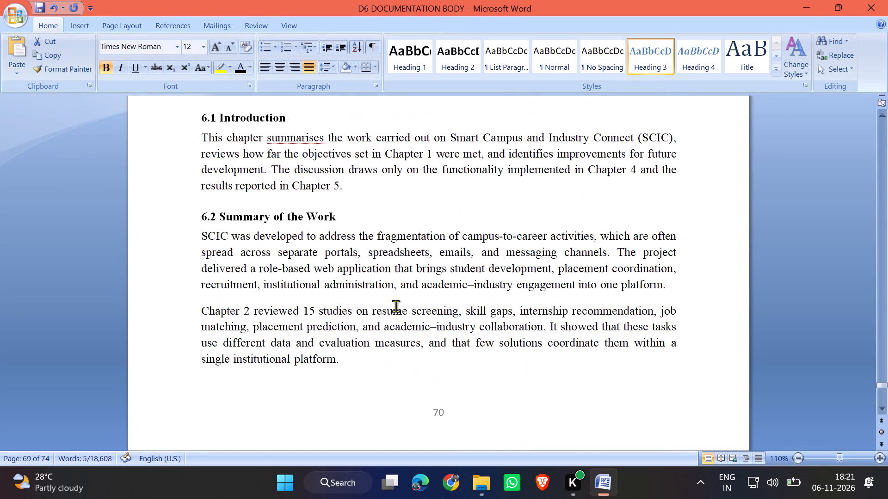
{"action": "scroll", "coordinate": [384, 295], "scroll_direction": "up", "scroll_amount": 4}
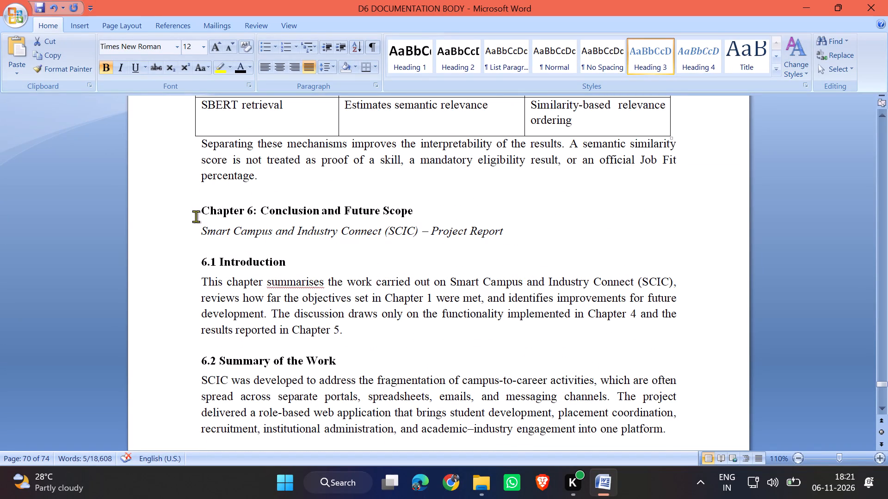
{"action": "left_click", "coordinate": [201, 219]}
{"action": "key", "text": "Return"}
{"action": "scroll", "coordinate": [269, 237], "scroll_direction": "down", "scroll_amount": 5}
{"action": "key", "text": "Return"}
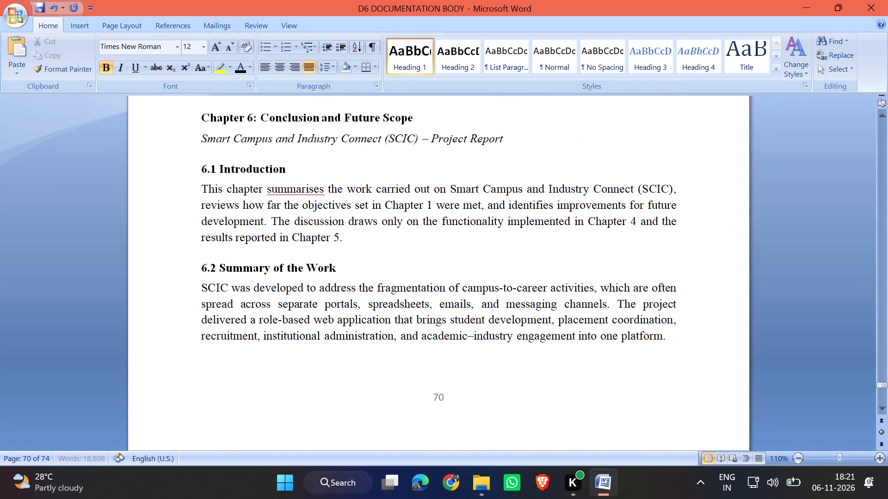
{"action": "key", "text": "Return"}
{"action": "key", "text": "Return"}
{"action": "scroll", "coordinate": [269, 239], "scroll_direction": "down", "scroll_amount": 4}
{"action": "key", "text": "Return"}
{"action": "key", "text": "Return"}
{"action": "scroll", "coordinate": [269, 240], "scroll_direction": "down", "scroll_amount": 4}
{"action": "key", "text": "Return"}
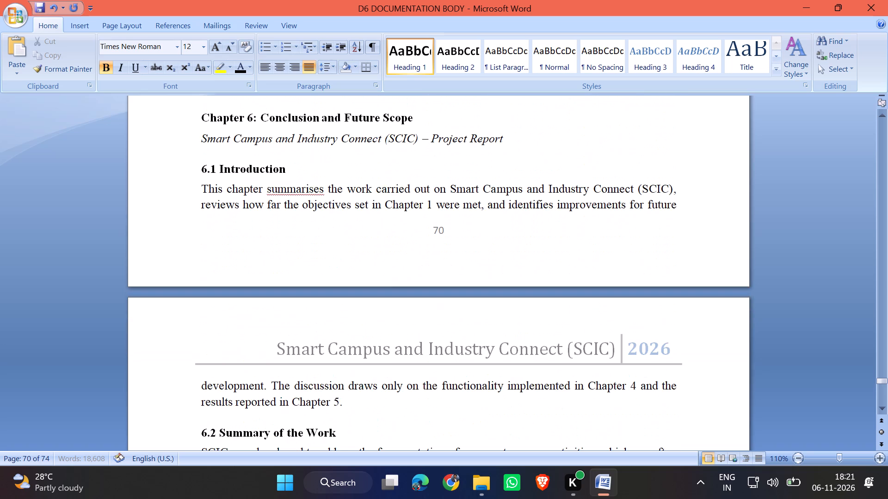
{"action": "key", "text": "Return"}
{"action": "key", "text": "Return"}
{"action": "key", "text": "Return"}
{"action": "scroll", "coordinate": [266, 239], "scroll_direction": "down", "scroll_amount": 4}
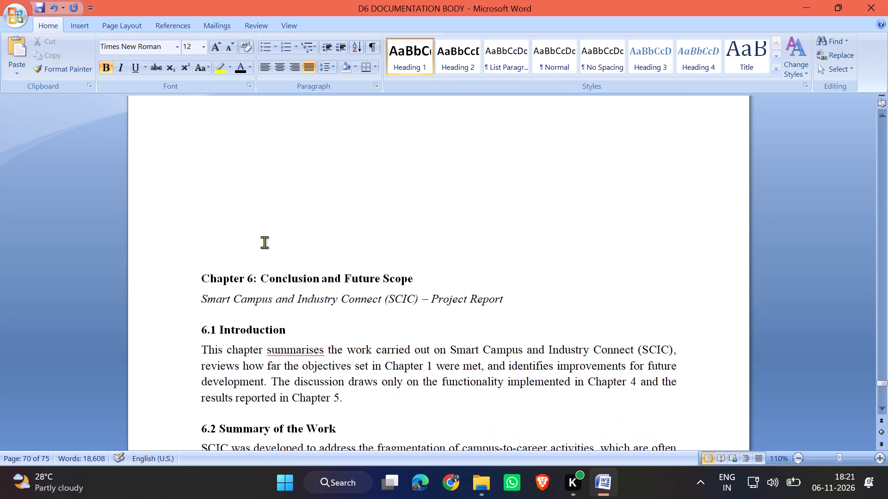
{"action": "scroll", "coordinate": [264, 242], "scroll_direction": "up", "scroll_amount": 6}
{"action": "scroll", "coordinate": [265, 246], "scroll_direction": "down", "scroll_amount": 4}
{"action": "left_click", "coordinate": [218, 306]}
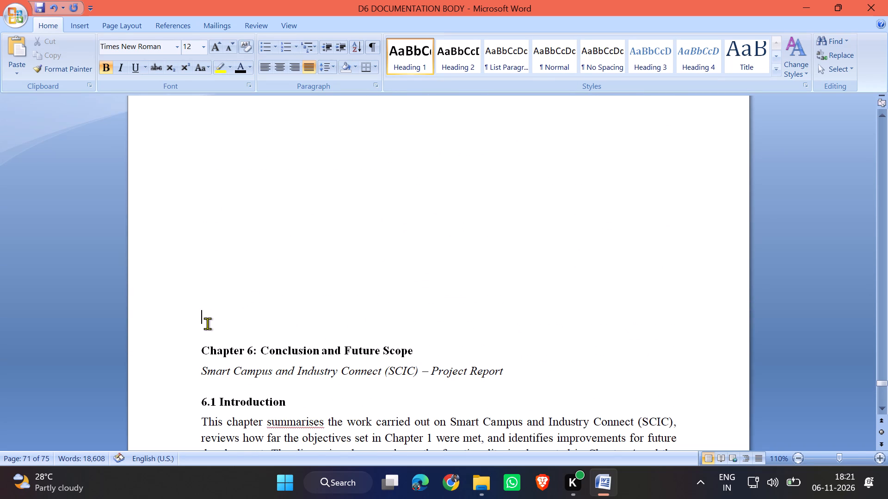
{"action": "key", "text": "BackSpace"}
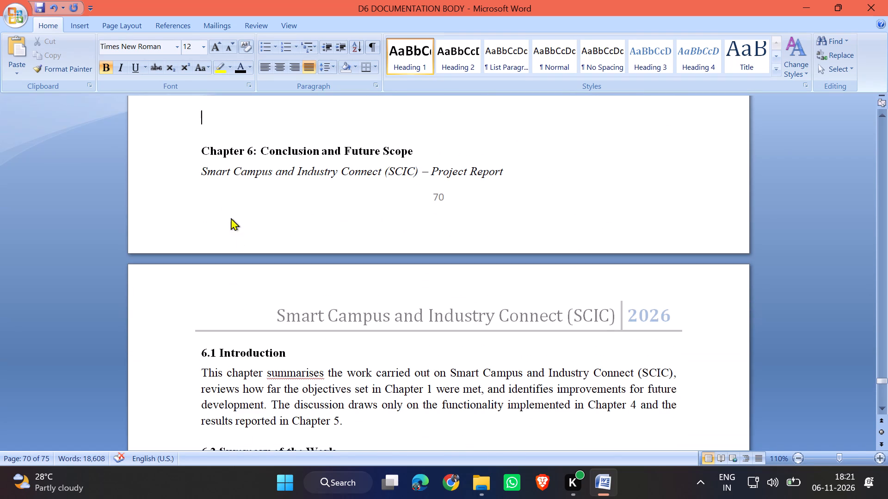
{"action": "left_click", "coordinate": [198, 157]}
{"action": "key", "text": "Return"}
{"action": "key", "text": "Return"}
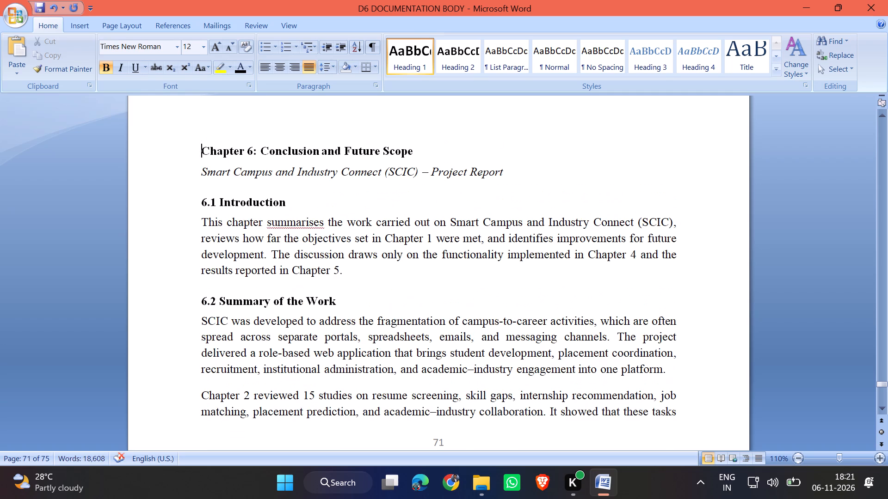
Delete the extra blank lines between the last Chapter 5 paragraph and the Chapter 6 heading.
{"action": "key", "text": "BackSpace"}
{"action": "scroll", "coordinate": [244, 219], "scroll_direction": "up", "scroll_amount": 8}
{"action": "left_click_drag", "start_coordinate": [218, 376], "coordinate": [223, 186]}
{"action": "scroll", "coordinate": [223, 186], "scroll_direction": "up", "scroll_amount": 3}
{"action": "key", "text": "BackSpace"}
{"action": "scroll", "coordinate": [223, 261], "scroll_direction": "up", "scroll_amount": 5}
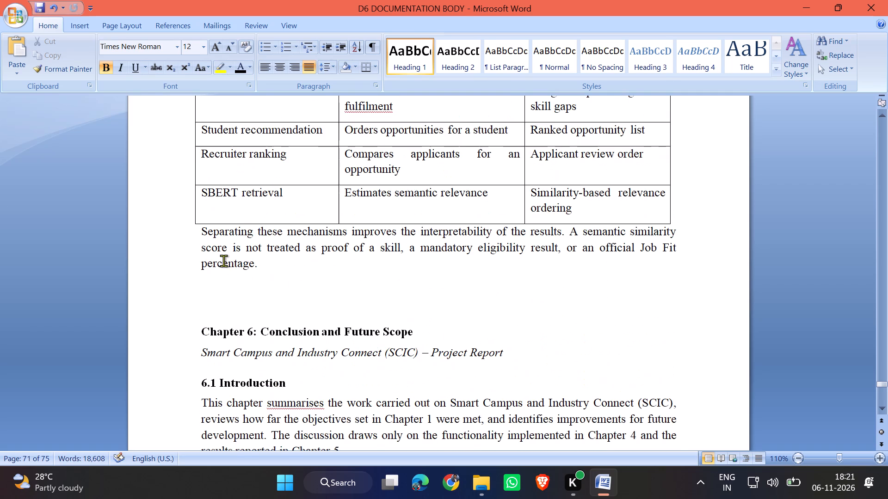
Insert blank lines after the last Chapter 5 paragraph until the Chapter 6 heading starts at the top of a new page.
{"action": "key", "text": "Return"}
{"action": "key", "text": "Return"}
{"action": "key", "text": "Return"}
{"action": "scroll", "coordinate": [223, 259], "scroll_direction": "down", "scroll_amount": 7}
{"action": "key", "text": "Return"}
{"action": "key", "text": "Return"}
{"action": "key", "text": "Return"}
{"action": "scroll", "coordinate": [249, 262], "scroll_direction": "down", "scroll_amount": 2}
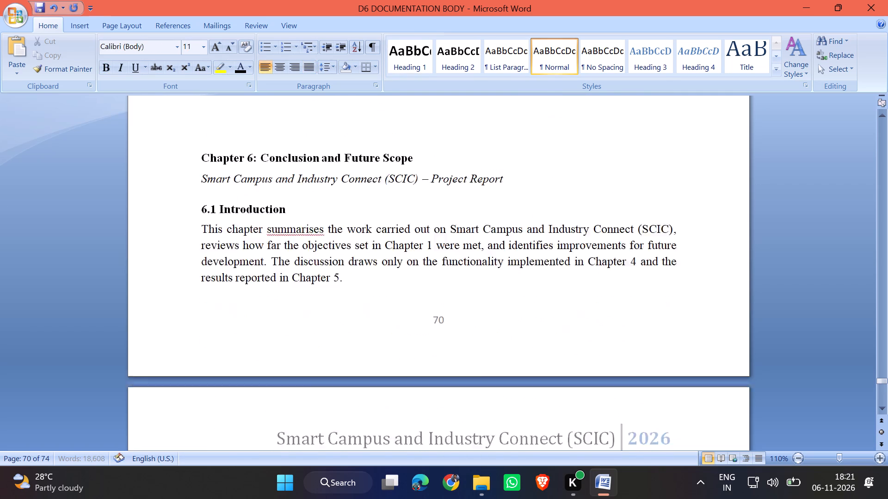
{"action": "scroll", "coordinate": [249, 262], "scroll_direction": "down", "scroll_amount": 3}
{"action": "key", "text": "Return"}
{"action": "scroll", "coordinate": [249, 263], "scroll_direction": "down", "scroll_amount": 3}
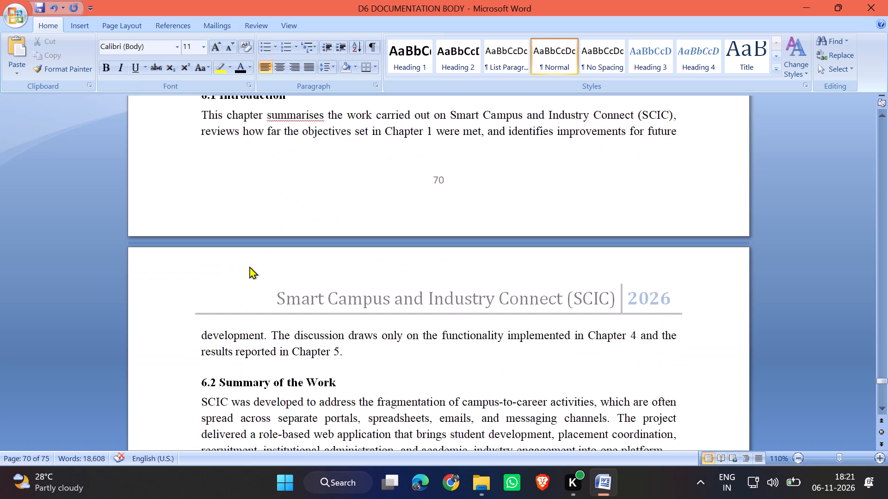
{"action": "key", "text": "Return"}
{"action": "scroll", "coordinate": [258, 284], "scroll_direction": "up", "scroll_amount": 3}
{"action": "key", "text": "Return"}
{"action": "scroll", "coordinate": [290, 304], "scroll_direction": "down", "scroll_amount": 3}
{"action": "key", "text": "Return"}
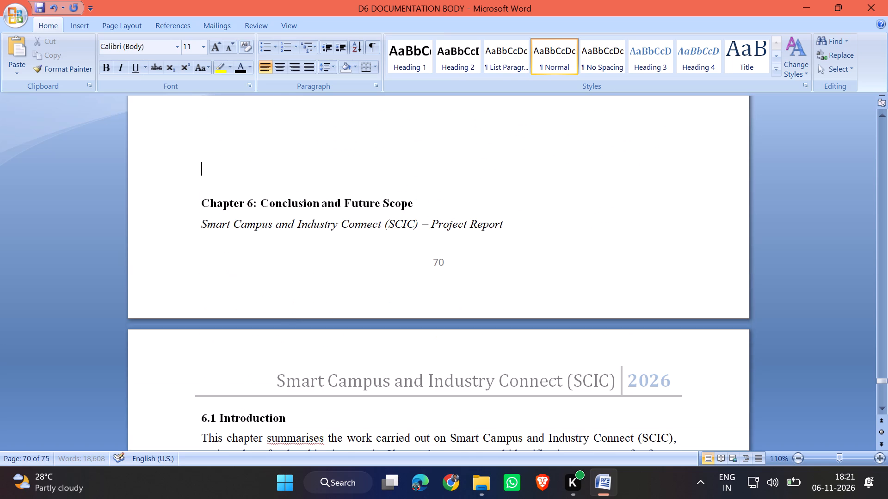
{"action": "key", "text": "Return"}
{"action": "scroll", "coordinate": [288, 305], "scroll_direction": "down", "scroll_amount": 5}
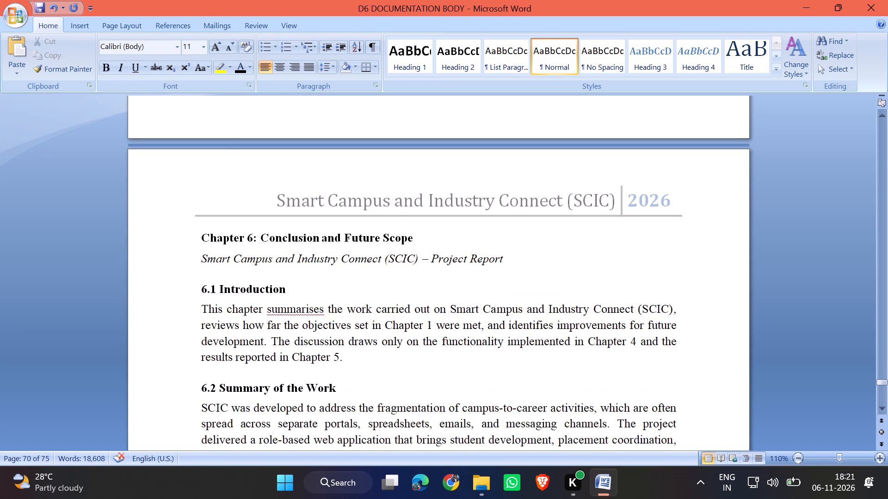
Delete the italic line "Smart Campus and Industry Connect (SCIC) – Project Report" beneath the Chapter 6 heading.
{"action": "triple_click", "coordinate": [273, 254]}
{"action": "key", "text": "Delete"}
Enlarge the Chapter 6: Conclusion and Future Scope heading to 14 pt and convert it to uppercase.
{"action": "triple_click", "coordinate": [301, 241]}
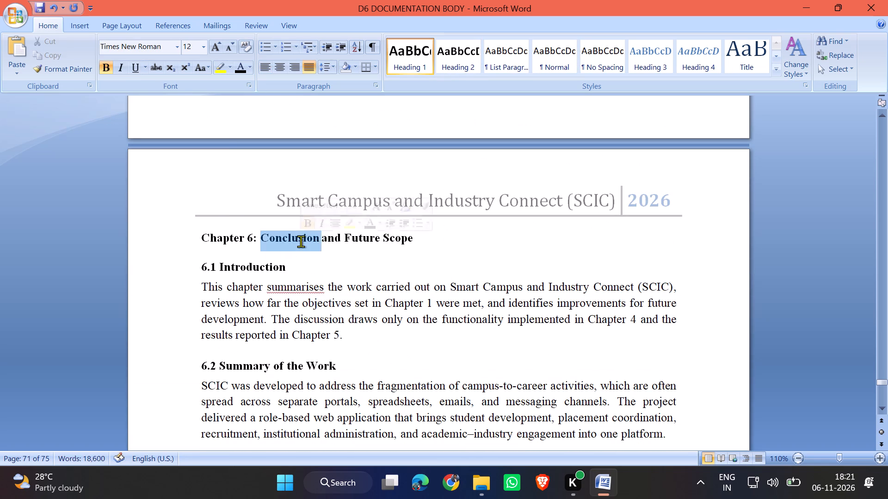
{"action": "left_click", "coordinate": [374, 210]}
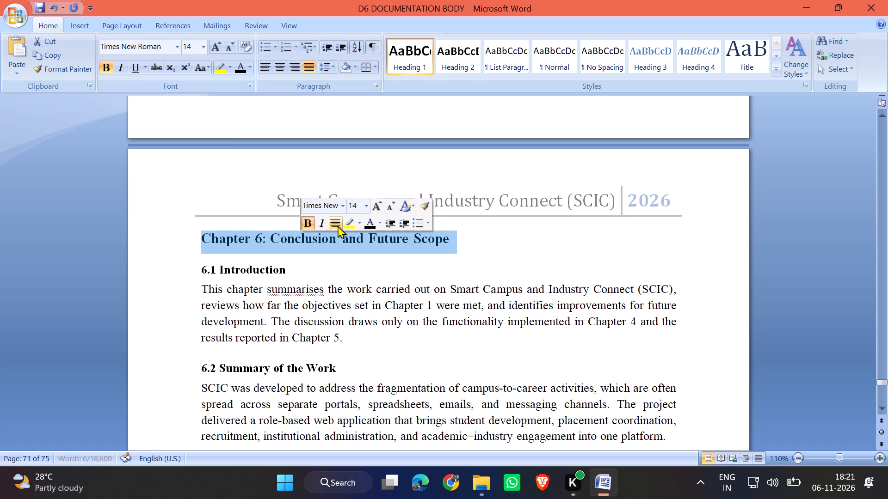
{"action": "key", "text": "shift+F3"}
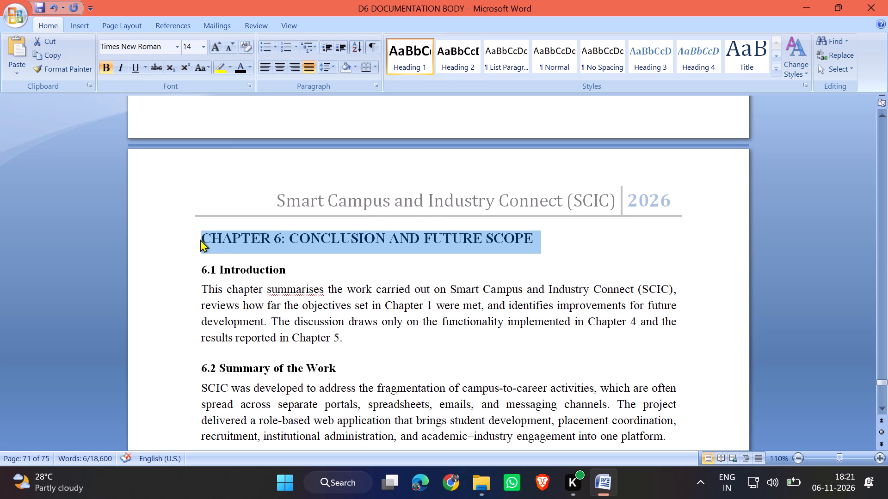
Indent the Chapter 6 heading by two tab stops so it sits near the page centre.
{"action": "left_click", "coordinate": [200, 239]}
{"action": "key", "text": "Tab"}
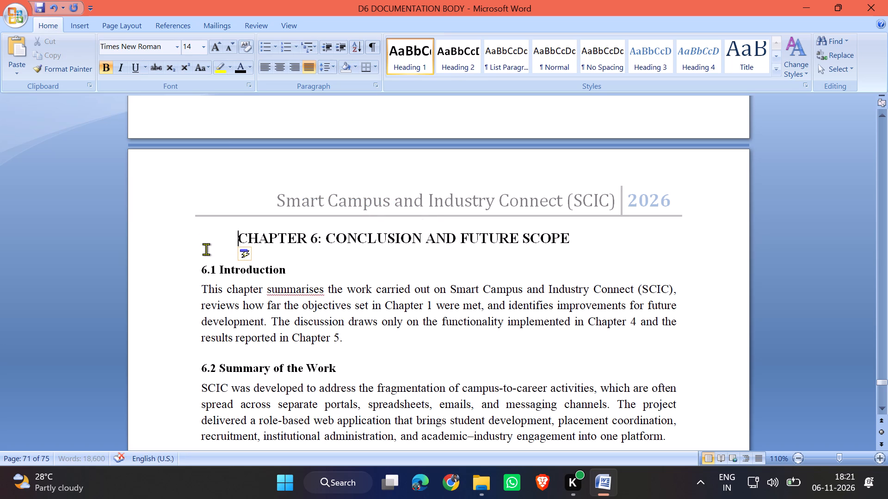
{"action": "key", "text": "Tab"}
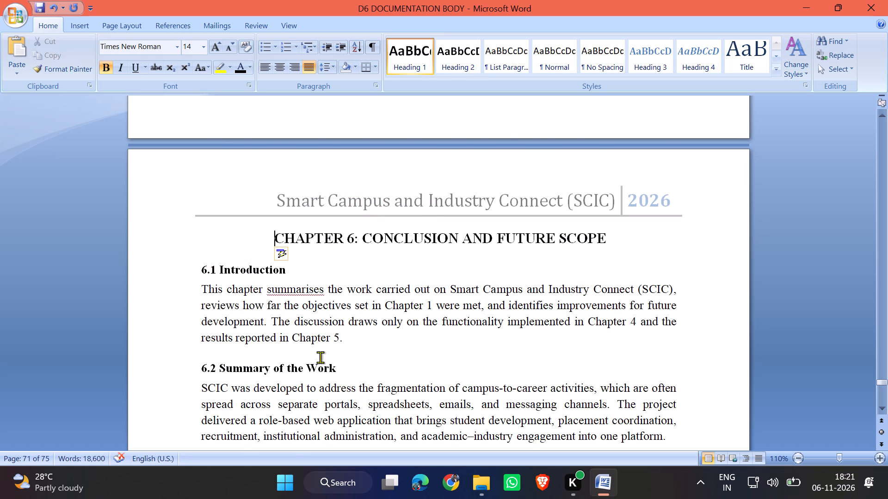
Review the remaining Chapter 6 pages through to the end of the document, checking their layout and headings.
{"action": "scroll", "coordinate": [322, 355], "scroll_direction": "down", "scroll_amount": 12}
{"action": "scroll", "coordinate": [319, 325], "scroll_direction": "down", "scroll_amount": 20}
{"action": "scroll", "coordinate": [319, 325], "scroll_direction": "down", "scroll_amount": 6}
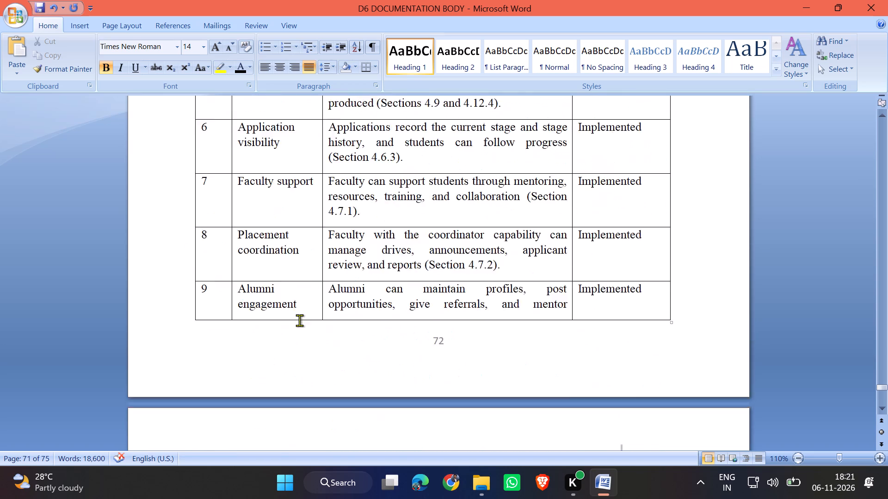
{"action": "scroll", "coordinate": [299, 320], "scroll_direction": "down", "scroll_amount": 20}
{"action": "scroll", "coordinate": [296, 304], "scroll_direction": "up", "scroll_amount": 3}
{"action": "scroll", "coordinate": [296, 272], "scroll_direction": "down", "scroll_amount": 13}
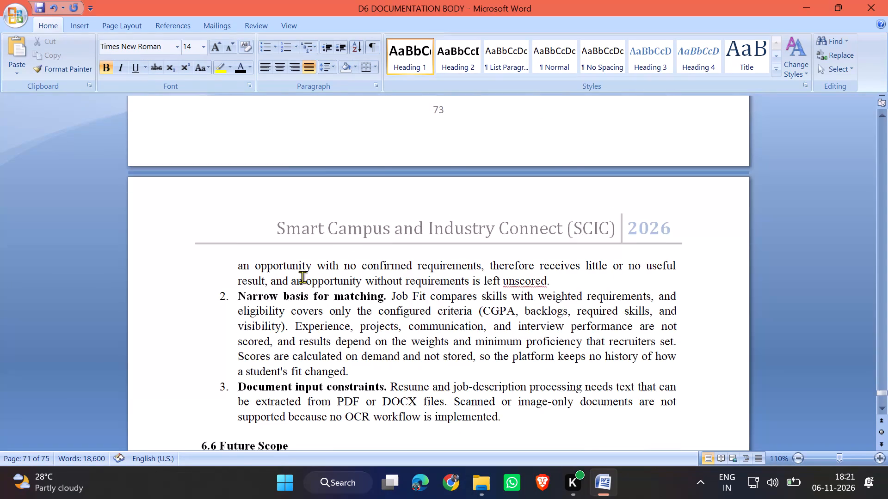
{"action": "scroll", "coordinate": [302, 277], "scroll_direction": "down", "scroll_amount": 20}
{"action": "scroll", "coordinate": [302, 277], "scroll_direction": "down", "scroll_amount": 16}
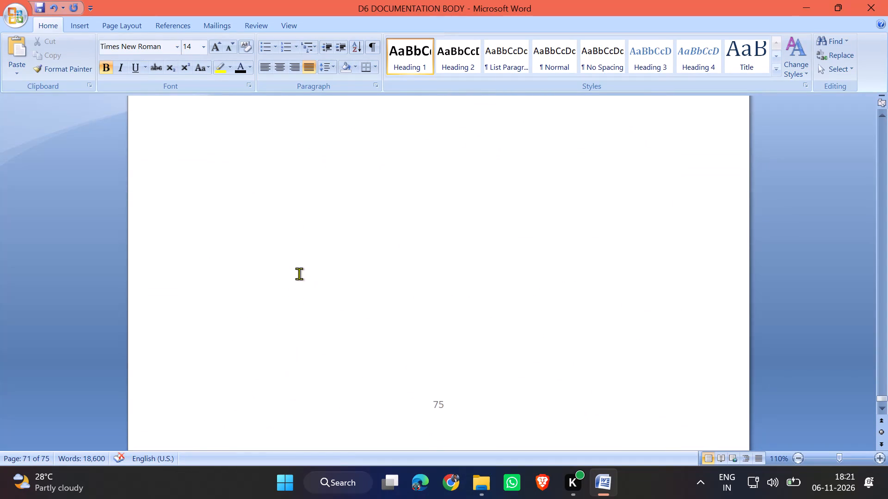
{"action": "scroll", "coordinate": [299, 274], "scroll_direction": "down", "scroll_amount": 5}
{"action": "scroll", "coordinate": [328, 285], "scroll_direction": "up", "scroll_amount": 16}
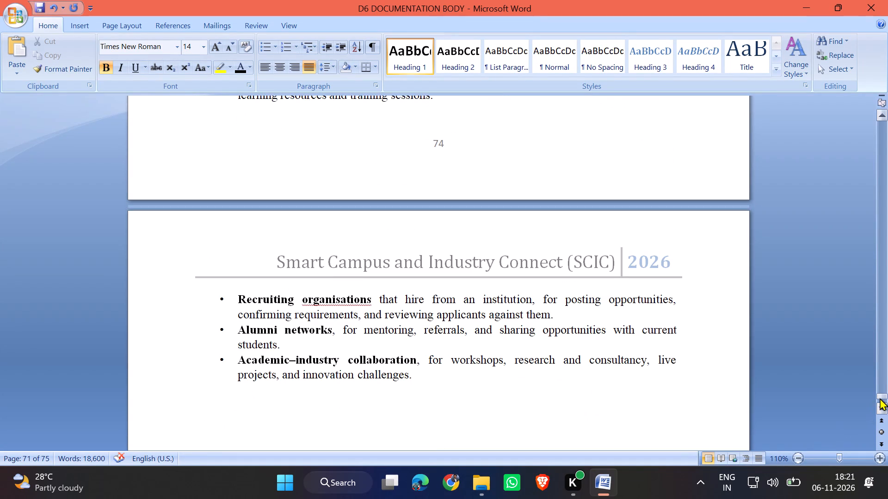
Change the 1.2 EXISTING SYSTEM heading in Chapter 1 from uppercase to capitalised words.
{"action": "left_click_drag", "start_coordinate": [880, 396], "coordinate": [887, 348]}
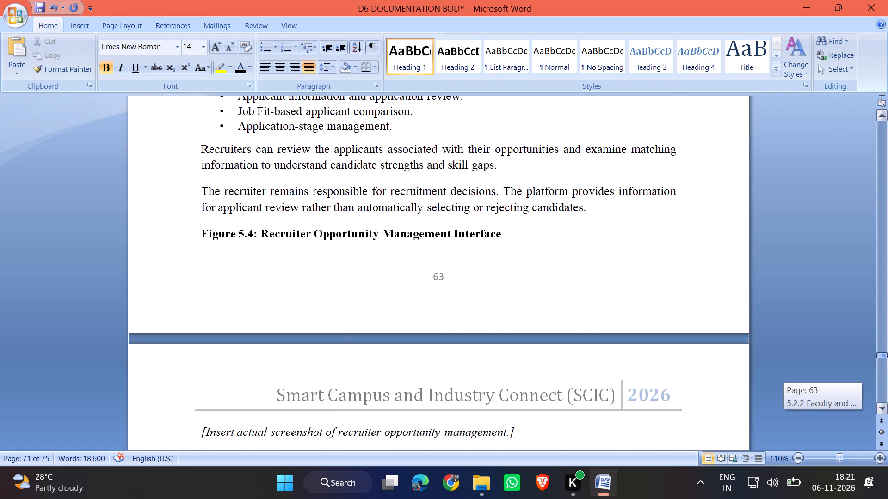
{"action": "left_click_drag", "start_coordinate": [887, 348], "coordinate": [877, 101]}
{"action": "scroll", "coordinate": [500, 275], "scroll_direction": "down", "scroll_amount": 5}
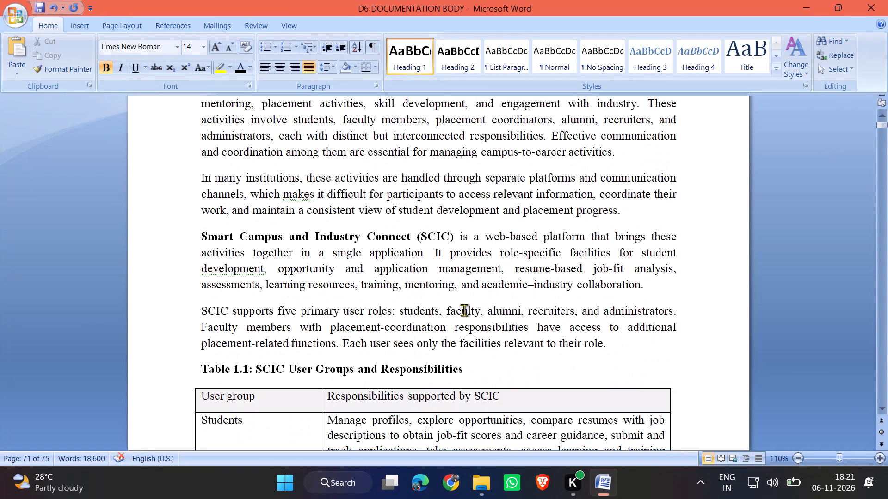
{"action": "scroll", "coordinate": [276, 283], "scroll_direction": "down", "scroll_amount": 3}
{"action": "scroll", "coordinate": [376, 293], "scroll_direction": "down", "scroll_amount": 5}
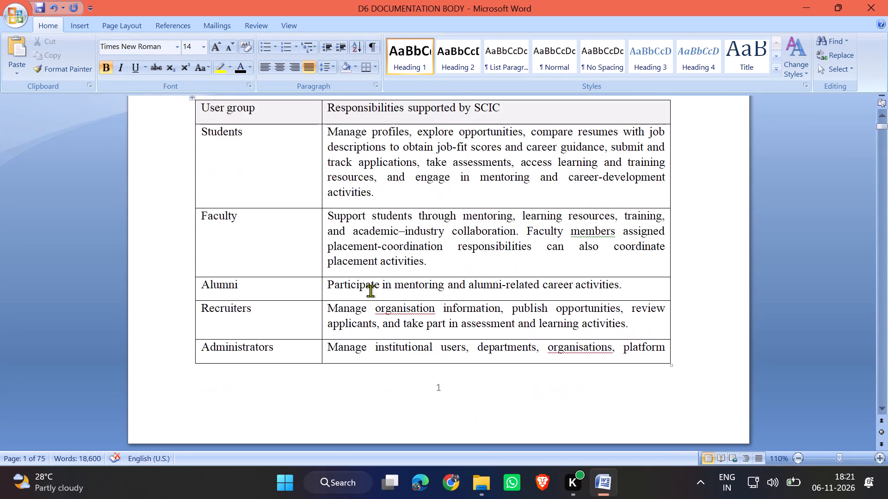
{"action": "scroll", "coordinate": [370, 291], "scroll_direction": "down", "scroll_amount": 18}
{"action": "scroll", "coordinate": [335, 320], "scroll_direction": "up", "scroll_amount": 5}
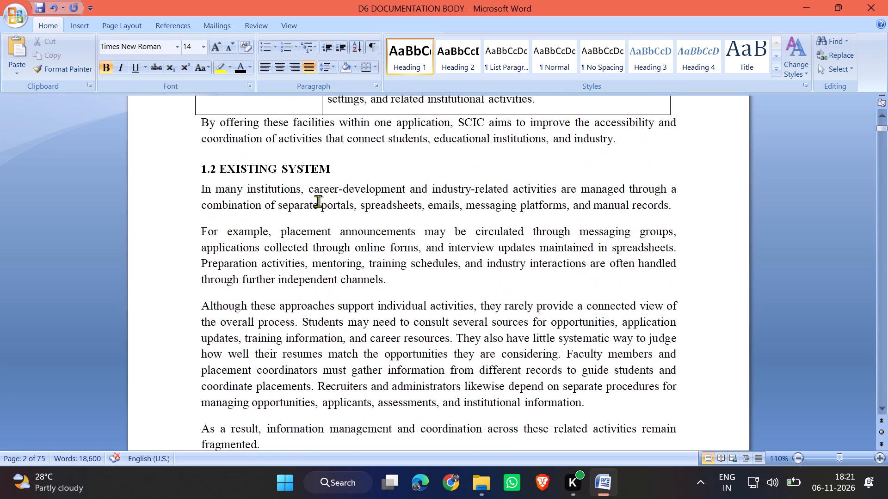
{"action": "double_click", "coordinate": [293, 165]}
{"action": "left_click", "coordinate": [293, 165]}
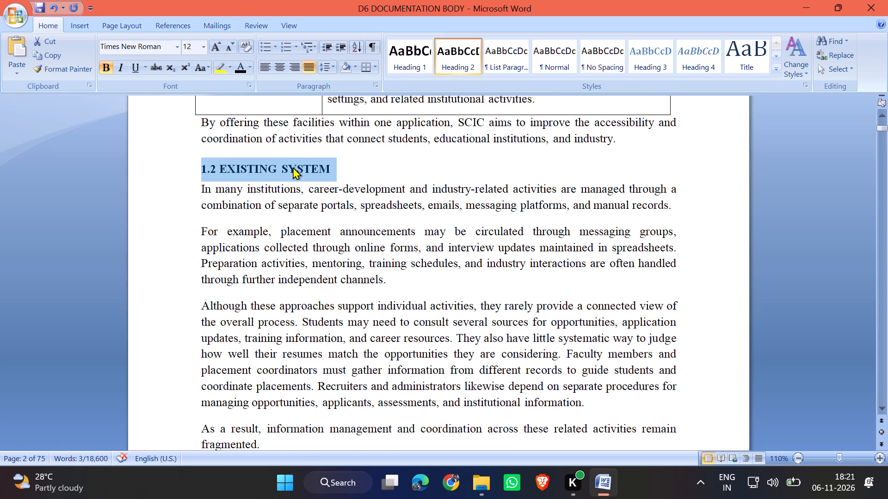
{"action": "key", "text": "shift+F3"}
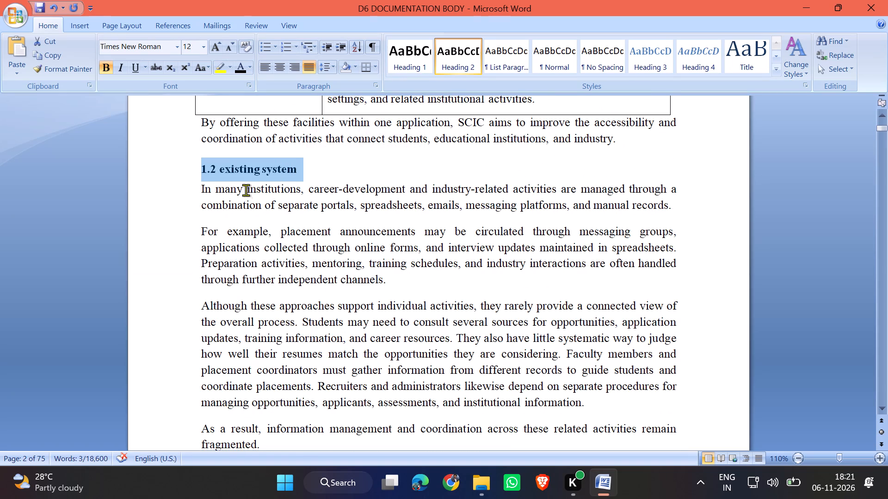
{"action": "key", "text": "shift+F3"}
Change the 1.3 LIMITATIONS OF THE EXISTING SYSTEM and 1.4 PROBLEM STATEMENT headings from uppercase to capitalised words.
{"action": "scroll", "coordinate": [271, 222], "scroll_direction": "down", "scroll_amount": 10}
{"action": "scroll", "coordinate": [348, 174], "scroll_direction": "up", "scroll_amount": 2}
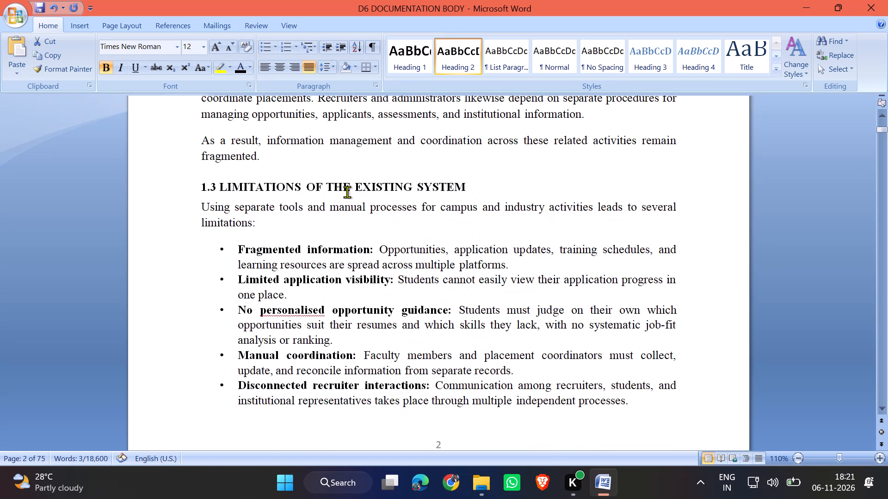
{"action": "triple_click", "coordinate": [343, 189]}
{"action": "key", "text": "shift+F3"}
{"action": "key", "text": "shift+F3"}
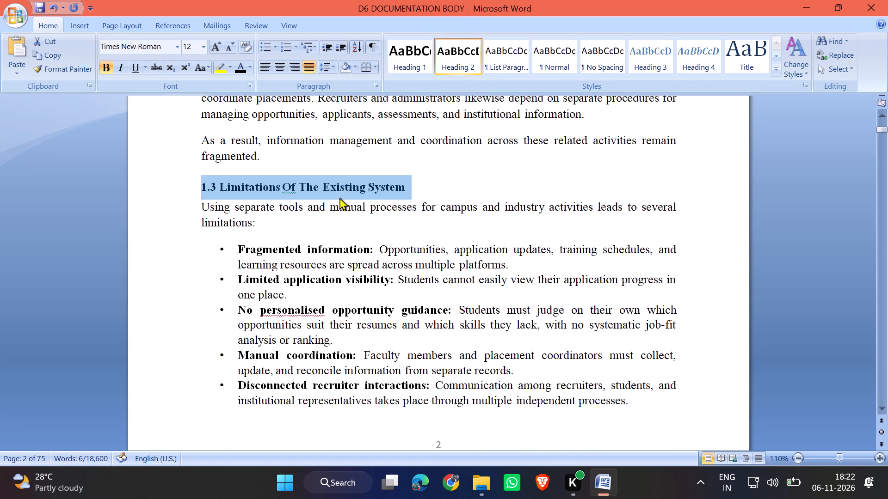
{"action": "scroll", "coordinate": [338, 215], "scroll_direction": "down", "scroll_amount": 13}
{"action": "triple_click", "coordinate": [302, 292]}
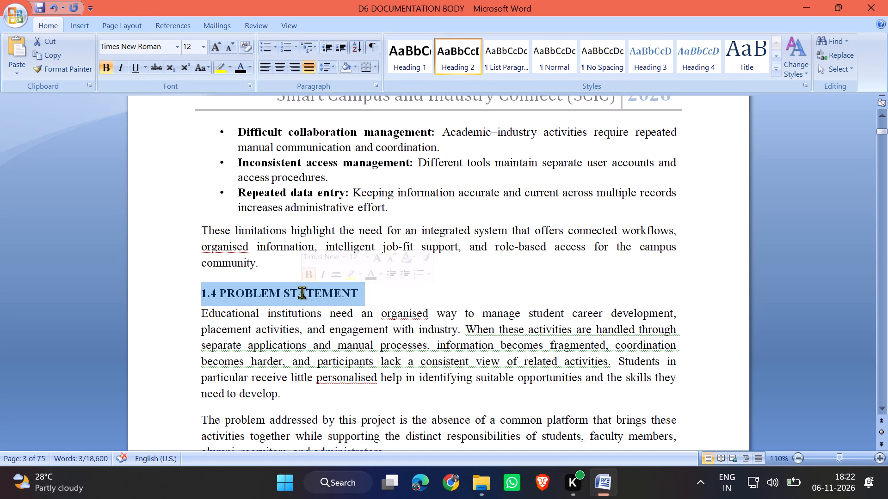
{"action": "key", "text": "shift+F3"}
{"action": "key", "text": "shift+F3"}
Change the 1.5 PROPOSED SYSTEM heading from uppercase to capitalised words.
{"action": "scroll", "coordinate": [302, 290], "scroll_direction": "down", "scroll_amount": 11}
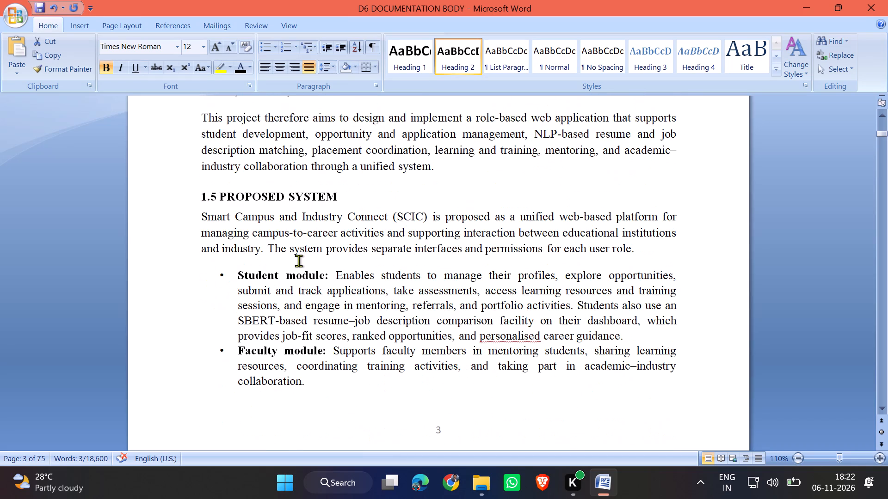
{"action": "scroll", "coordinate": [298, 261], "scroll_direction": "up", "scroll_amount": 1}
{"action": "triple_click", "coordinate": [290, 196]}
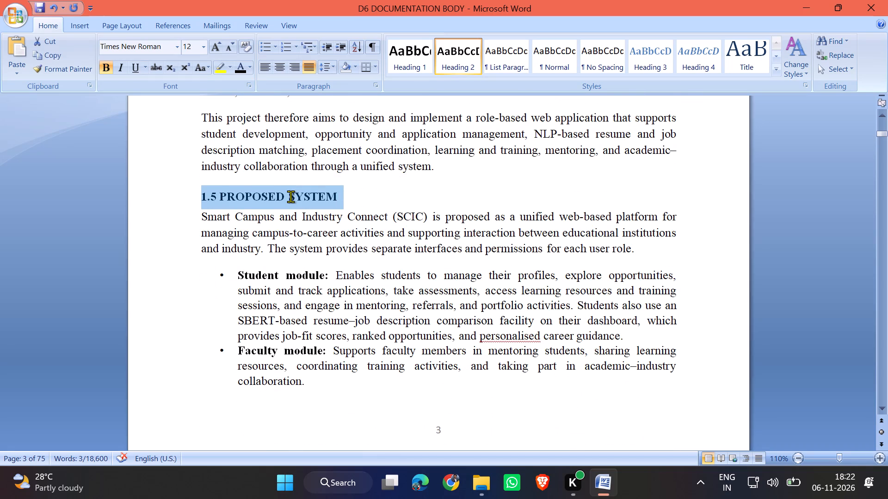
{"action": "key", "text": "shift+F3"}
{"action": "key", "text": "shift+F3"}
Change the 1.6 OBJECTIVES heading in Chapter 1 from uppercase to capitalised words.
{"action": "scroll", "coordinate": [291, 215], "scroll_direction": "down", "scroll_amount": 13}
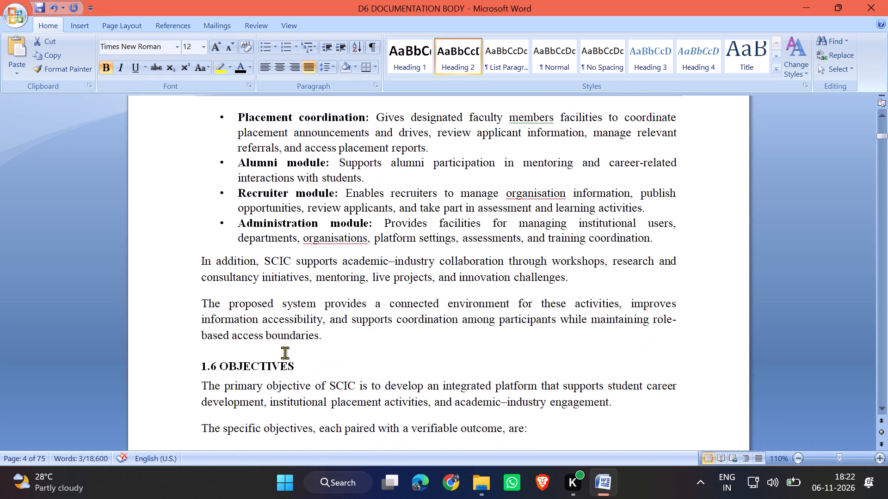
{"action": "scroll", "coordinate": [283, 351], "scroll_direction": "down", "scroll_amount": 3}
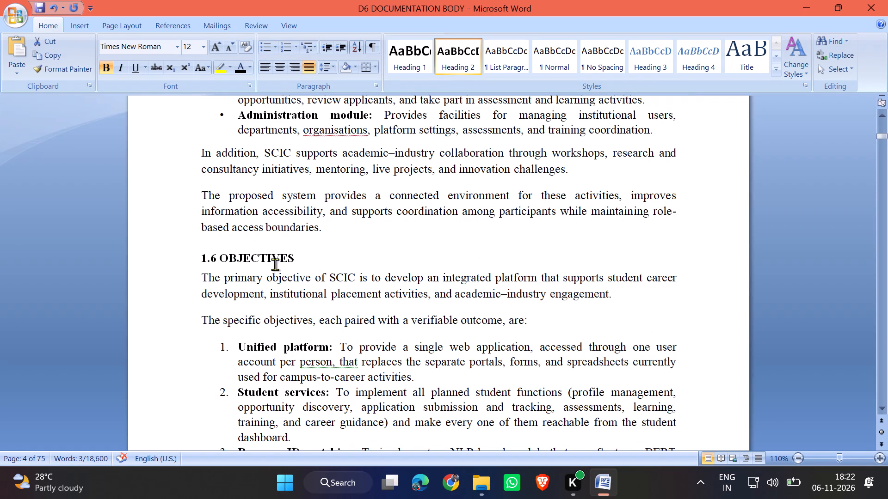
{"action": "triple_click", "coordinate": [275, 264]}
{"action": "key", "text": "shift+F3"}
{"action": "key", "text": "shift+F3"}
Change the 1.7 SCOPE OF THE PROJECT heading from uppercase to capitalised words.
{"action": "scroll", "coordinate": [275, 264], "scroll_direction": "down", "scroll_amount": 5}
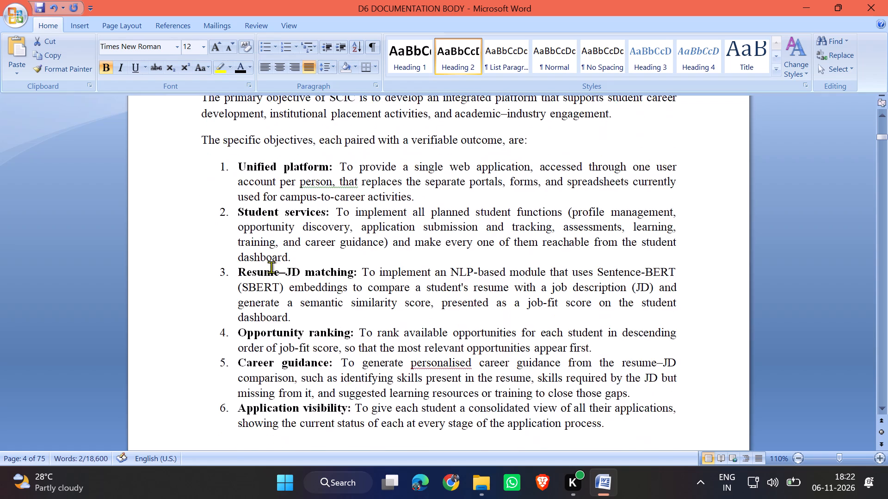
{"action": "scroll", "coordinate": [271, 267], "scroll_direction": "down", "scroll_amount": 12}
{"action": "scroll", "coordinate": [267, 279], "scroll_direction": "down", "scroll_amount": 9}
{"action": "triple_click", "coordinate": [277, 215]}
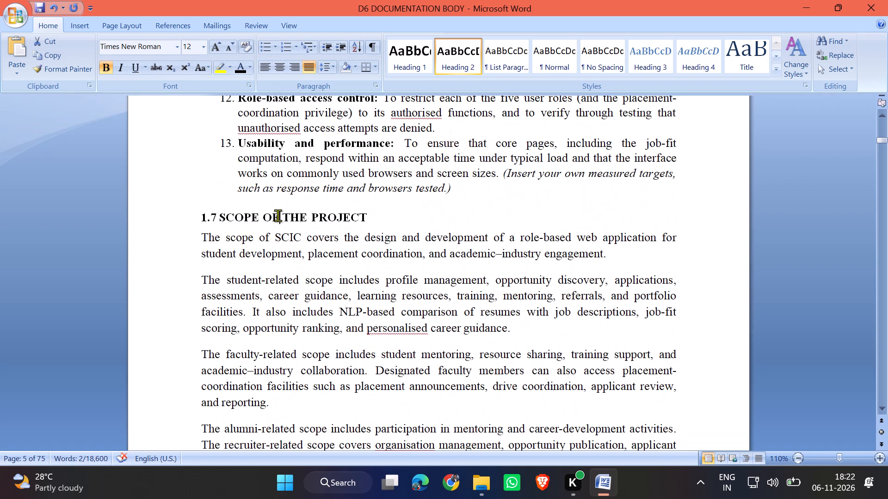
{"action": "key", "text": "shift+F3"}
{"action": "scroll", "coordinate": [279, 223], "scroll_direction": "down", "scroll_amount": 7}
{"action": "scroll", "coordinate": [289, 268], "scroll_direction": "up", "scroll_amount": 4}
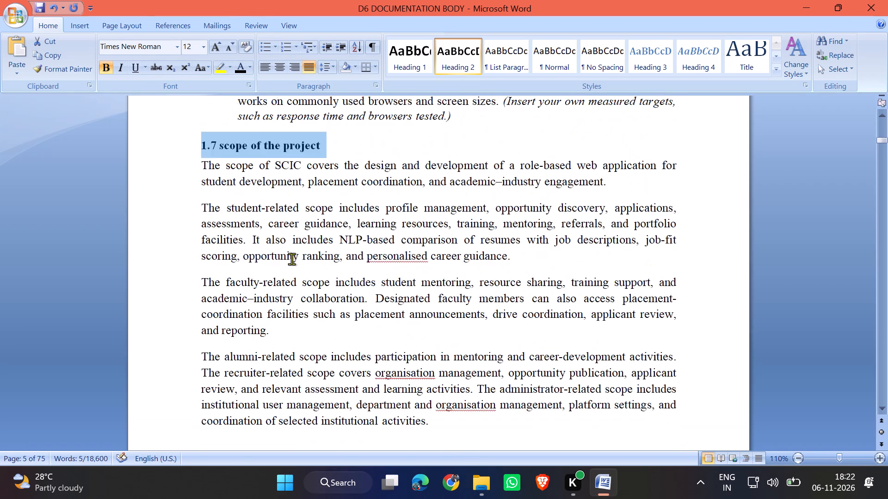
{"action": "scroll", "coordinate": [291, 259], "scroll_direction": "up", "scroll_amount": 4}
{"action": "key", "text": "shift+F3"}
Change the 2.1 INTRODUCTION heading at the start of Chapter 2 from uppercase to capitalised words.
{"action": "scroll", "coordinate": [301, 257], "scroll_direction": "down", "scroll_amount": 6}
{"action": "scroll", "coordinate": [301, 263], "scroll_direction": "up", "scroll_amount": 1}
{"action": "scroll", "coordinate": [301, 263], "scroll_direction": "down", "scroll_amount": 13}
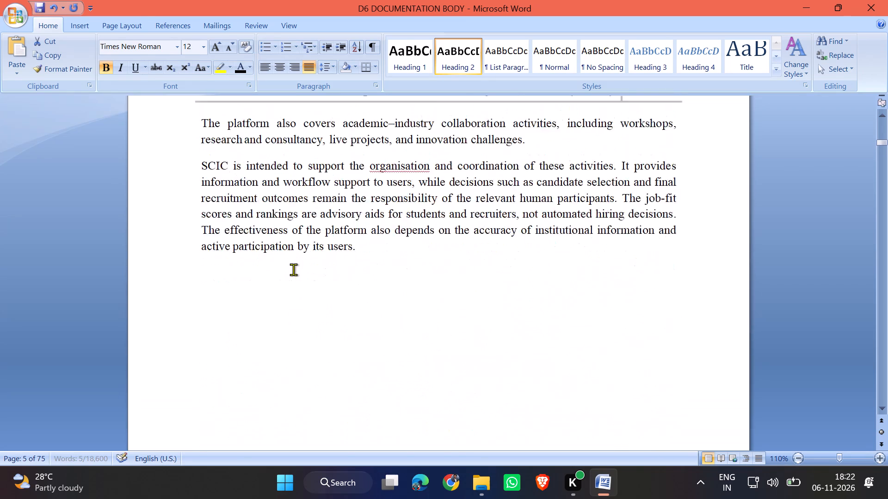
{"action": "scroll", "coordinate": [293, 269], "scroll_direction": "down", "scroll_amount": 20}
{"action": "scroll", "coordinate": [293, 269], "scroll_direction": "down", "scroll_amount": 1}
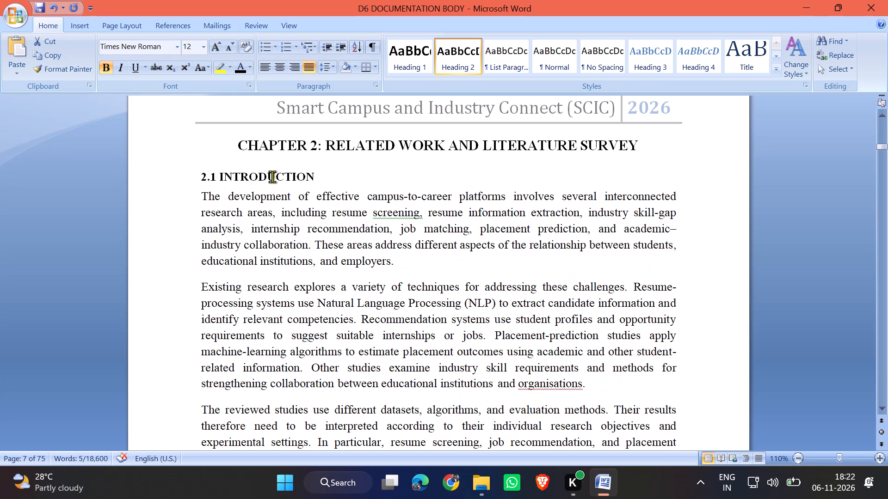
{"action": "triple_click", "coordinate": [272, 176]}
{"action": "key", "text": "shift+F3"}
{"action": "key", "text": "shift+F3"}
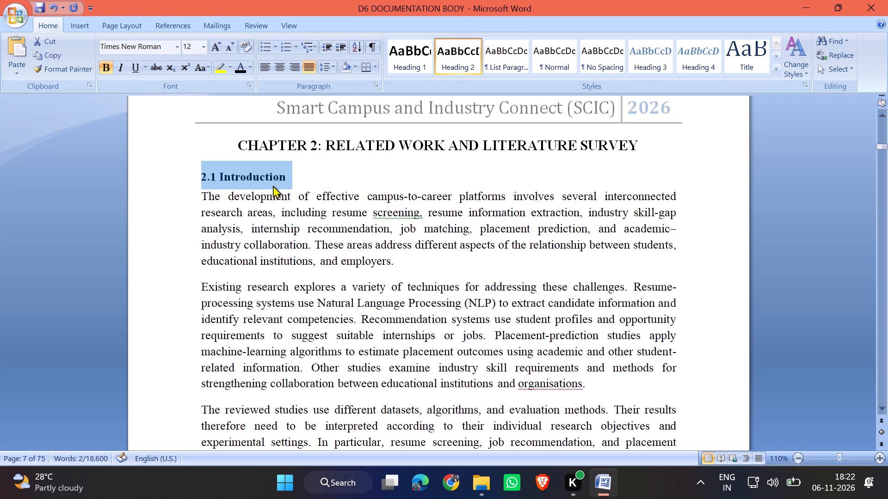
Change the 2.2 RESUME SCREENING AND RESUME INFORMATION PROCESSING heading from uppercase to capitalised words.
{"action": "scroll", "coordinate": [275, 187], "scroll_direction": "down", "scroll_amount": 15}
{"action": "scroll", "coordinate": [298, 264], "scroll_direction": "up", "scroll_amount": 6}
{"action": "triple_click", "coordinate": [283, 237]}
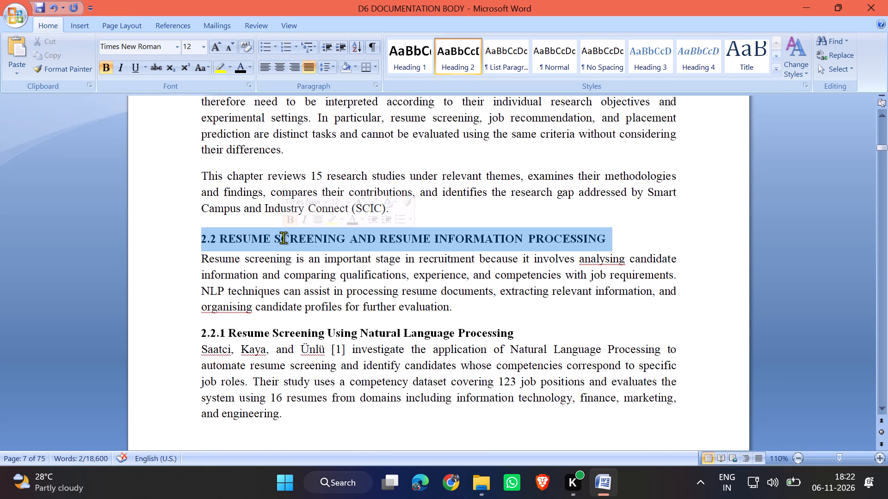
{"action": "key", "text": "shift+F3"}
{"action": "key", "text": "shift+F3"}
Change the 2.3 INDUSTRY SKILL GAPS AND CURRICULUM ALIGNMENT heading from uppercase to capitalised words.
{"action": "scroll", "coordinate": [283, 241], "scroll_direction": "down", "scroll_amount": 7}
{"action": "scroll", "coordinate": [282, 268], "scroll_direction": "up", "scroll_amount": 4}
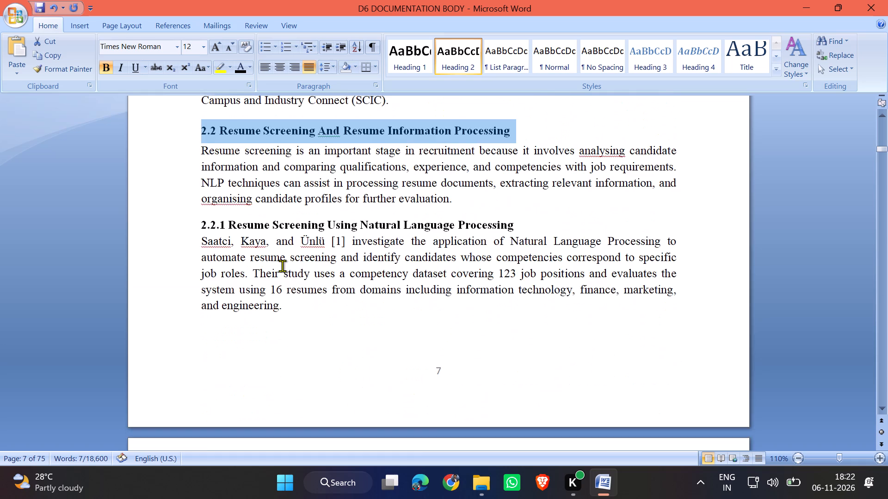
{"action": "scroll", "coordinate": [282, 266], "scroll_direction": "down", "scroll_amount": 20}
{"action": "scroll", "coordinate": [282, 266], "scroll_direction": "down", "scroll_amount": 19}
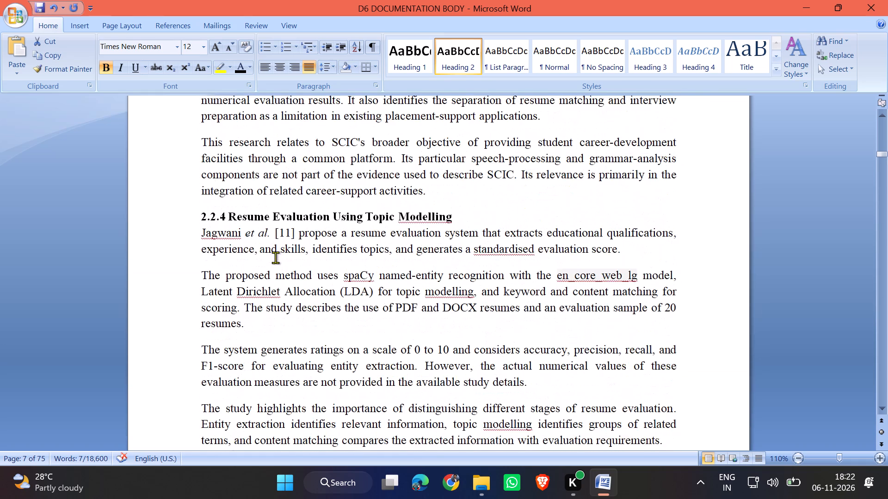
{"action": "scroll", "coordinate": [275, 256], "scroll_direction": "down", "scroll_amount": 20}
{"action": "scroll", "coordinate": [275, 256], "scroll_direction": "down", "scroll_amount": 7}
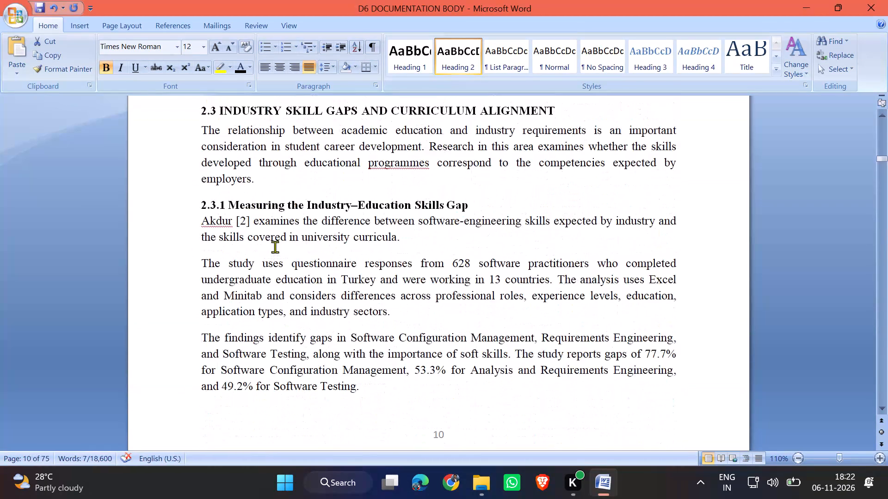
{"action": "triple_click", "coordinate": [341, 116]}
{"action": "key", "text": "shift+F3"}
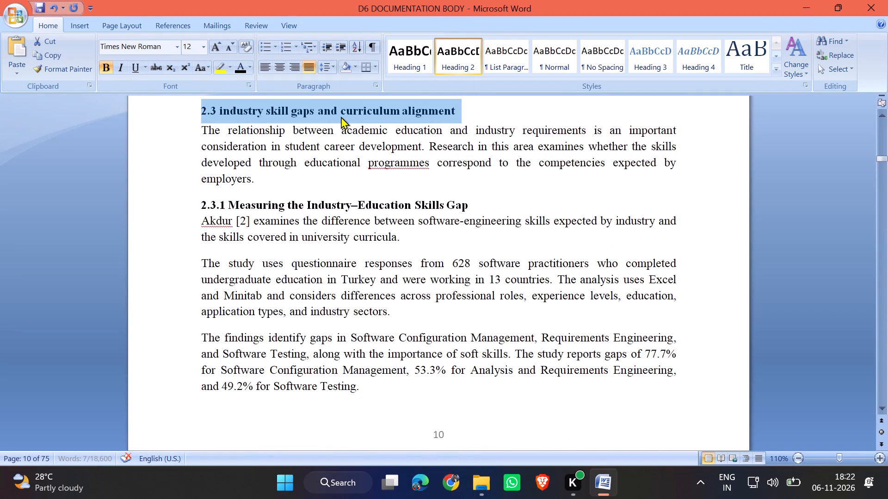
{"action": "key", "text": "shift+F3"}
Change the 2.4 INTERNSHIP RECOMMENDATION AND JOB-MATCHING SYSTEMS heading from uppercase to capitalised words.
{"action": "scroll", "coordinate": [340, 154], "scroll_direction": "down", "scroll_amount": 6}
{"action": "scroll", "coordinate": [329, 184], "scroll_direction": "up", "scroll_amount": 5}
{"action": "scroll", "coordinate": [285, 170], "scroll_direction": "down", "scroll_amount": 11}
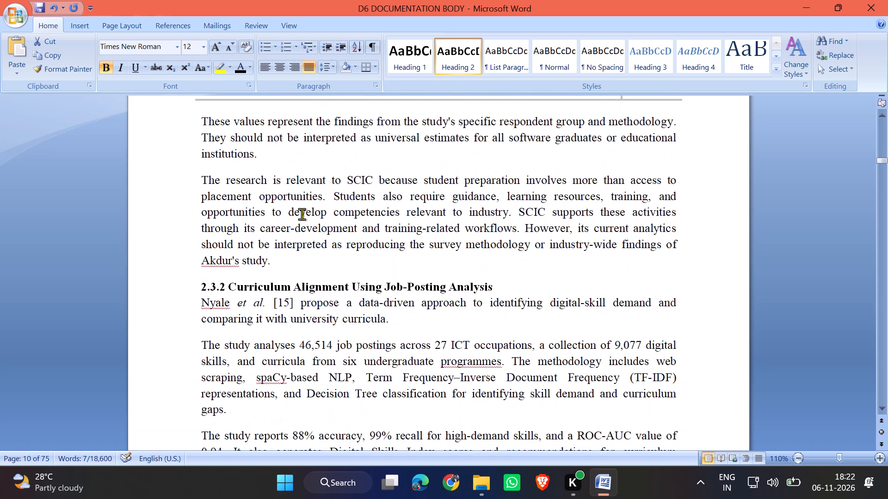
{"action": "scroll", "coordinate": [302, 214], "scroll_direction": "down", "scroll_amount": 19}
{"action": "scroll", "coordinate": [298, 216], "scroll_direction": "down", "scroll_amount": 6}
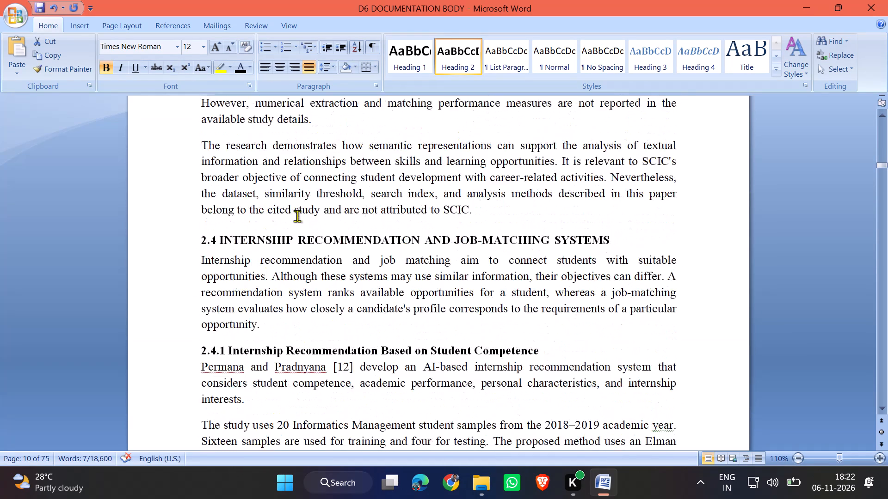
{"action": "triple_click", "coordinate": [288, 241]}
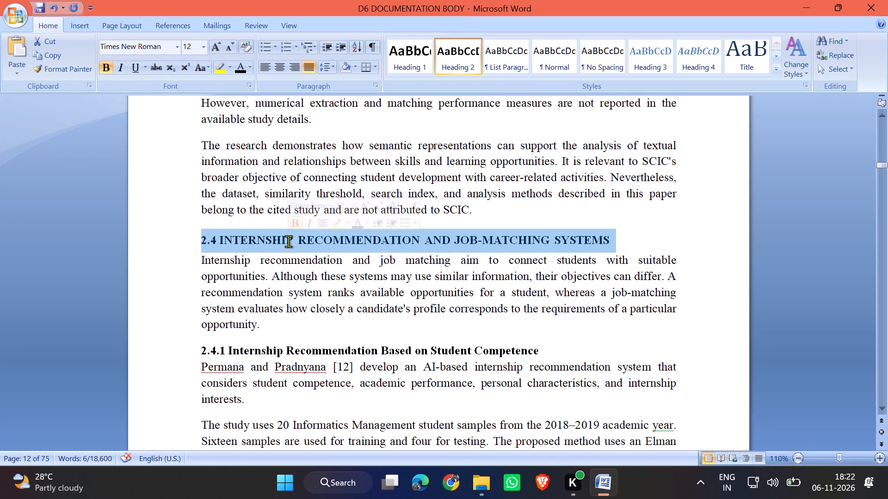
{"action": "key", "text": "shift+F3"}
{"action": "key", "text": "shift+F3"}
Change the 2.5 ACADEMIC–INDUSTRY COLLABORATION heading from uppercase to capitalised words.
{"action": "scroll", "coordinate": [286, 246], "scroll_direction": "down", "scroll_amount": 16}
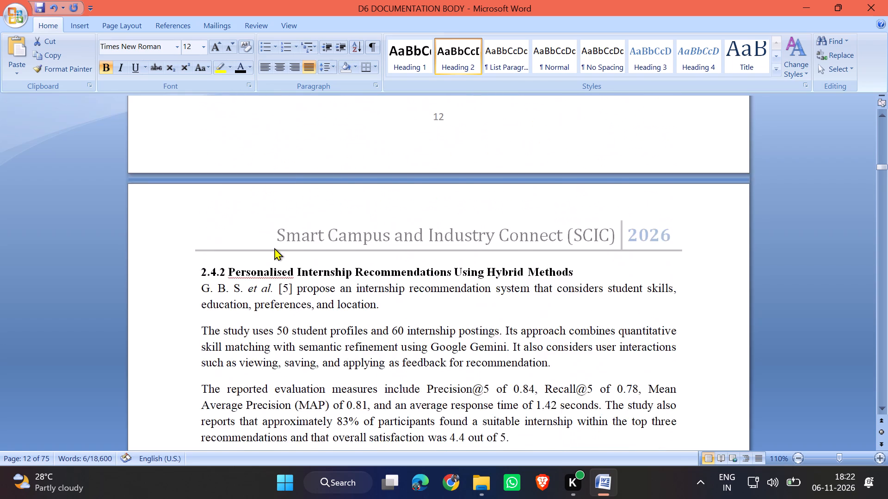
{"action": "scroll", "coordinate": [274, 248], "scroll_direction": "down", "scroll_amount": 4}
{"action": "scroll", "coordinate": [274, 246], "scroll_direction": "up", "scroll_amount": 1}
{"action": "scroll", "coordinate": [274, 241], "scroll_direction": "down", "scroll_amount": 13}
{"action": "scroll", "coordinate": [273, 246], "scroll_direction": "up", "scroll_amount": 2}
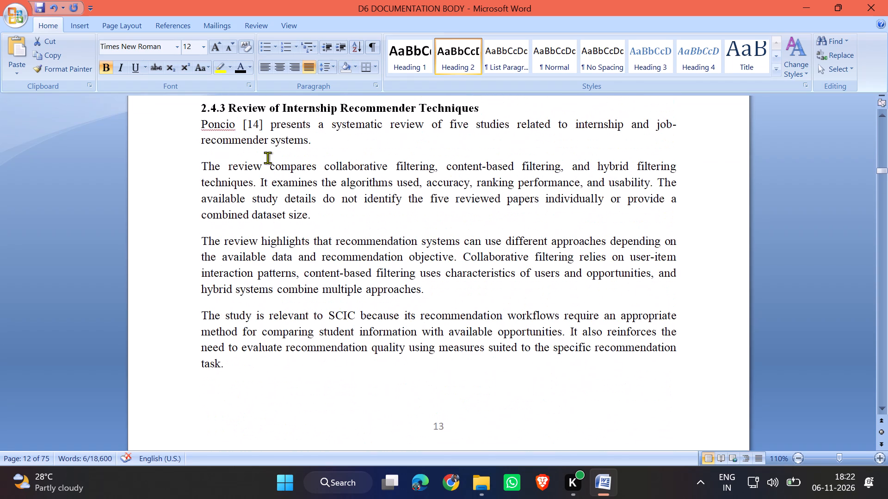
{"action": "scroll", "coordinate": [271, 183], "scroll_direction": "down", "scroll_amount": 6}
{"action": "scroll", "coordinate": [284, 228], "scroll_direction": "down", "scroll_amount": 19}
{"action": "scroll", "coordinate": [281, 234], "scroll_direction": "up", "scroll_amount": 4}
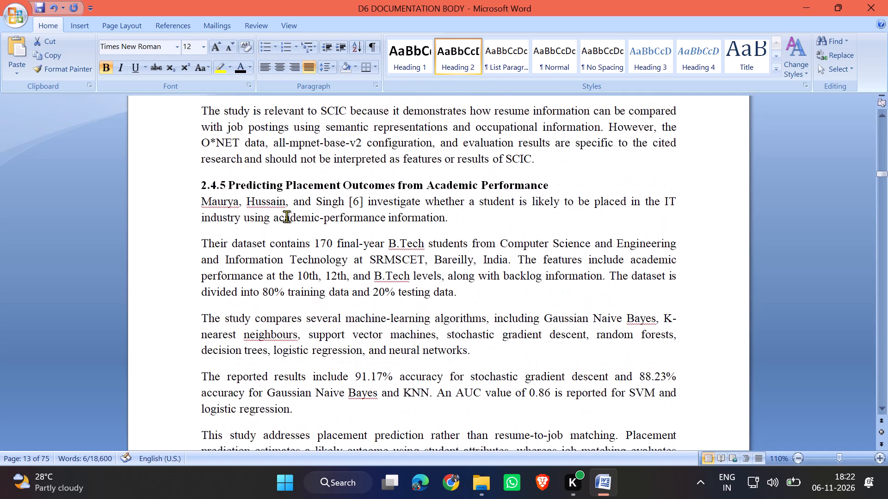
{"action": "scroll", "coordinate": [286, 216], "scroll_direction": "down", "scroll_amount": 20}
{"action": "scroll", "coordinate": [286, 216], "scroll_direction": "down", "scroll_amount": 2}
{"action": "scroll", "coordinate": [286, 219], "scroll_direction": "up", "scroll_amount": 7}
{"action": "scroll", "coordinate": [288, 201], "scroll_direction": "down", "scroll_amount": 12}
{"action": "scroll", "coordinate": [279, 213], "scroll_direction": "up", "scroll_amount": 3}
{"action": "triple_click", "coordinate": [265, 221]}
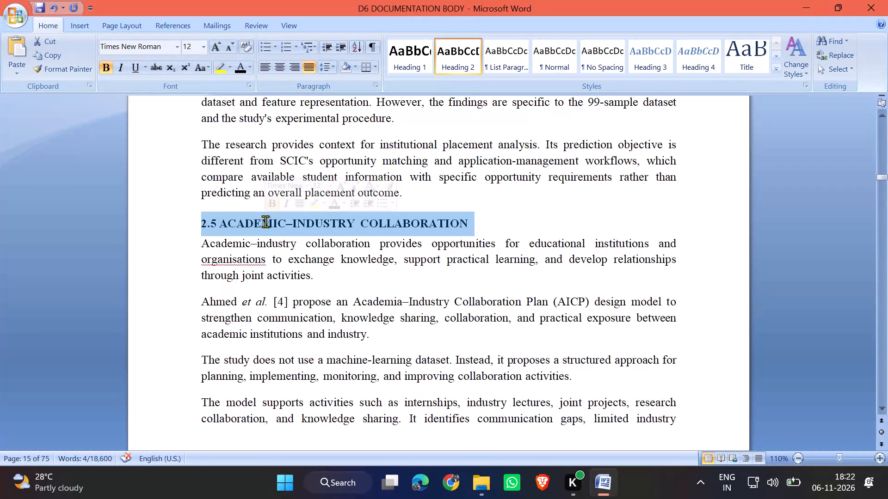
{"action": "key", "text": "shift+F3"}
{"action": "key", "text": "shift+F3"}
Change the 2.6 COMPARATIVE ANALYSIS heading from uppercase to capitalised words.
{"action": "scroll", "coordinate": [263, 223], "scroll_direction": "down", "scroll_amount": 17}
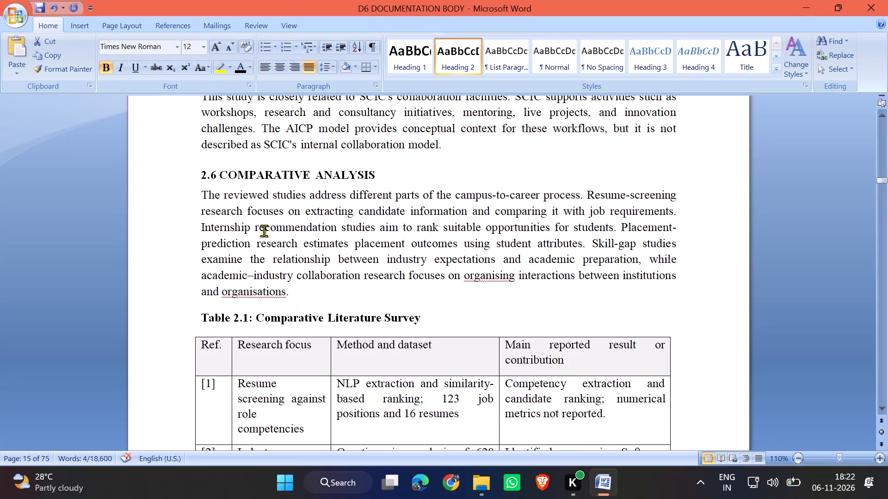
{"action": "triple_click", "coordinate": [285, 170]}
{"action": "key", "text": "shift+F3"}
{"action": "key", "text": "shift+F3"}
Change the 2.7 RELEVANCE TO SCIC AND RESEARCH GAP heading from uppercase to capitalised words.
{"action": "scroll", "coordinate": [283, 185], "scroll_direction": "down", "scroll_amount": 5}
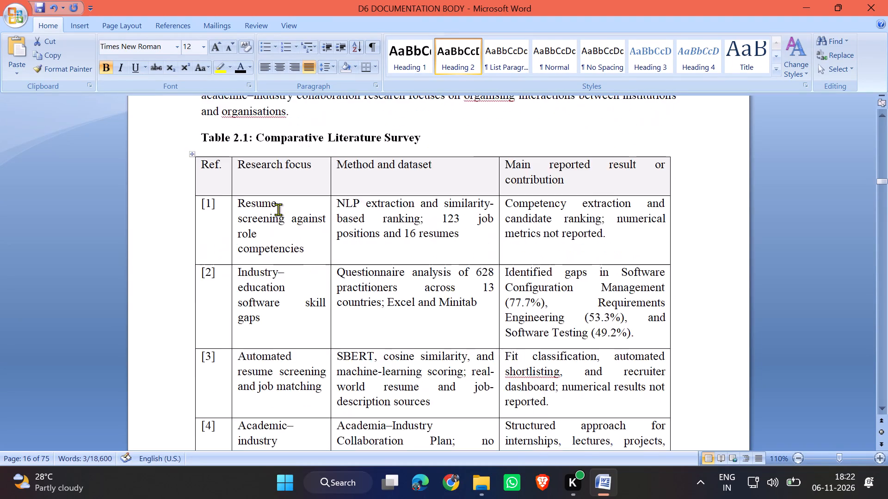
{"action": "scroll", "coordinate": [278, 209], "scroll_direction": "down", "scroll_amount": 20}
{"action": "scroll", "coordinate": [278, 209], "scroll_direction": "down", "scroll_amount": 20}
{"action": "scroll", "coordinate": [278, 209], "scroll_direction": "down", "scroll_amount": 4}
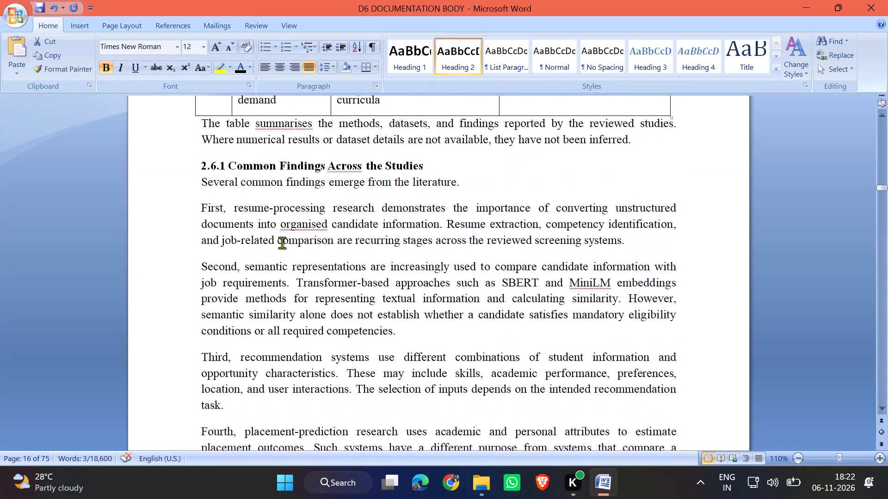
{"action": "scroll", "coordinate": [282, 243], "scroll_direction": "down", "scroll_amount": 7}
{"action": "scroll", "coordinate": [282, 243], "scroll_direction": "up", "scroll_amount": 10}
{"action": "scroll", "coordinate": [282, 240], "scroll_direction": "down", "scroll_amount": 3}
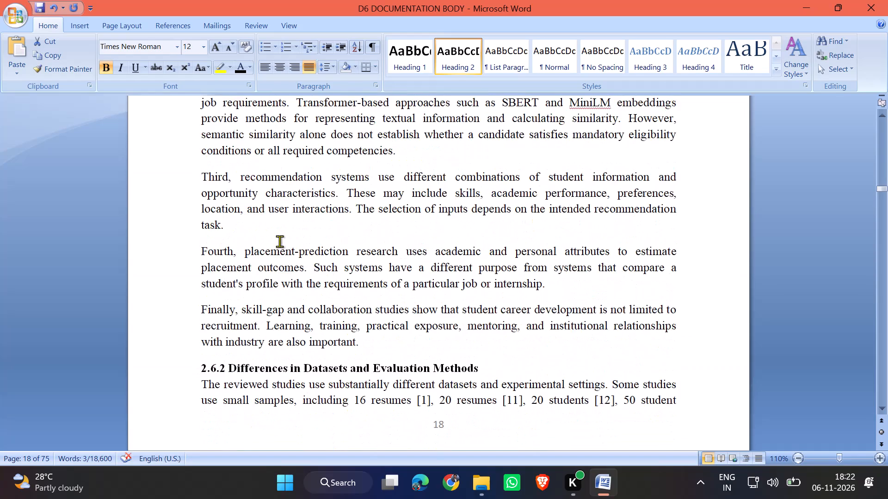
{"action": "scroll", "coordinate": [279, 241], "scroll_direction": "down", "scroll_amount": 20}
{"action": "scroll", "coordinate": [279, 241], "scroll_direction": "down", "scroll_amount": 15}
{"action": "scroll", "coordinate": [280, 238], "scroll_direction": "up", "scroll_amount": 5}
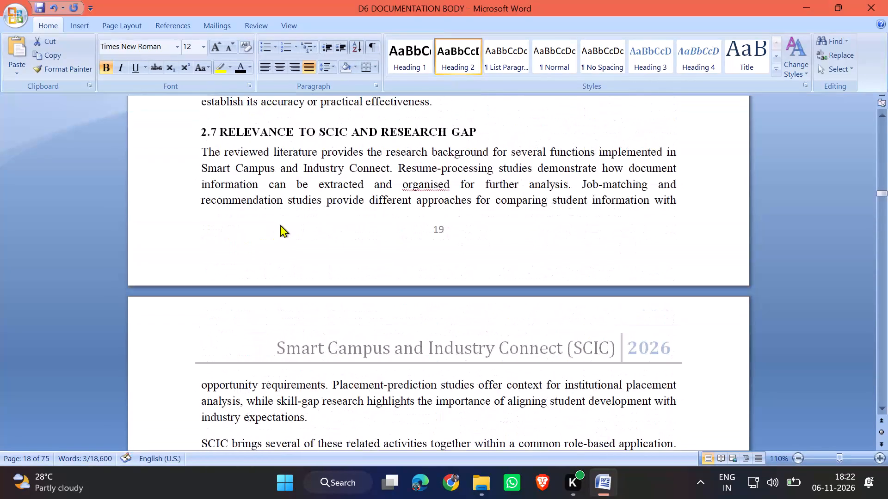
{"action": "triple_click", "coordinate": [286, 131]}
{"action": "key", "text": "shift+F3"}
{"action": "key", "text": "shift+F3"}
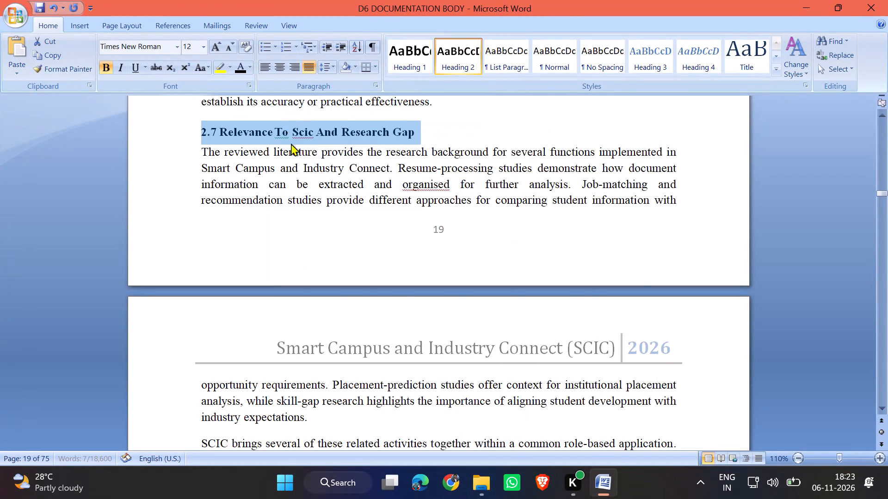
Cut the whole REFERENCES section, from its heading through entry [15], out of the end of Chapter 2.
{"action": "scroll", "coordinate": [329, 220], "scroll_direction": "down", "scroll_amount": 12}
{"action": "scroll", "coordinate": [294, 254], "scroll_direction": "down", "scroll_amount": 13}
{"action": "scroll", "coordinate": [280, 255], "scroll_direction": "up", "scroll_amount": 5}
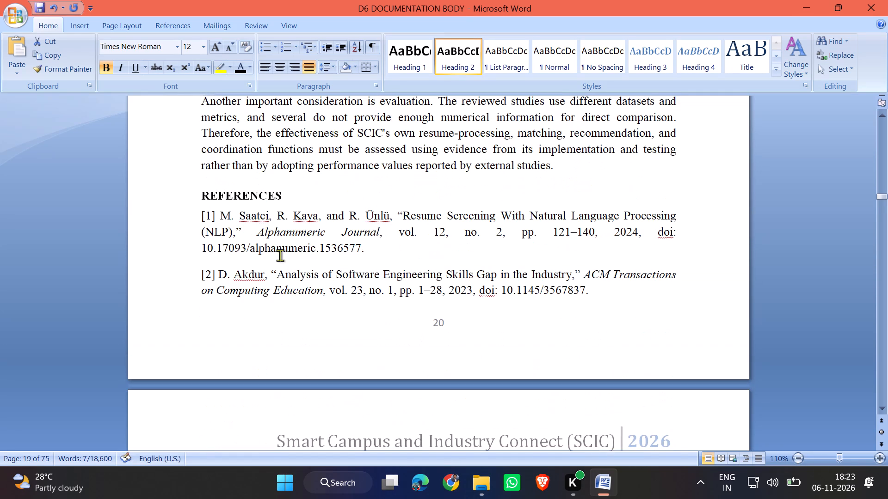
{"action": "left_click_drag", "start_coordinate": [202, 195], "coordinate": [366, 396]}
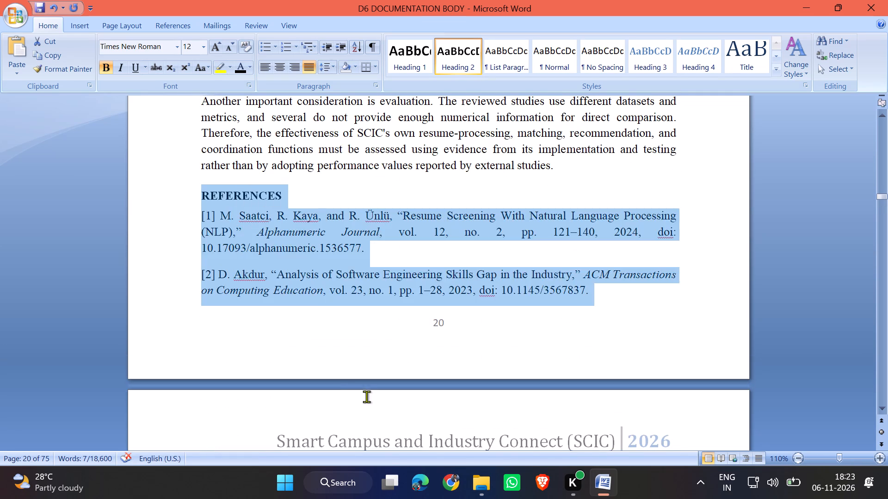
{"action": "scroll", "coordinate": [368, 398], "scroll_direction": "down", "scroll_amount": 20}
{"action": "scroll", "coordinate": [368, 398], "scroll_direction": "down", "scroll_amount": 3}
{"action": "left_click_drag", "start_coordinate": [366, 396], "coordinate": [371, 431]}
{"action": "scroll", "coordinate": [371, 431], "scroll_direction": "down", "scroll_amount": 4}
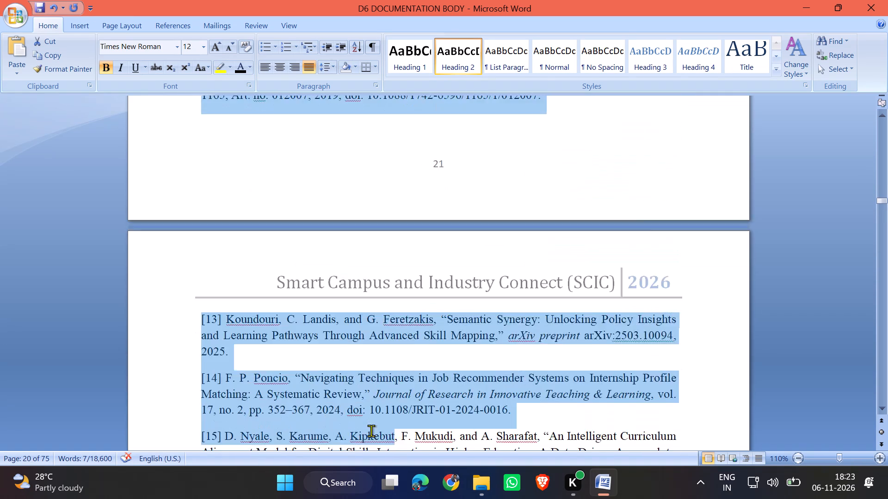
{"action": "left_click_drag", "start_coordinate": [371, 431], "coordinate": [372, 280]}
{"action": "scroll", "coordinate": [371, 431], "scroll_direction": "down", "scroll_amount": 6}
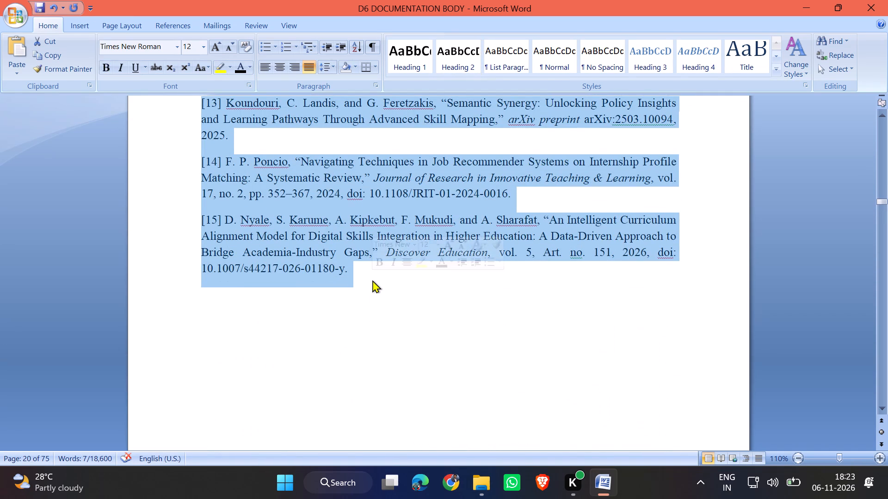
{"action": "key", "text": "ctrl+x"}
Delete the empty paragraphs above the CHAPTER 3: SYSTEM ANALYSIS AND DESIGN heading so the chapter starts at the top of its page.
{"action": "scroll", "coordinate": [370, 276], "scroll_direction": "up", "scroll_amount": 5}
{"action": "scroll", "coordinate": [370, 278], "scroll_direction": "down", "scroll_amount": 3}
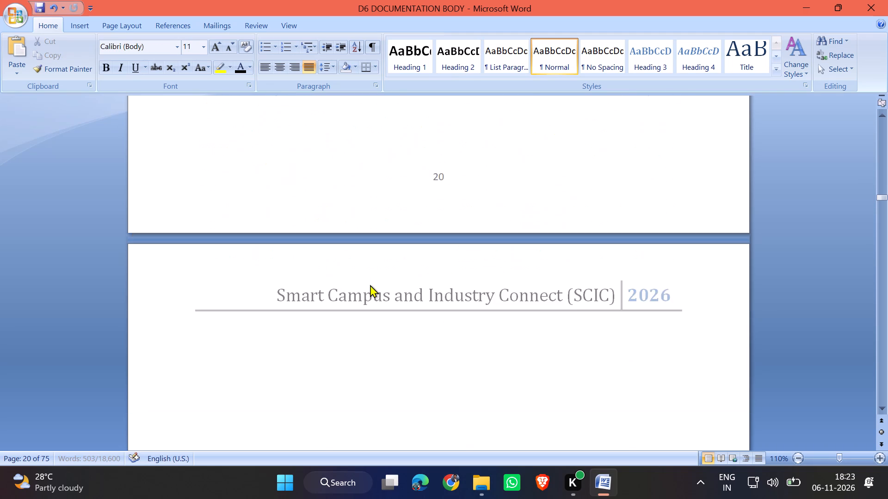
{"action": "scroll", "coordinate": [370, 285], "scroll_direction": "down", "scroll_amount": 13}
{"action": "scroll", "coordinate": [283, 288], "scroll_direction": "up", "scroll_amount": 1}
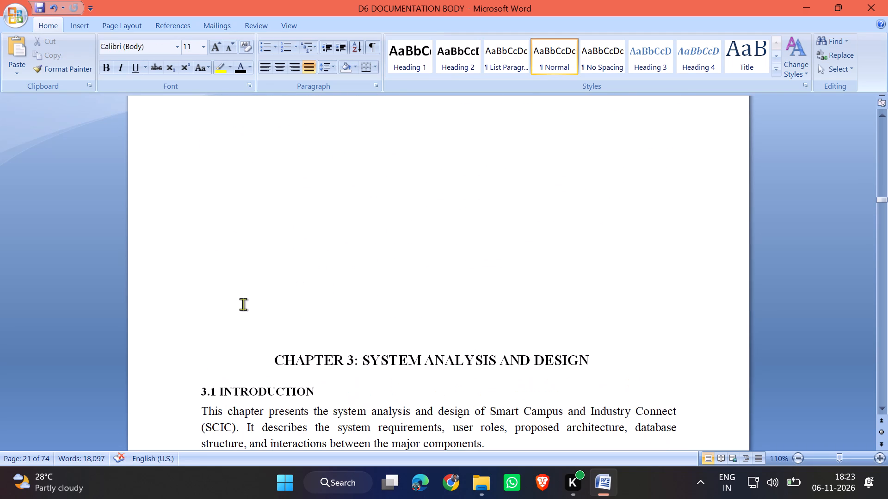
{"action": "left_click_drag", "start_coordinate": [231, 314], "coordinate": [208, 116]}
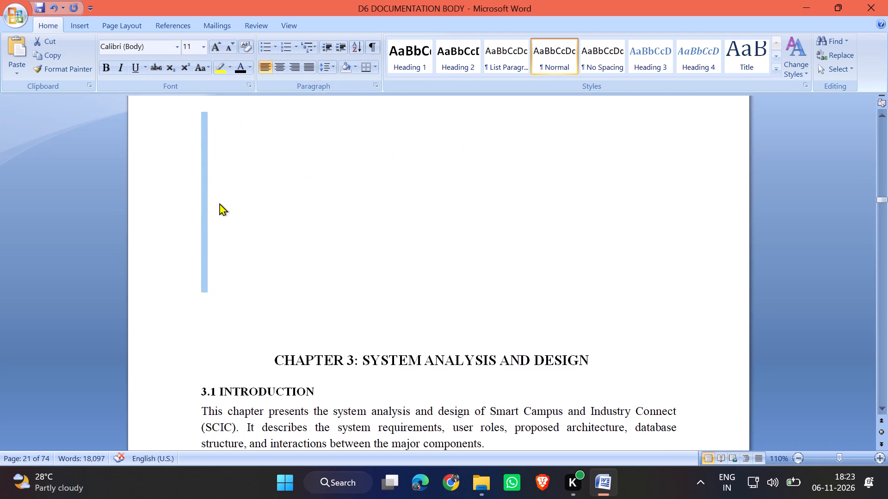
{"action": "scroll", "coordinate": [222, 240], "scroll_direction": "up", "scroll_amount": 4}
{"action": "key", "text": "Delete"}
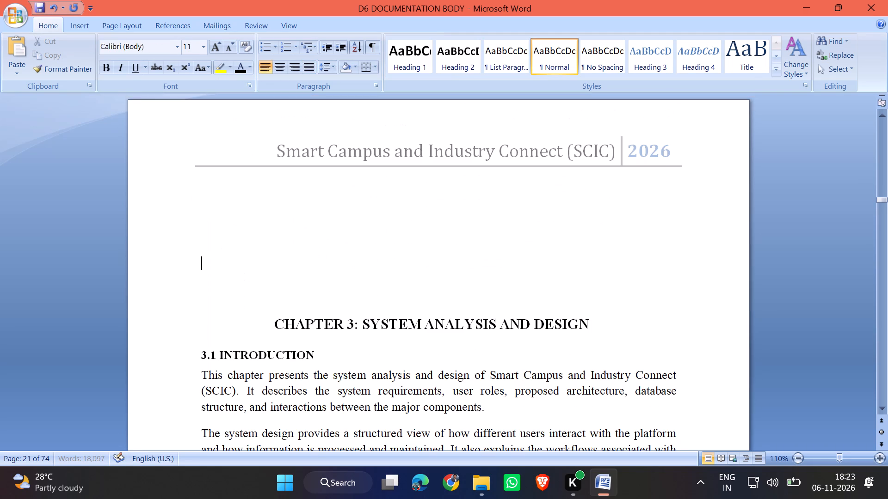
{"action": "key", "text": "BackSpace"}
{"action": "key", "text": "BackSpace"}
{"action": "key", "text": "BackSpace"}
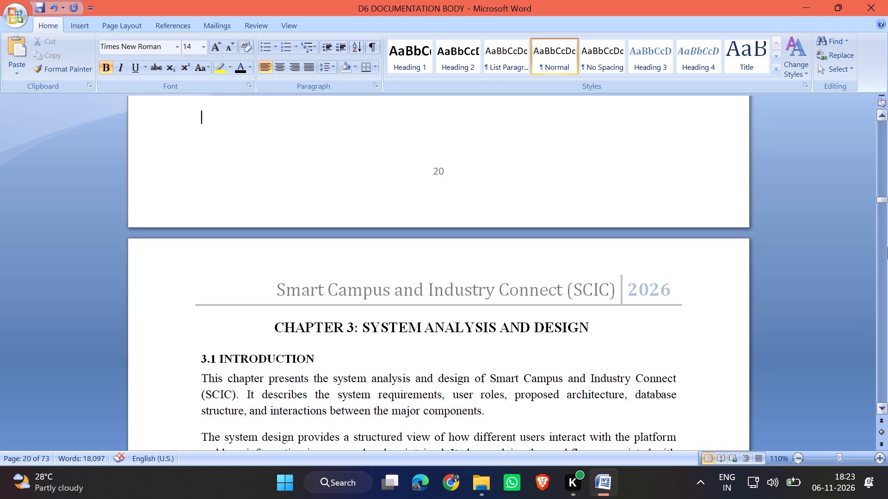
Paste the cut REFERENCES section at the end of the document, below the Academic–industry collaboration bullet.
{"action": "left_click_drag", "start_coordinate": [884, 202], "coordinate": [884, 497]}
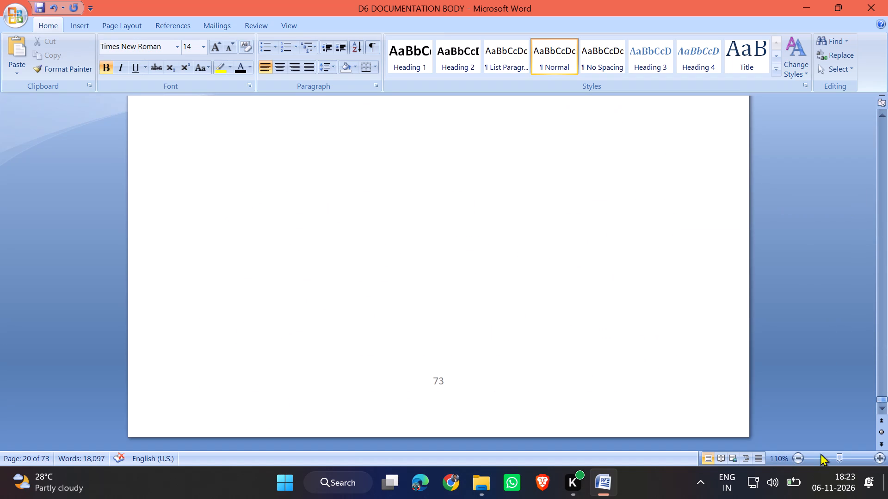
{"action": "scroll", "coordinate": [597, 326], "scroll_direction": "up", "scroll_amount": 15}
{"action": "scroll", "coordinate": [515, 277], "scroll_direction": "down", "scroll_amount": 5}
{"action": "left_click", "coordinate": [234, 286]}
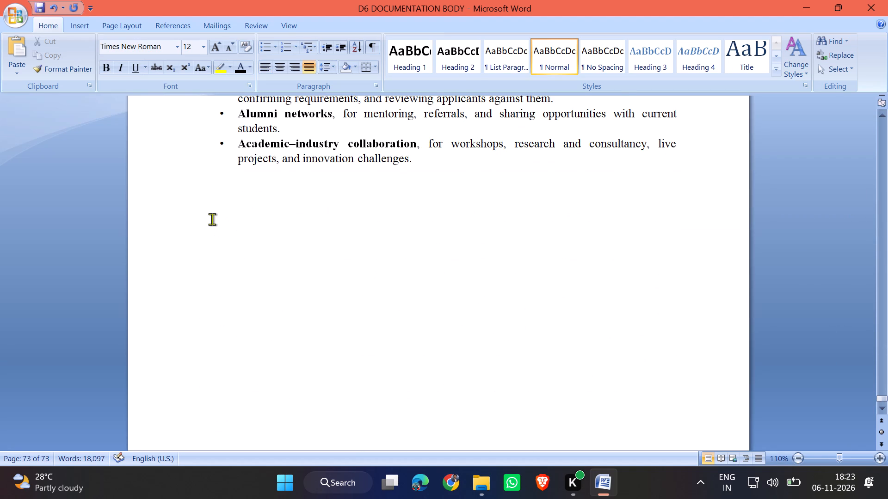
{"action": "left_click", "coordinate": [212, 219]}
{"action": "left_click", "coordinate": [209, 196]}
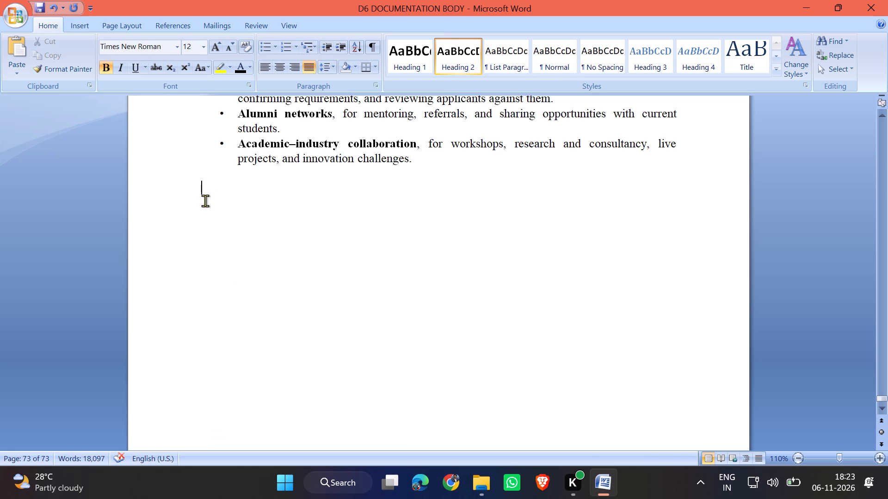
{"action": "key", "text": "ctrl+v"}
{"action": "scroll", "coordinate": [301, 317], "scroll_direction": "up", "scroll_amount": 20}
{"action": "scroll", "coordinate": [301, 317], "scroll_direction": "up", "scroll_amount": 7}
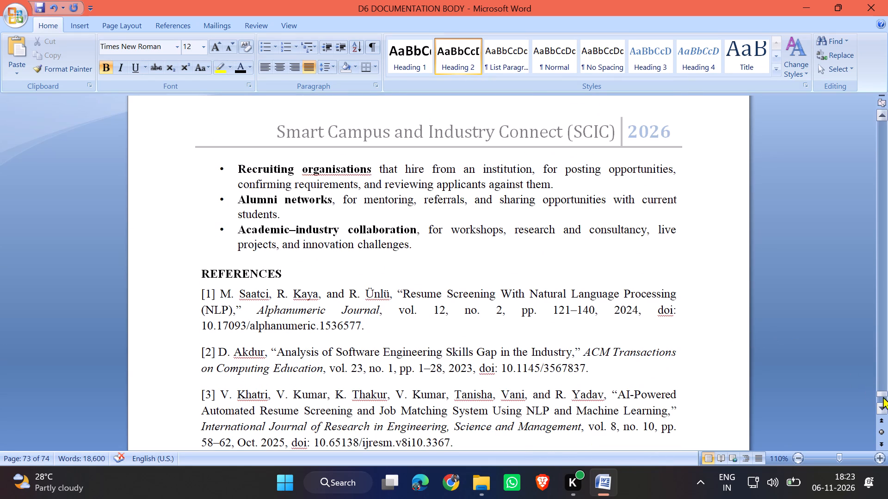
Change the 3.1 INTRODUCTION heading from uppercase to capitalised words.
{"action": "left_click_drag", "start_coordinate": [880, 393], "coordinate": [875, 205]}
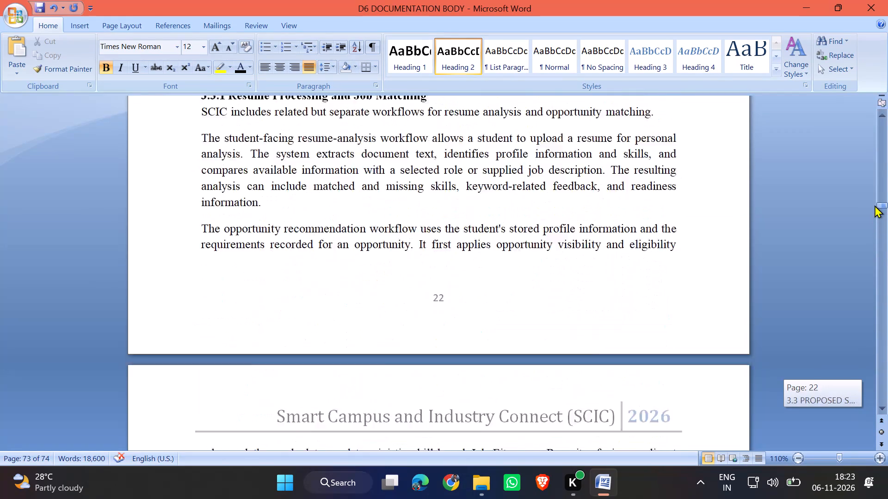
{"action": "left_click_drag", "start_coordinate": [875, 205], "coordinate": [875, 200]}
{"action": "scroll", "coordinate": [414, 217], "scroll_direction": "down", "scroll_amount": 12}
{"action": "scroll", "coordinate": [391, 251], "scroll_direction": "up", "scroll_amount": 3}
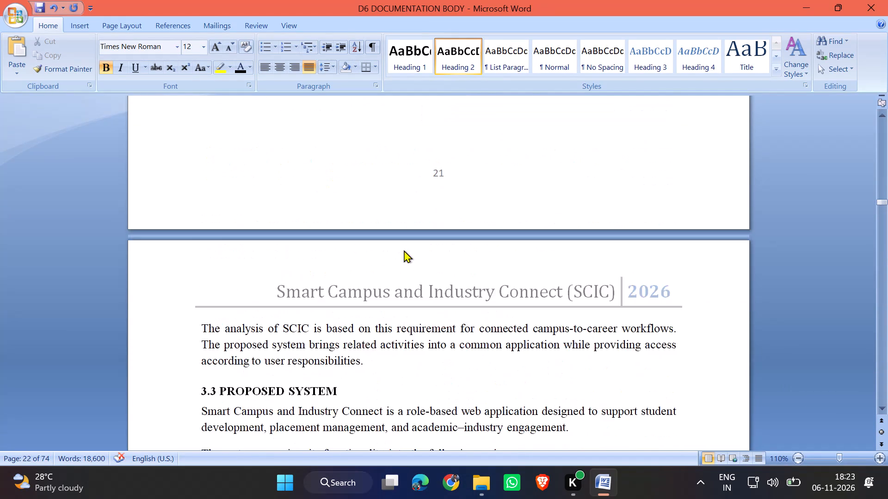
{"action": "scroll", "coordinate": [404, 250], "scroll_direction": "up", "scroll_amount": 20}
{"action": "scroll", "coordinate": [404, 250], "scroll_direction": "up", "scroll_amount": 5}
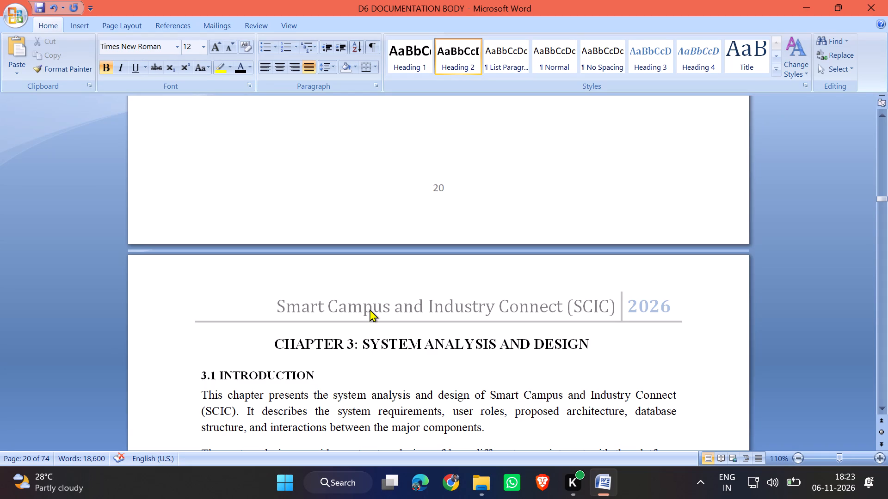
{"action": "triple_click", "coordinate": [280, 377]}
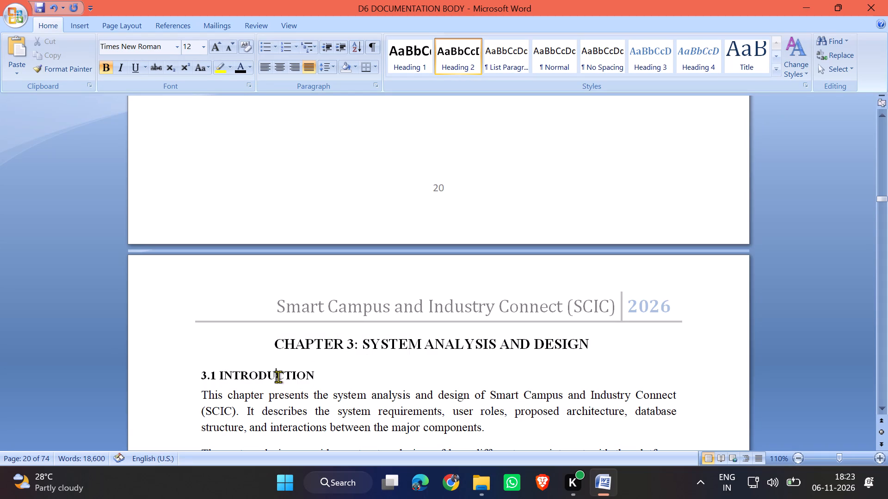
{"action": "double_click", "coordinate": [278, 377]}
{"action": "triple_click", "coordinate": [276, 375]}
{"action": "double_click", "coordinate": [274, 374]}
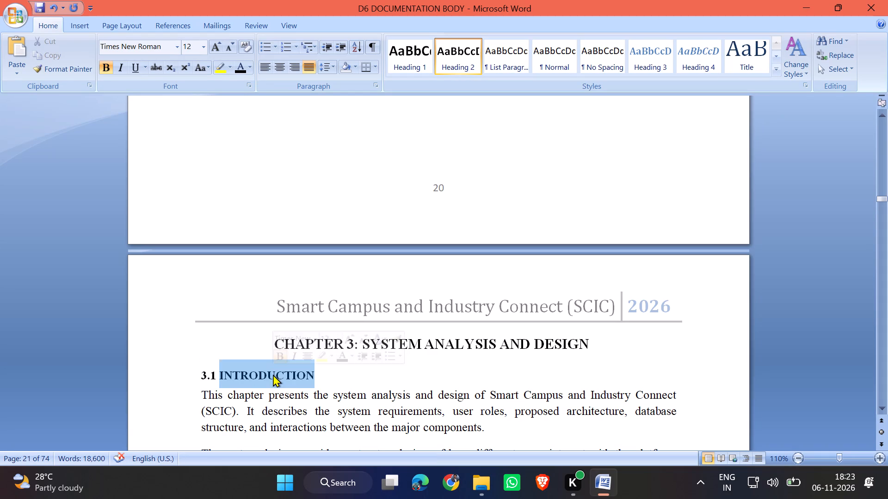
{"action": "double_click", "coordinate": [271, 374]}
{"action": "double_click", "coordinate": [267, 374]}
{"action": "triple_click", "coordinate": [274, 376]}
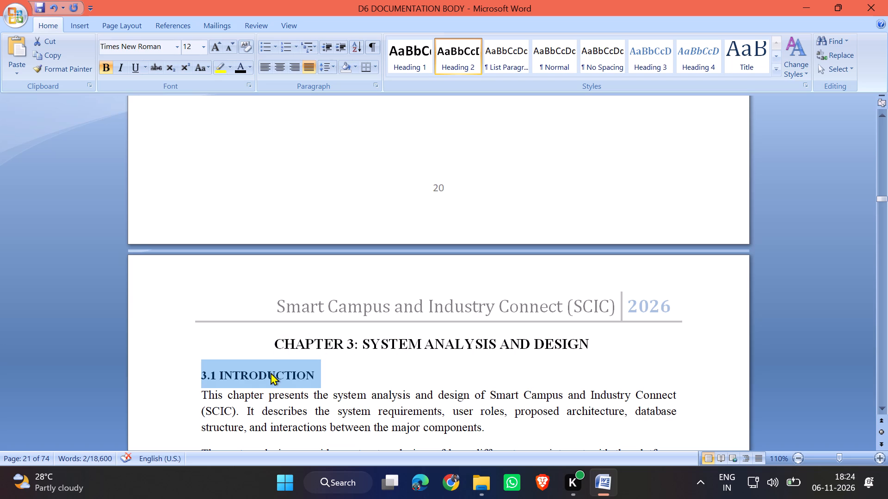
{"action": "key", "text": "shift+F3"}
{"action": "key", "text": "shift+F3"}
Change the 3.2 EXISTING SYSTEM heading from uppercase to capitalised words.
{"action": "scroll", "coordinate": [271, 372], "scroll_direction": "down", "scroll_amount": 12}
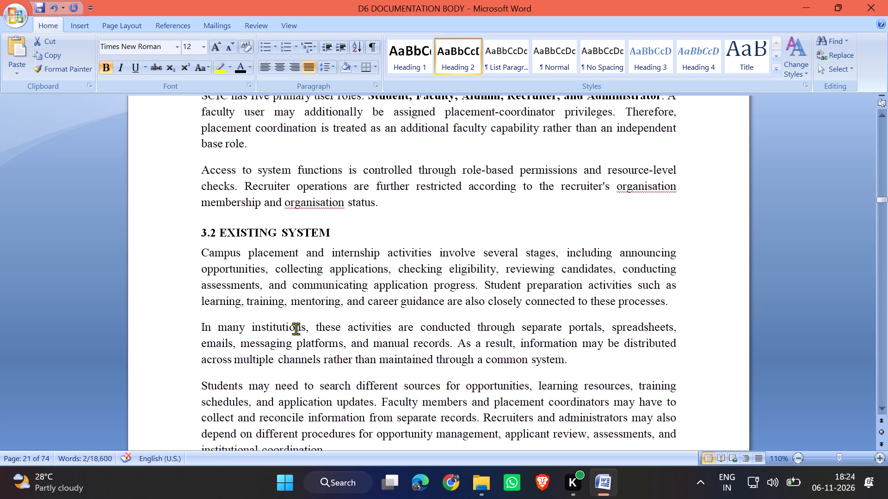
{"action": "triple_click", "coordinate": [254, 224]}
{"action": "triple_click", "coordinate": [255, 224]}
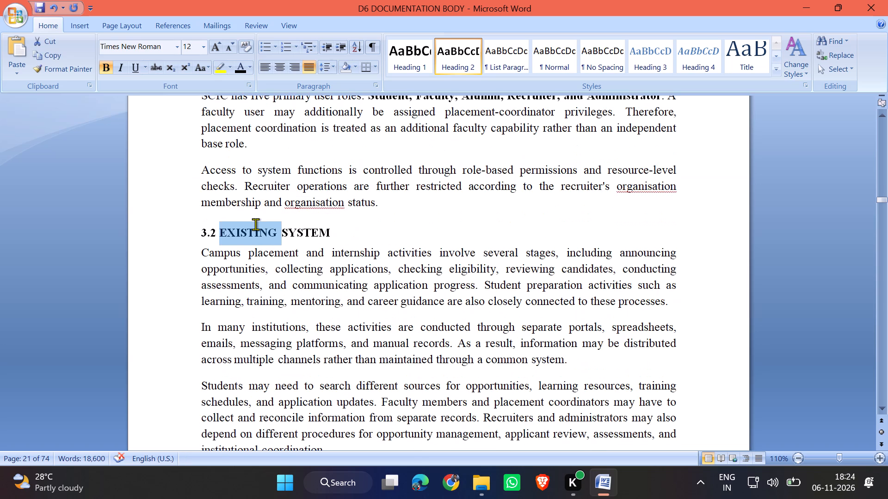
{"action": "key", "text": "shift+F3"}
{"action": "scroll", "coordinate": [326, 353], "scroll_direction": "down", "scroll_amount": 5}
{"action": "scroll", "coordinate": [328, 367], "scroll_direction": "up", "scroll_amount": 5}
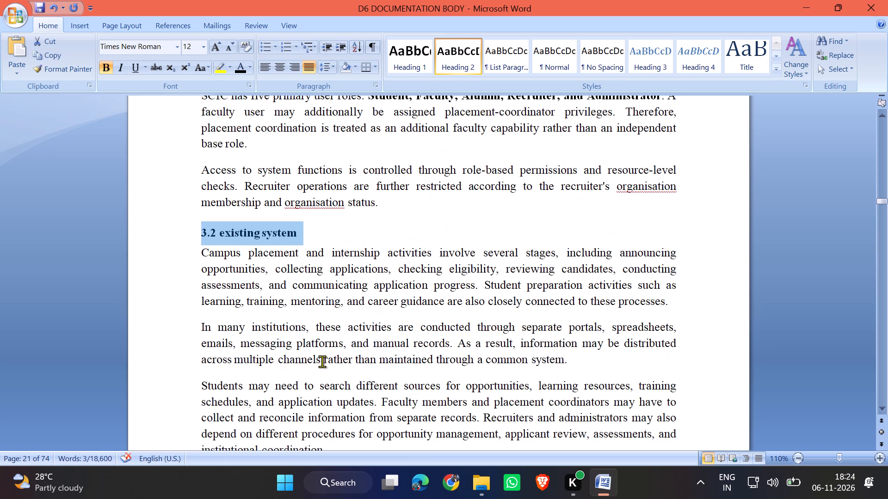
{"action": "key", "text": "shift+F3"}
Change the 3.3 PROPOSED SYSTEM heading from uppercase to capitalised words.
{"action": "scroll", "coordinate": [320, 365], "scroll_direction": "down", "scroll_amount": 17}
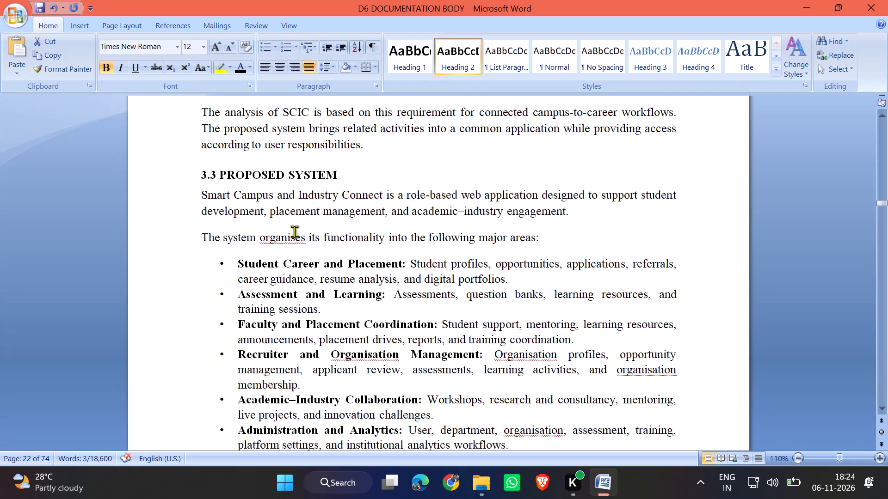
{"action": "triple_click", "coordinate": [286, 177]}
{"action": "key", "text": "shift+F3"}
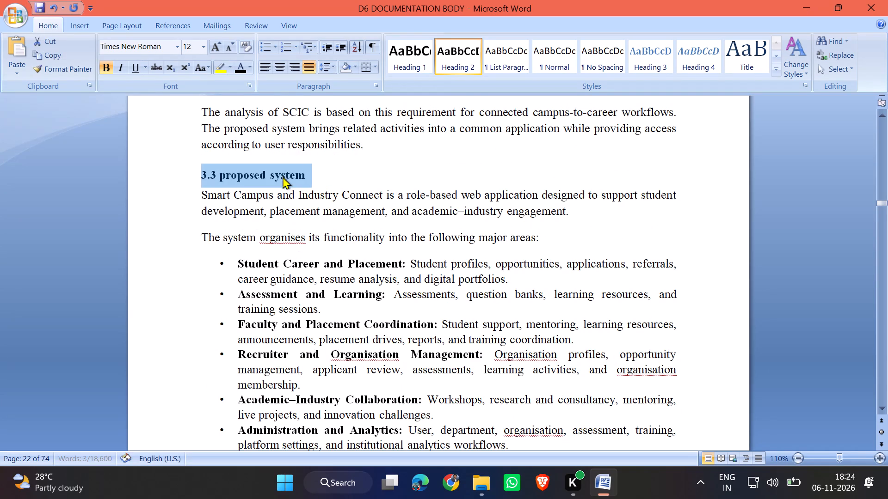
{"action": "key", "text": "shift+F3"}
Change the 3.5 NON-FUNCTIONAL REQUIREMENTS heading from uppercase to capitalised words.
{"action": "scroll", "coordinate": [314, 253], "scroll_direction": "down", "scroll_amount": 9}
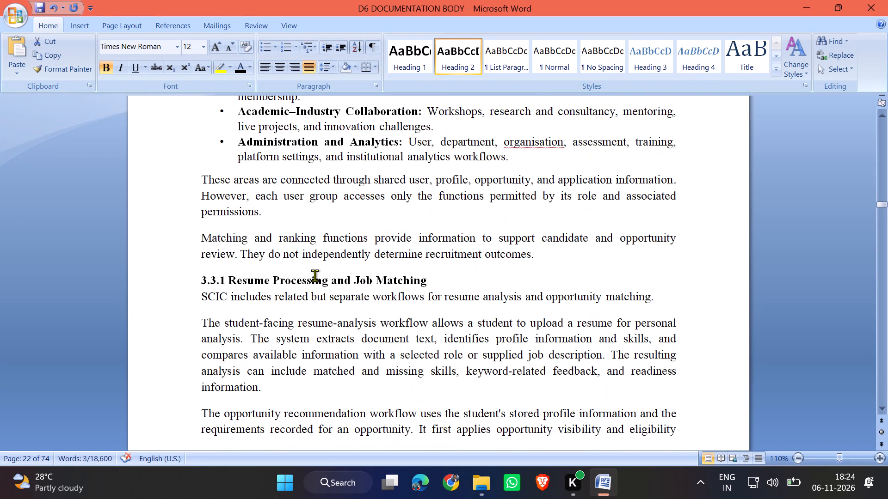
{"action": "scroll", "coordinate": [338, 303], "scroll_direction": "down", "scroll_amount": 12}
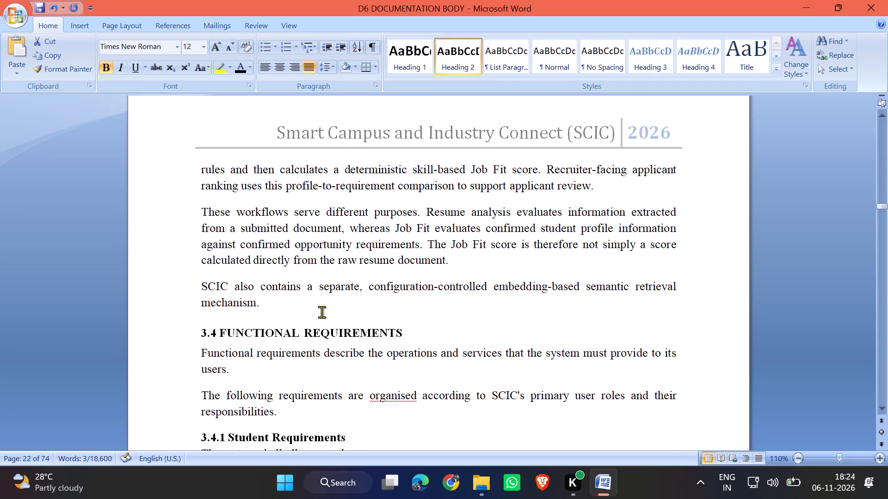
{"action": "scroll", "coordinate": [321, 312], "scroll_direction": "down", "scroll_amount": 7}
{"action": "scroll", "coordinate": [346, 278], "scroll_direction": "down", "scroll_amount": 20}
{"action": "scroll", "coordinate": [346, 278], "scroll_direction": "down", "scroll_amount": 4}
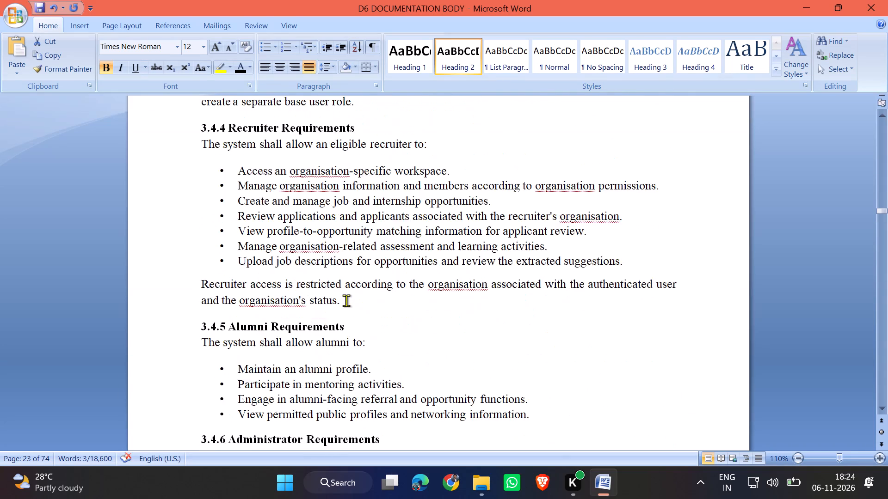
{"action": "scroll", "coordinate": [346, 300], "scroll_direction": "down", "scroll_amount": 18}
{"action": "scroll", "coordinate": [343, 305], "scroll_direction": "down", "scroll_amount": 3}
{"action": "scroll", "coordinate": [341, 306], "scroll_direction": "up", "scroll_amount": 6}
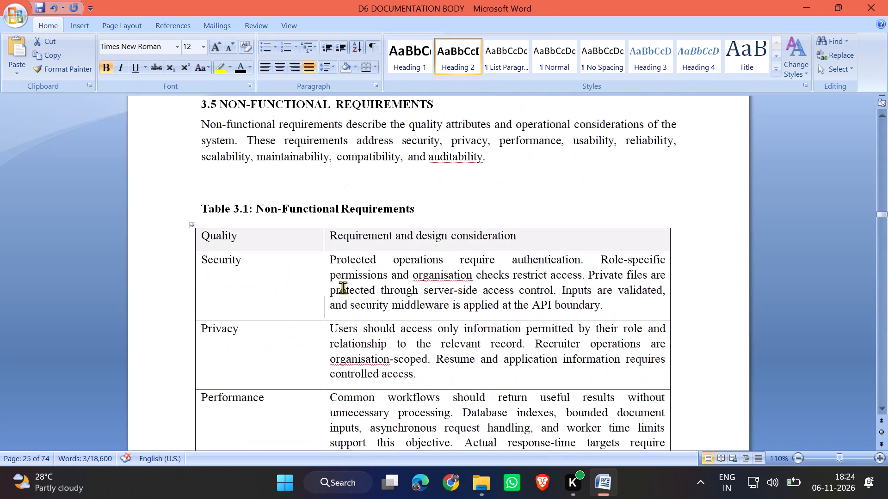
{"action": "triple_click", "coordinate": [302, 141]}
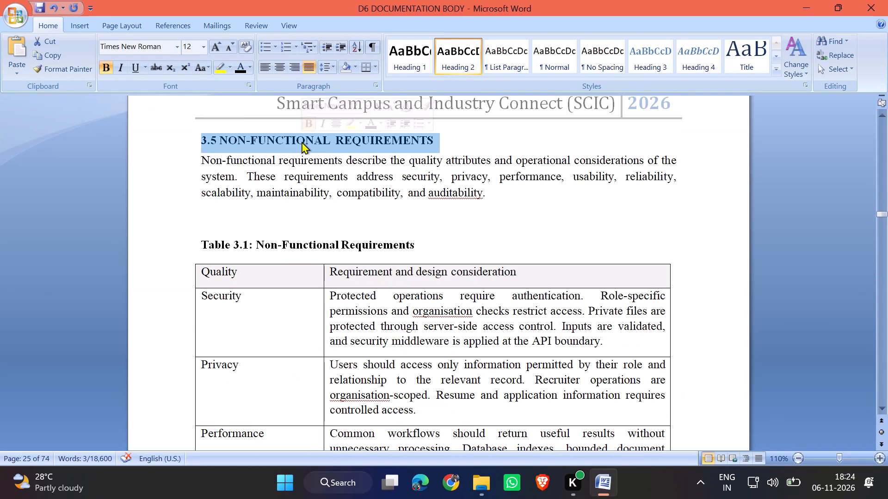
{"action": "key", "text": "shift+F3"}
{"action": "key", "text": "shift+F3"}
Change the 3.6 SYSTEM ARCHITECTURE heading from uppercase to capitalised words.
{"action": "scroll", "coordinate": [310, 168], "scroll_direction": "down", "scroll_amount": 20}
{"action": "scroll", "coordinate": [310, 168], "scroll_direction": "down", "scroll_amount": 1}
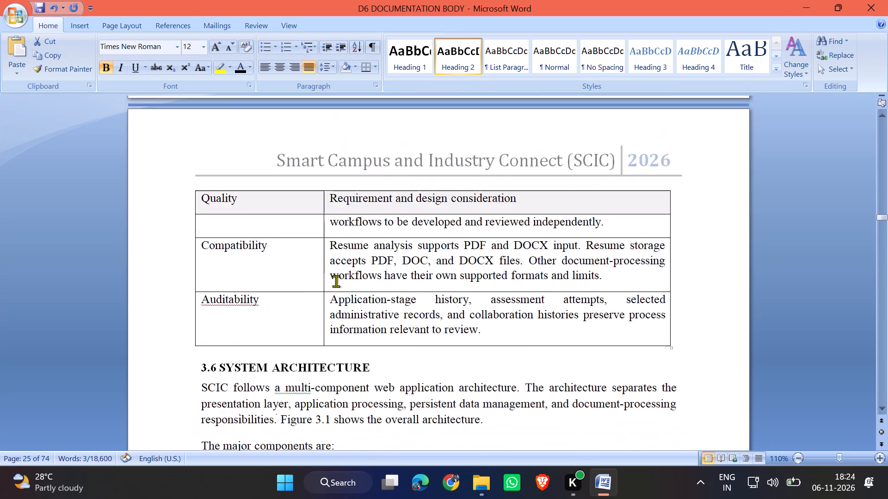
{"action": "scroll", "coordinate": [336, 281], "scroll_direction": "down", "scroll_amount": 6}
{"action": "triple_click", "coordinate": [314, 145]}
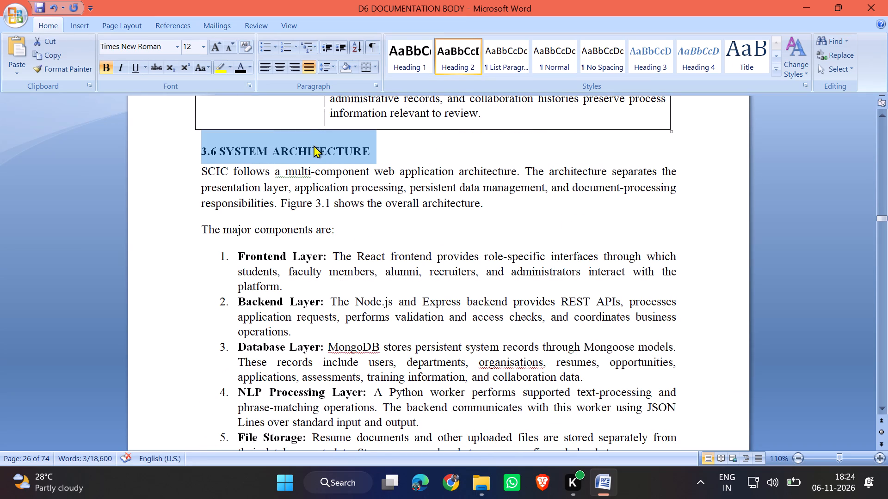
{"action": "key", "text": "shift+F3"}
{"action": "key", "text": "shift+F3"}
Make the Figure 3.1: SCIC Overall System Architecture caption italic and remove its bold formatting.
{"action": "scroll", "coordinate": [367, 254], "scroll_direction": "down", "scroll_amount": 17}
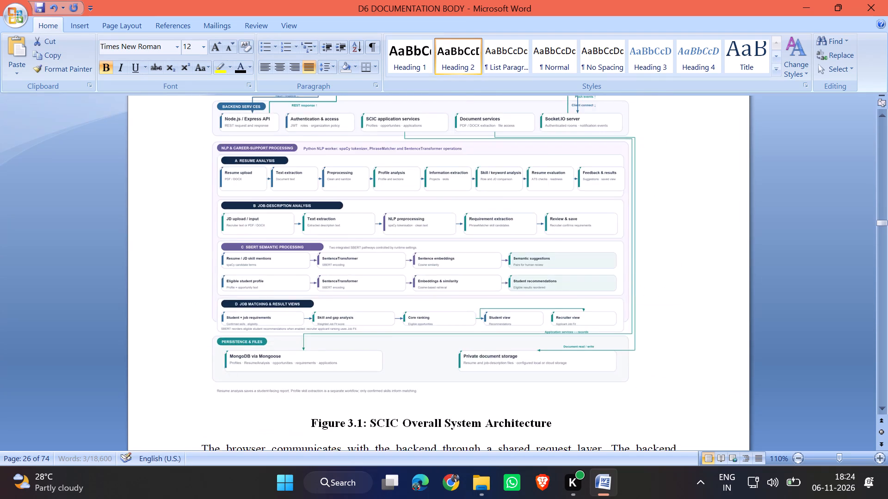
{"action": "scroll", "coordinate": [333, 274], "scroll_direction": "down", "scroll_amount": 8}
{"action": "triple_click", "coordinate": [375, 283]}
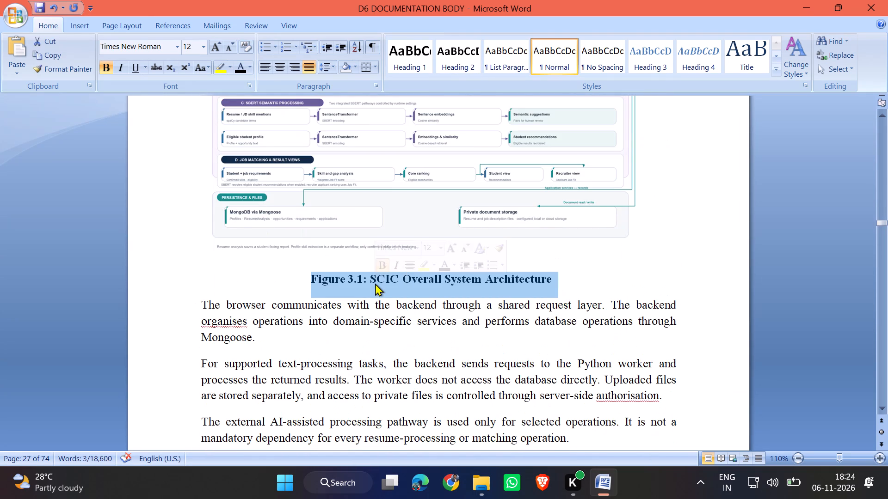
{"action": "left_click", "coordinate": [396, 263]}
{"action": "left_click", "coordinate": [373, 263]}
{"action": "left_click", "coordinate": [385, 275]}
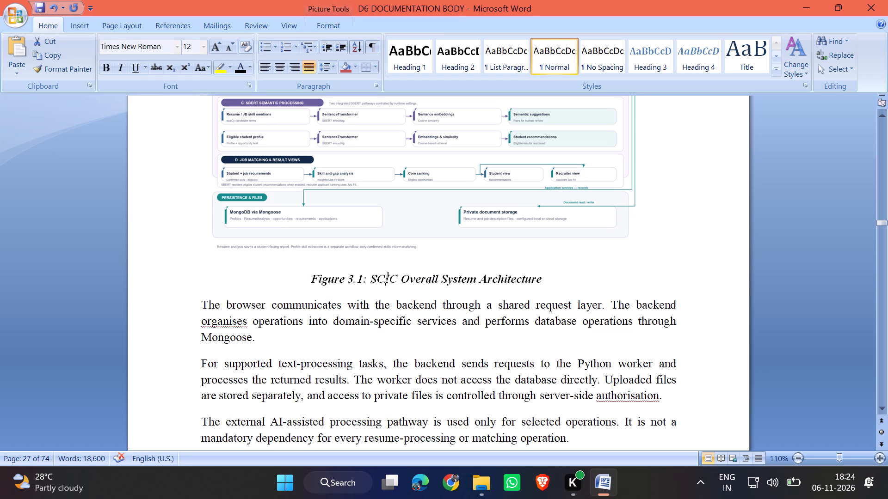
{"action": "left_click", "coordinate": [385, 277]}
{"action": "triple_click", "coordinate": [384, 277]}
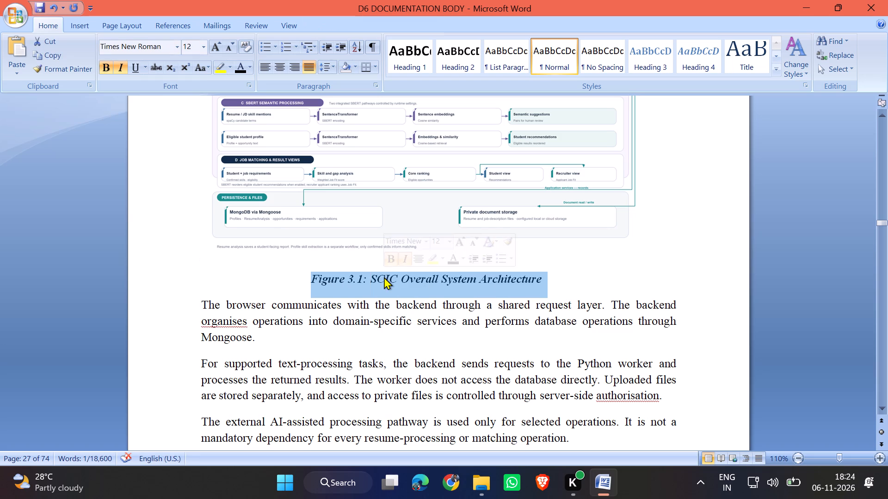
{"action": "left_click", "coordinate": [392, 260]}
{"action": "left_click", "coordinate": [388, 298]}
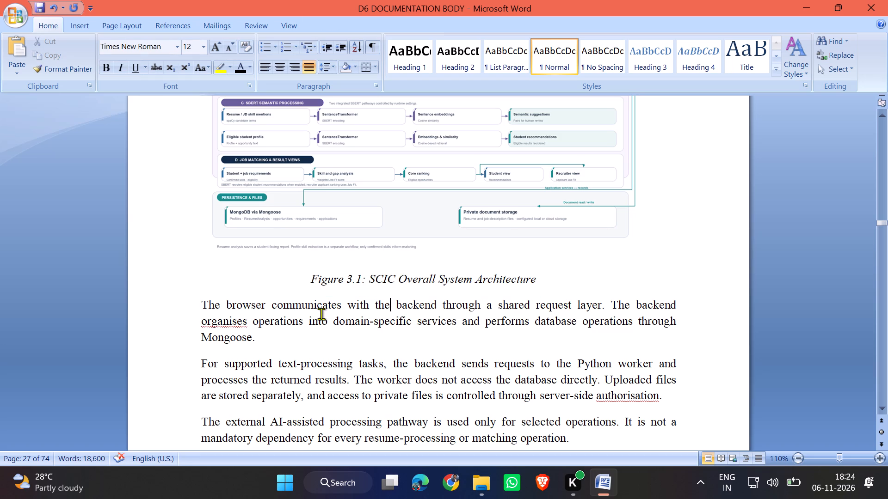
Make the Figure 3.2: Authentication and Role-Based Access Control caption italic and remove its bold formatting.
{"action": "scroll", "coordinate": [380, 288], "scroll_direction": "down", "scroll_amount": 12}
{"action": "scroll", "coordinate": [372, 301], "scroll_direction": "up", "scroll_amount": 4}
{"action": "scroll", "coordinate": [328, 252], "scroll_direction": "down", "scroll_amount": 9}
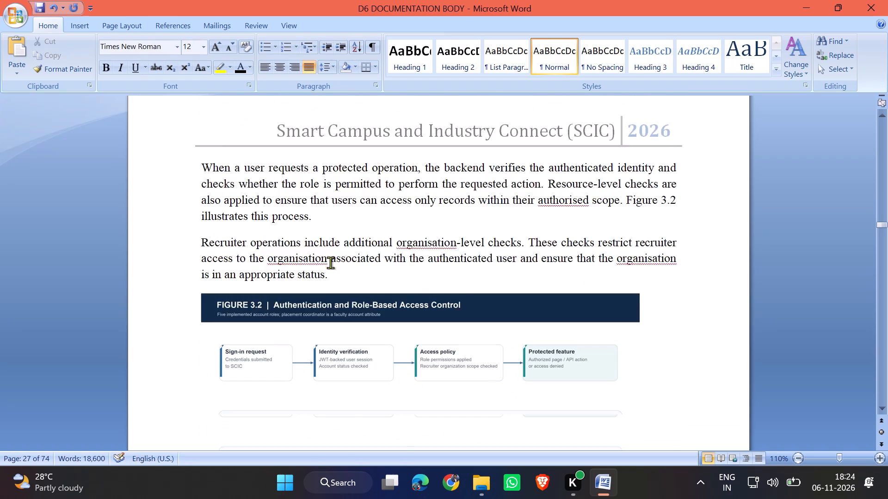
{"action": "scroll", "coordinate": [330, 262], "scroll_direction": "down", "scroll_amount": 5}
{"action": "triple_click", "coordinate": [367, 330]}
{"action": "triple_click", "coordinate": [378, 342]}
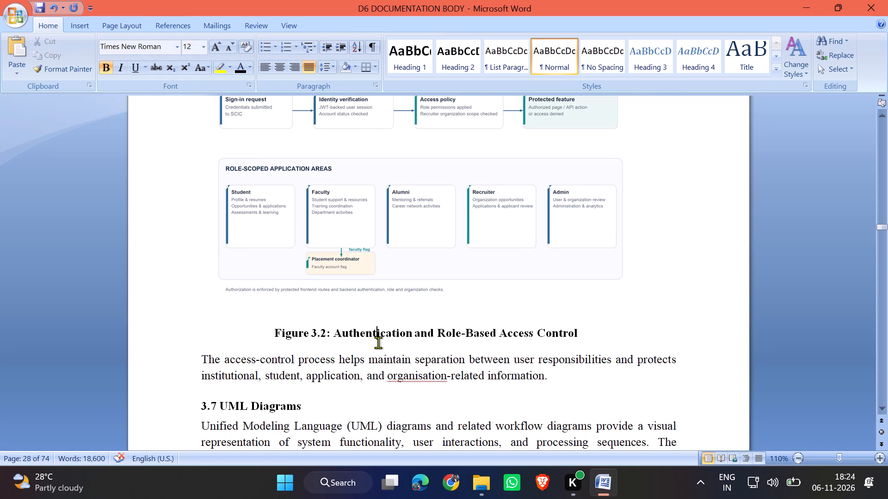
{"action": "left_click", "coordinate": [404, 326]}
{"action": "left_click", "coordinate": [393, 324]}
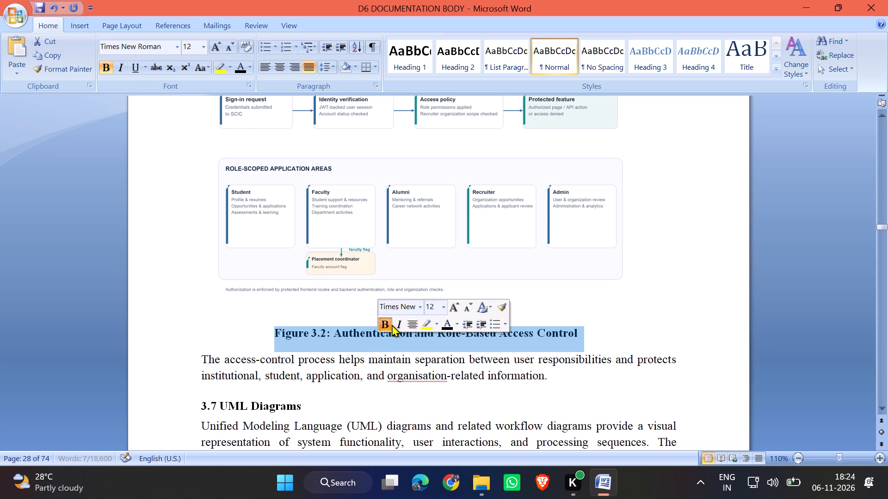
{"action": "left_click", "coordinate": [392, 324]}
{"action": "left_click", "coordinate": [396, 324]}
{"action": "left_click", "coordinate": [376, 357]}
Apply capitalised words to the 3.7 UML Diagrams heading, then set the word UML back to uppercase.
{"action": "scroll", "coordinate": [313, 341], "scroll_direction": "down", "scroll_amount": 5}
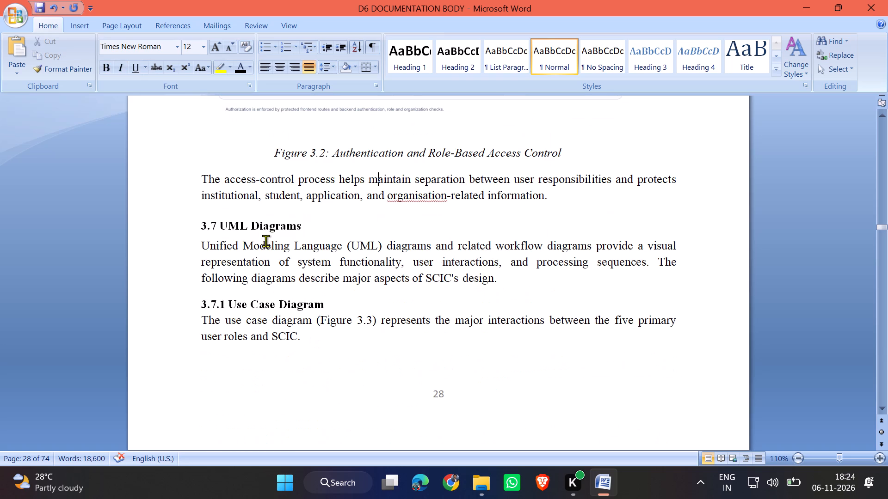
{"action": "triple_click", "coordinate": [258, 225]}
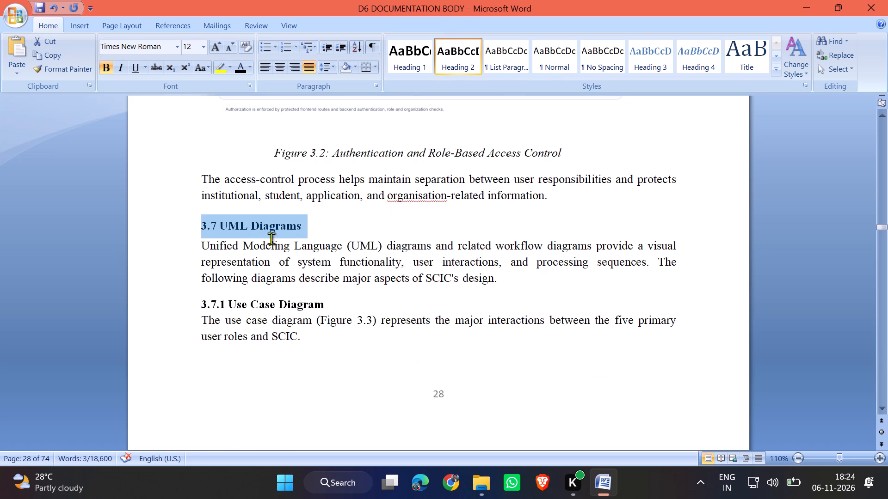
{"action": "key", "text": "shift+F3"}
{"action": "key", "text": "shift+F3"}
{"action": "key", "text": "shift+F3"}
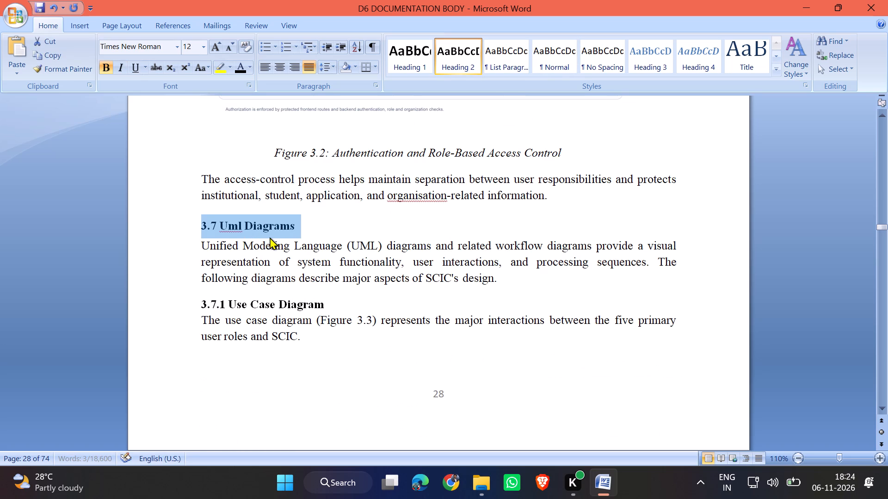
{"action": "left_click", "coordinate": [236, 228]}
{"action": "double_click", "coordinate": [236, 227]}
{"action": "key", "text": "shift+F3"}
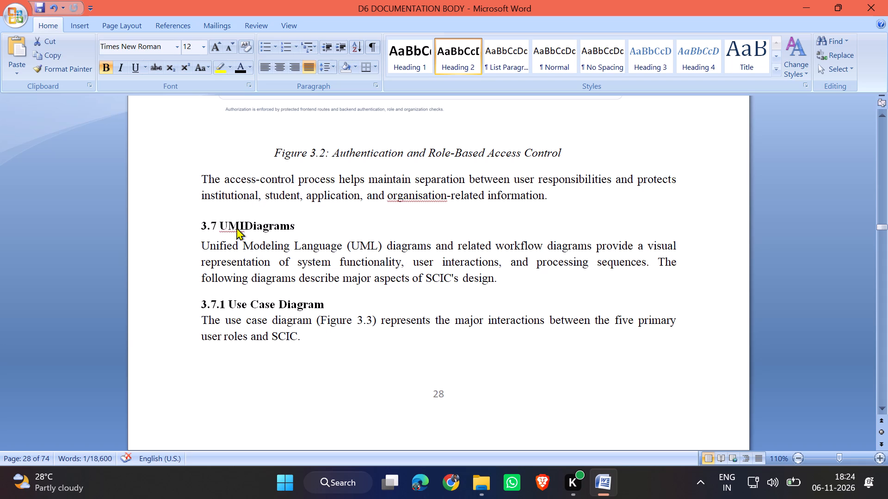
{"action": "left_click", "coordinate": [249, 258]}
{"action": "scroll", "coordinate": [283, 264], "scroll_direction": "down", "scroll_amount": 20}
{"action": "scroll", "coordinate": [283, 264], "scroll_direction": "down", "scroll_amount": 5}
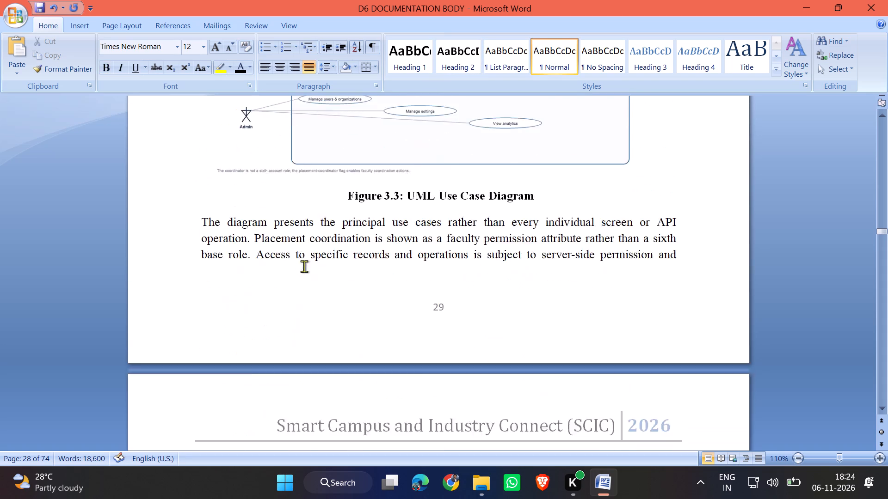
Make the Figure 3.3: UML Use Case Diagram caption italic and remove its bold formatting.
{"action": "scroll", "coordinate": [304, 266], "scroll_direction": "down", "scroll_amount": 5}
{"action": "scroll", "coordinate": [304, 266], "scroll_direction": "up", "scroll_amount": 6}
{"action": "triple_click", "coordinate": [385, 230]}
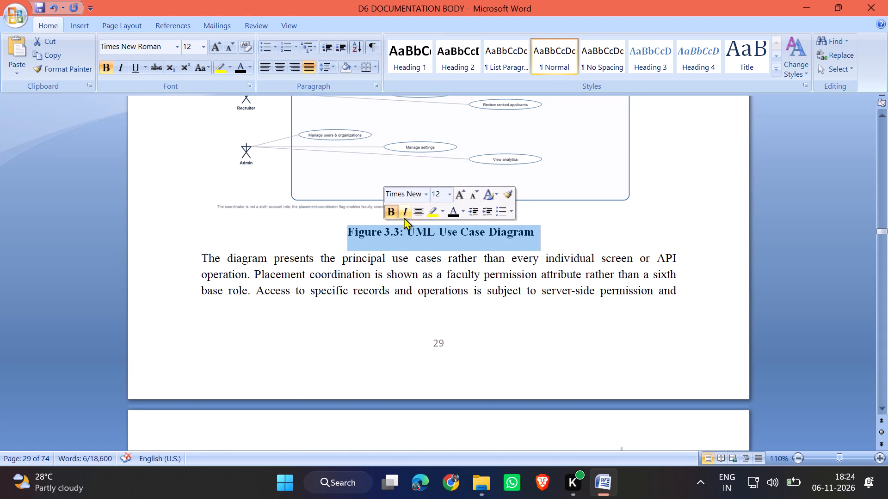
{"action": "left_click", "coordinate": [402, 217]}
{"action": "left_click", "coordinate": [396, 213]}
{"action": "left_click", "coordinate": [402, 256]}
Make the Figure 3.4: Resume Processing and Resume Analysis Workflow caption italic and remove its bold formatting.
{"action": "scroll", "coordinate": [344, 259], "scroll_direction": "down", "scroll_amount": 13}
{"action": "scroll", "coordinate": [336, 268], "scroll_direction": "up", "scroll_amount": 4}
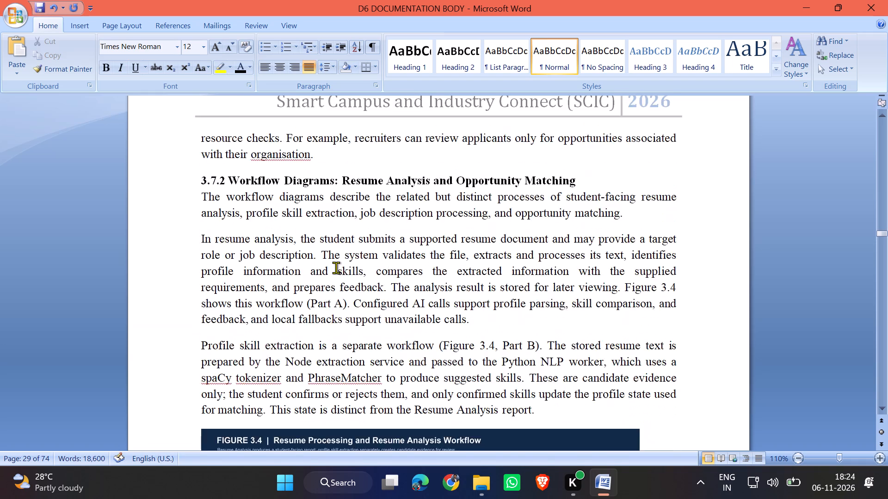
{"action": "scroll", "coordinate": [302, 247], "scroll_direction": "down", "scroll_amount": 15}
{"action": "triple_click", "coordinate": [347, 213]}
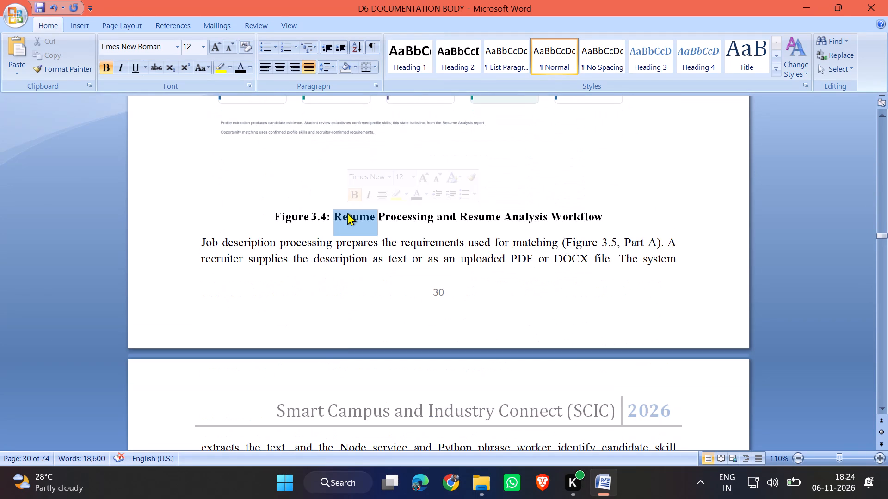
{"action": "left_click", "coordinate": [364, 195]}
{"action": "left_click", "coordinate": [358, 193]}
{"action": "left_click", "coordinate": [352, 217]}
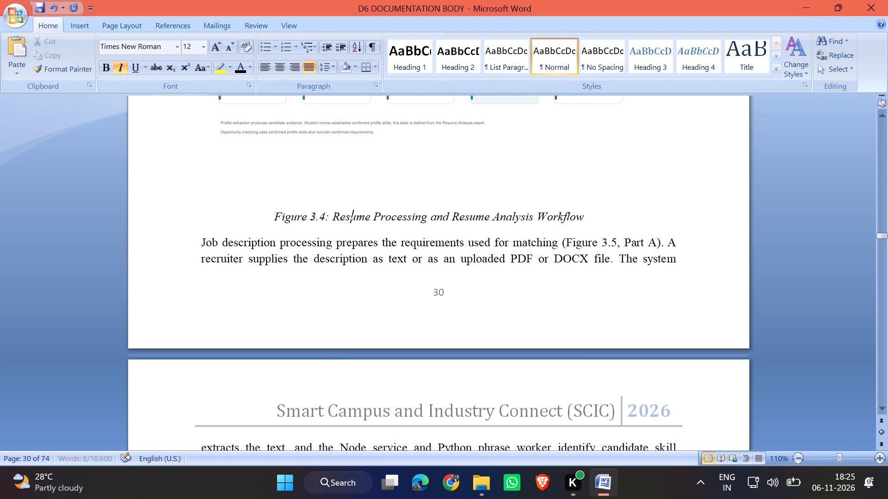
Make the Figure 3.5: Job Description Processing and Skill Matching caption italic and remove its bold formatting.
{"action": "scroll", "coordinate": [349, 230], "scroll_direction": "down", "scroll_amount": 12}
{"action": "scroll", "coordinate": [309, 229], "scroll_direction": "down", "scroll_amount": 12}
{"action": "scroll", "coordinate": [323, 204], "scroll_direction": "up", "scroll_amount": 5}
{"action": "triple_click", "coordinate": [351, 224]}
{"action": "double_click", "coordinate": [349, 224]}
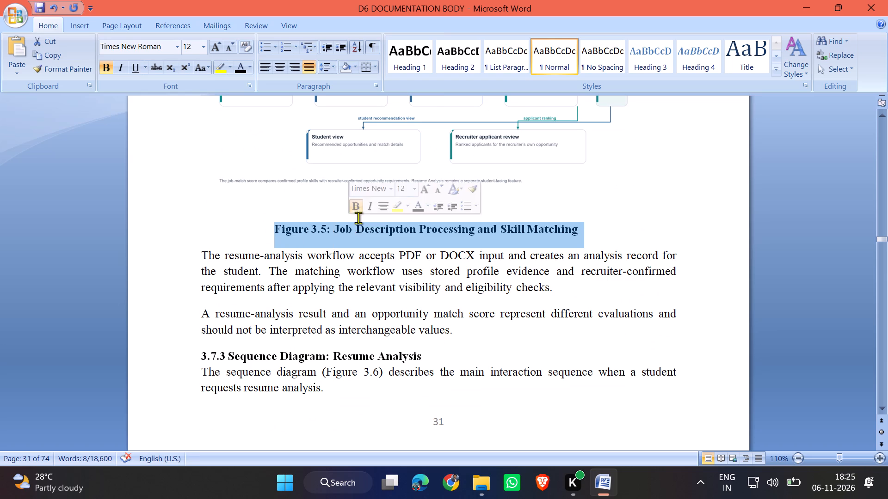
{"action": "left_click", "coordinate": [369, 212]}
{"action": "left_click", "coordinate": [354, 202]}
Make the Figure 3.6: Resume Analysis Sequence Diagram caption italic and remove its bold formatting.
{"action": "scroll", "coordinate": [350, 240], "scroll_direction": "down", "scroll_amount": 5}
{"action": "scroll", "coordinate": [343, 245], "scroll_direction": "up", "scroll_amount": 4}
{"action": "scroll", "coordinate": [327, 243], "scroll_direction": "down", "scroll_amount": 20}
{"action": "scroll", "coordinate": [327, 243], "scroll_direction": "down", "scroll_amount": 1}
{"action": "triple_click", "coordinate": [332, 237]}
{"action": "left_click", "coordinate": [332, 237]}
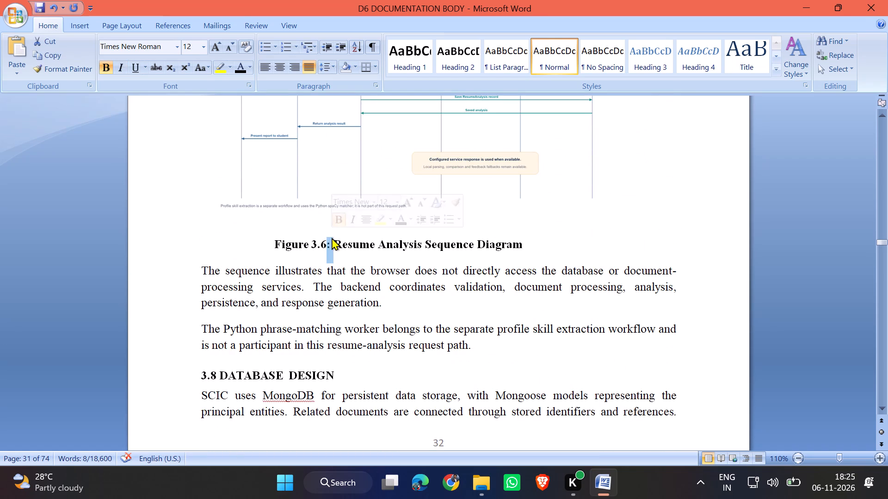
{"action": "left_click", "coordinate": [332, 237]}
{"action": "left_click", "coordinate": [357, 228]}
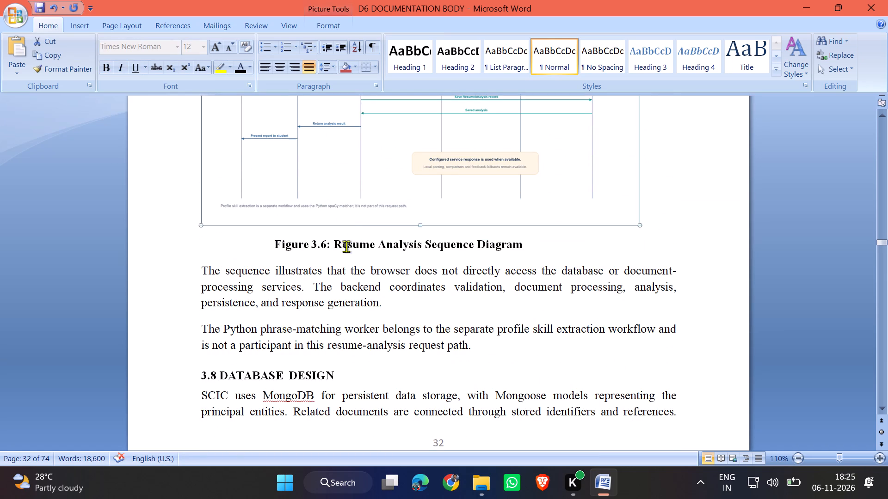
{"action": "triple_click", "coordinate": [346, 241]}
{"action": "left_click", "coordinate": [361, 222]}
{"action": "left_click", "coordinate": [351, 220]}
Change the 3.8 DATABASE DESIGN heading from uppercase to capitalised words.
{"action": "scroll", "coordinate": [331, 252], "scroll_direction": "down", "scroll_amount": 6}
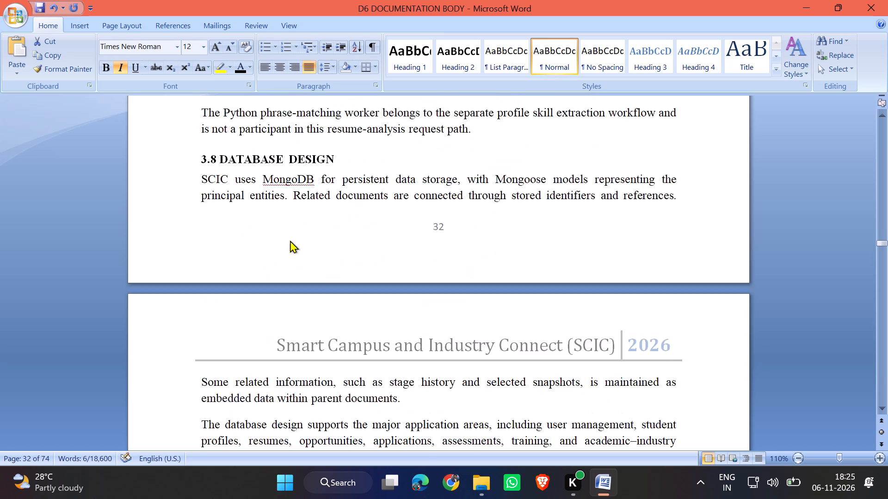
{"action": "scroll", "coordinate": [284, 229], "scroll_direction": "up", "scroll_amount": 2}
{"action": "triple_click", "coordinate": [280, 232]}
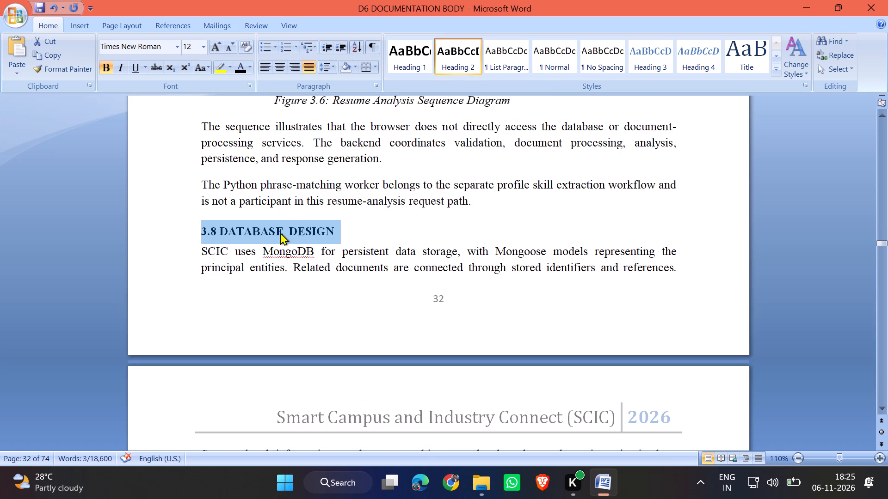
{"action": "key", "text": "shift+F3"}
{"action": "scroll", "coordinate": [298, 255], "scroll_direction": "down", "scroll_amount": 4}
{"action": "scroll", "coordinate": [298, 259], "scroll_direction": "up", "scroll_amount": 4}
{"action": "key", "text": "shift+F3"}
Make the Figure 3.7: MongoDB Entity Relationship Diagram caption italic and remove its bold formatting.
{"action": "scroll", "coordinate": [296, 256], "scroll_direction": "down", "scroll_amount": 6}
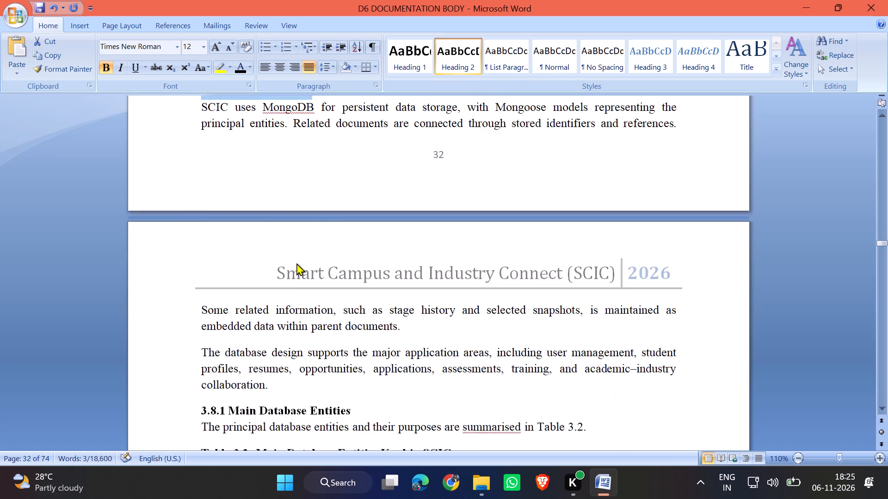
{"action": "scroll", "coordinate": [296, 263], "scroll_direction": "down", "scroll_amount": 6}
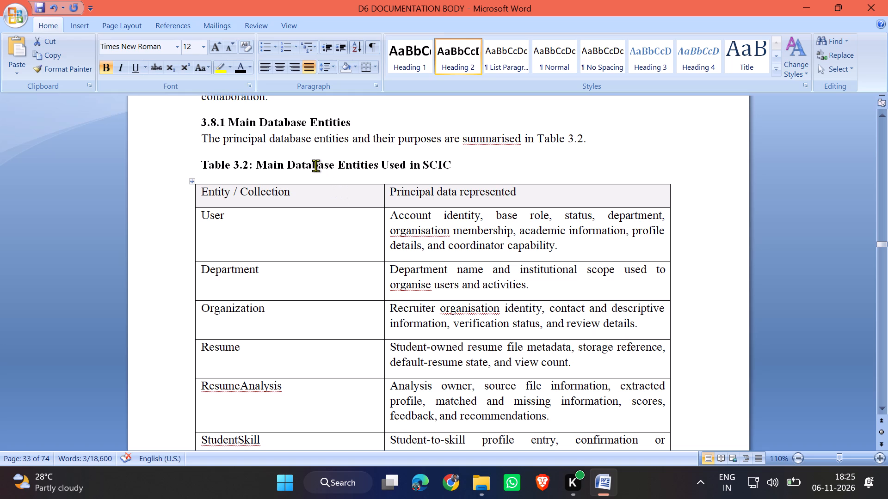
{"action": "triple_click", "coordinate": [315, 165]}
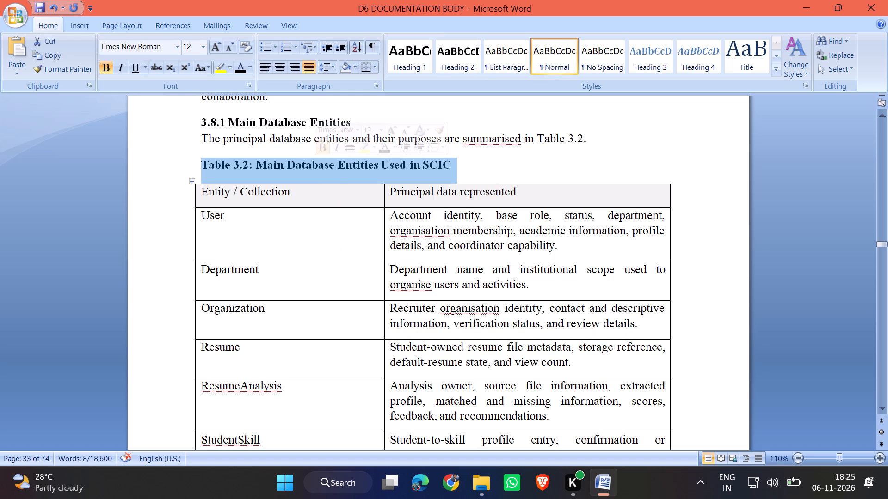
{"action": "left_click", "coordinate": [335, 262]}
{"action": "scroll", "coordinate": [335, 262], "scroll_direction": "down", "scroll_amount": 20}
{"action": "scroll", "coordinate": [335, 262], "scroll_direction": "down", "scroll_amount": 11}
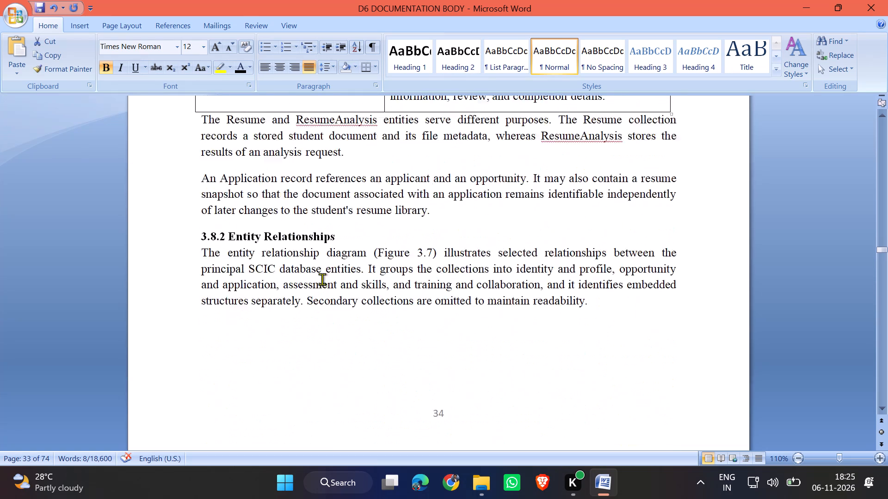
{"action": "scroll", "coordinate": [322, 279], "scroll_direction": "down", "scroll_amount": 2}
{"action": "scroll", "coordinate": [294, 246], "scroll_direction": "down", "scroll_amount": 14}
{"action": "triple_click", "coordinate": [334, 234]}
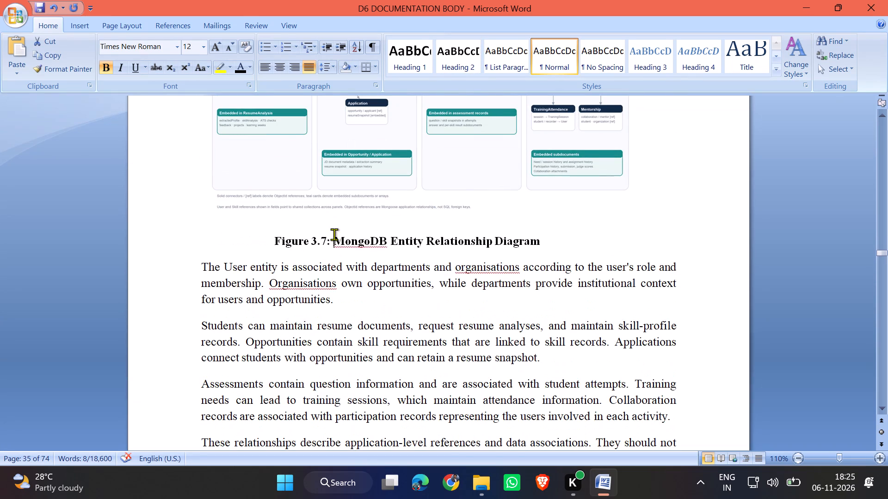
{"action": "double_click", "coordinate": [334, 234]}
{"action": "left_click", "coordinate": [353, 217]}
{"action": "left_click", "coordinate": [341, 217]}
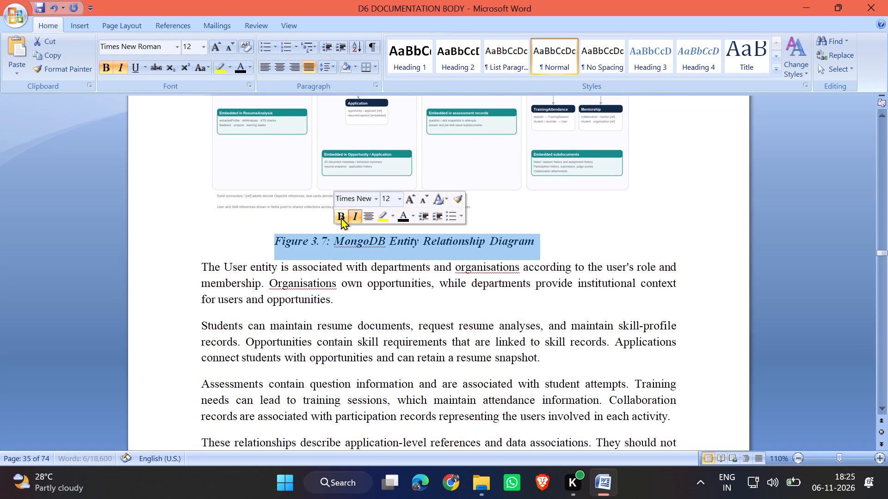
Change the 3.9 DATA FLOW DIAGRAMS heading from uppercase to capitalised words.
{"action": "scroll", "coordinate": [334, 272], "scroll_direction": "down", "scroll_amount": 10}
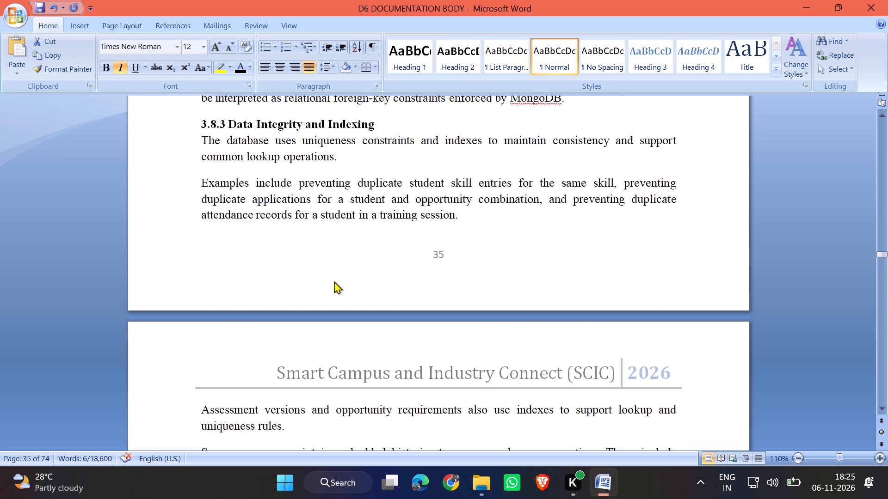
{"action": "scroll", "coordinate": [334, 281], "scroll_direction": "down", "scroll_amount": 13}
{"action": "scroll", "coordinate": [321, 288], "scroll_direction": "up", "scroll_amount": 4}
{"action": "triple_click", "coordinate": [288, 218]}
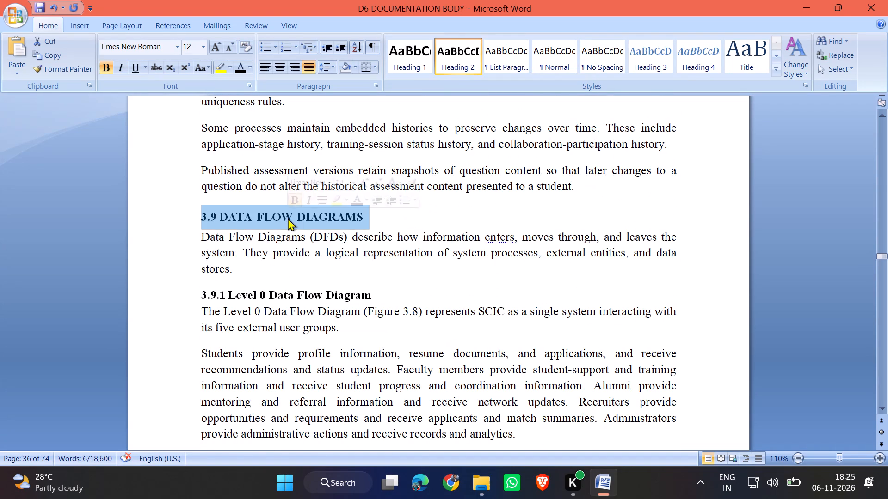
{"action": "key", "text": "shift+F3"}
{"action": "key", "text": "shift+F3"}
Make the Figure 3.8: Level 0 Data Flow Diagram caption italic and remove its bold formatting.
{"action": "scroll", "coordinate": [337, 298], "scroll_direction": "down", "scroll_amount": 5}
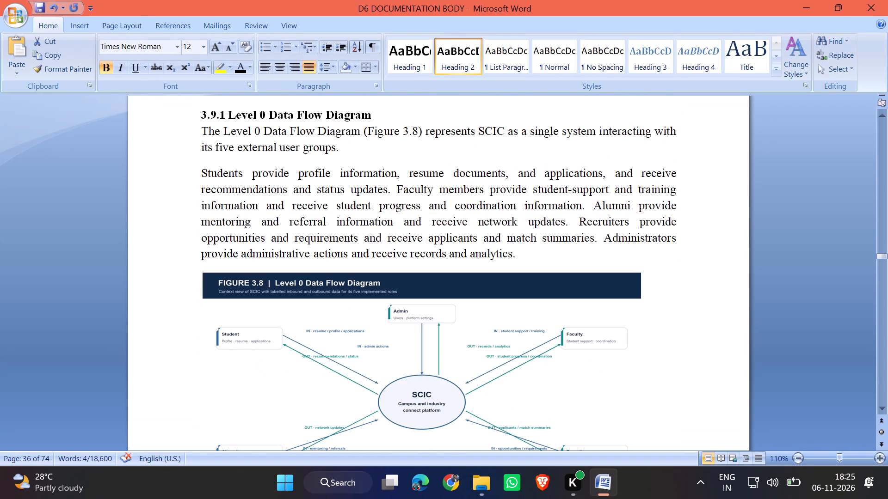
{"action": "scroll", "coordinate": [328, 286], "scroll_direction": "down", "scroll_amount": 7}
{"action": "triple_click", "coordinate": [392, 295]}
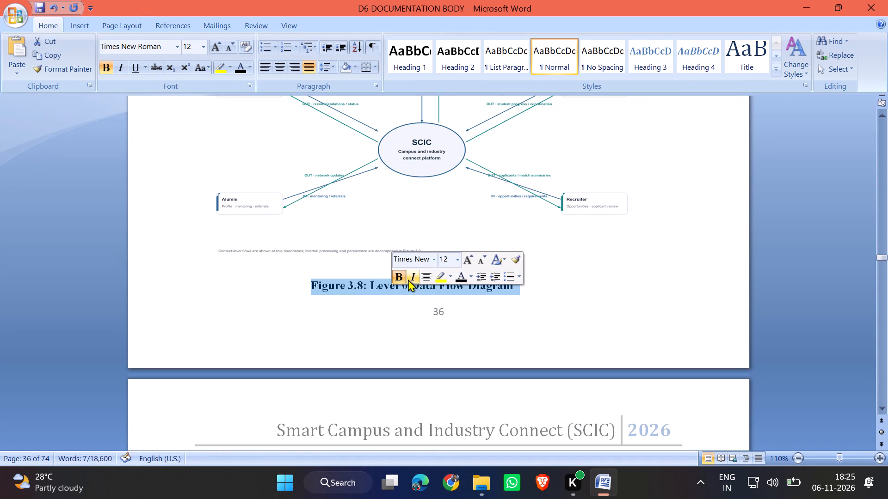
{"action": "left_click", "coordinate": [410, 277]}
{"action": "left_click", "coordinate": [403, 275]}
Make the Figure 3.9: Level 1 Data Flow Diagram caption italic and remove its bold formatting.
{"action": "scroll", "coordinate": [364, 305], "scroll_direction": "down", "scroll_amount": 9}
{"action": "scroll", "coordinate": [303, 247], "scroll_direction": "down", "scroll_amount": 5}
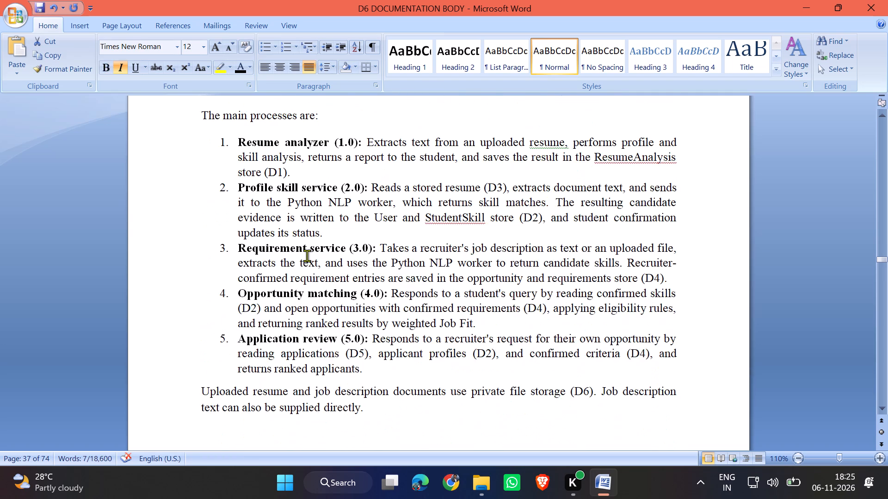
{"action": "scroll", "coordinate": [307, 256], "scroll_direction": "down", "scroll_amount": 17}
{"action": "scroll", "coordinate": [319, 272], "scroll_direction": "down", "scroll_amount": 8}
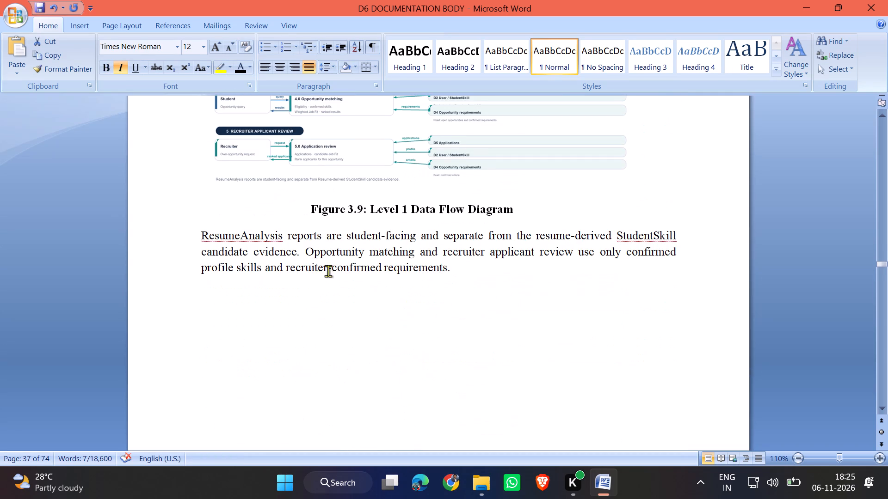
{"action": "triple_click", "coordinate": [430, 204]}
{"action": "left_click", "coordinate": [452, 192]}
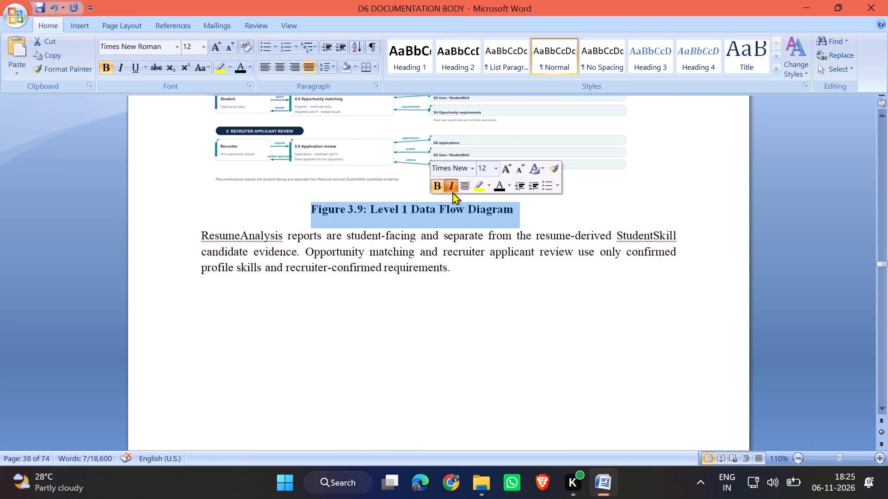
{"action": "left_click", "coordinate": [440, 185]}
{"action": "left_click", "coordinate": [448, 385]}
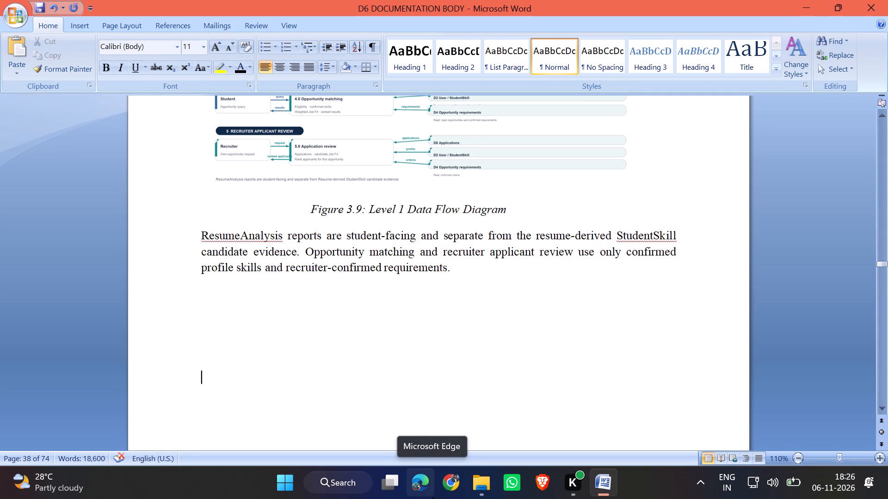
Select the 4.1 INTRODUCTION heading at the start of Chapter 4.
{"action": "scroll", "coordinate": [576, 479], "scroll_direction": "down", "scroll_amount": 4}
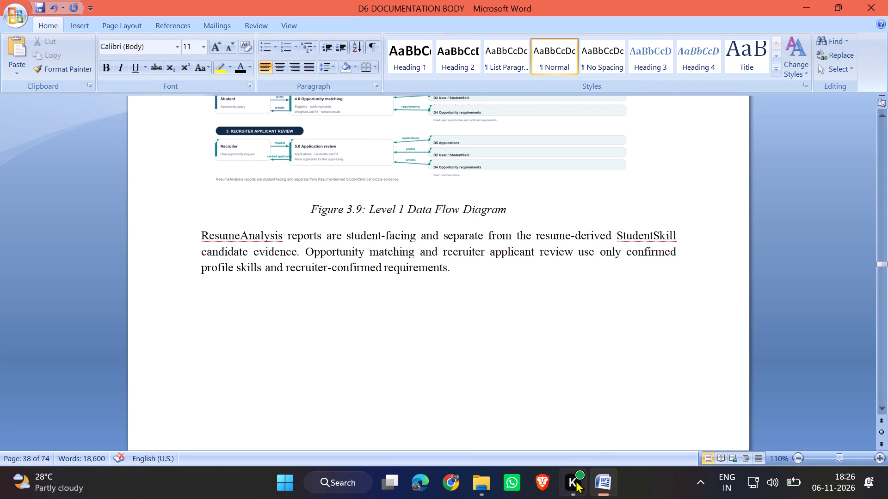
{"action": "scroll", "coordinate": [576, 481], "scroll_direction": "down", "scroll_amount": 7}
{"action": "scroll", "coordinate": [786, 341], "scroll_direction": "down", "scroll_amount": 9}
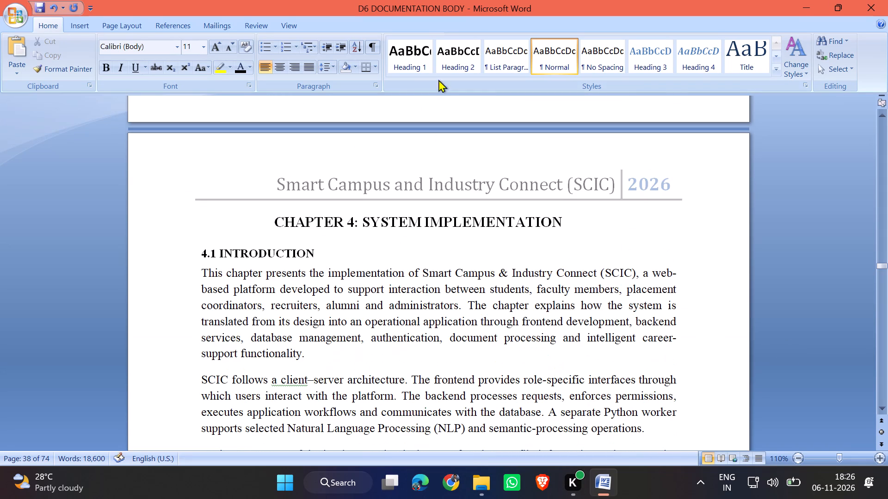
{"action": "triple_click", "coordinate": [286, 256]}
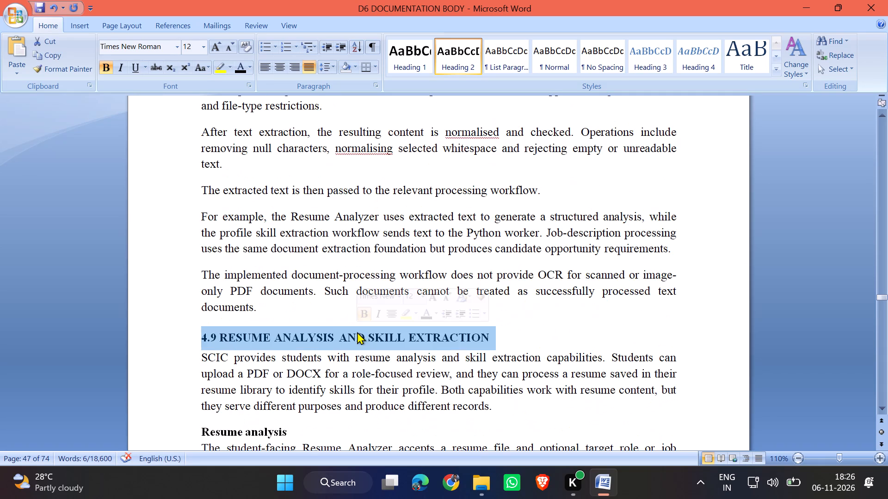
Change the 4.9 RESUME ANALYSIS AND SKILL EXTRACTION heading from uppercase to capitalised words.
{"action": "triple_click", "coordinate": [357, 332]}
{"action": "double_click", "coordinate": [357, 332]}
{"action": "triple_click", "coordinate": [357, 332]}
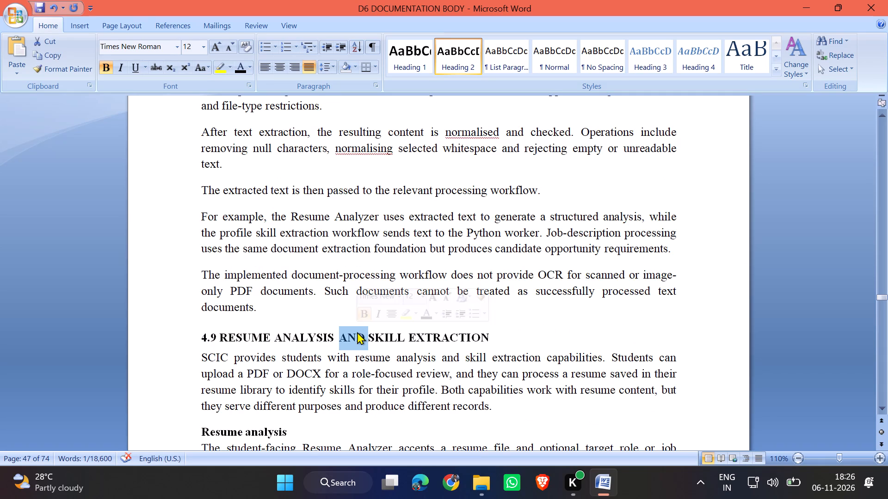
{"action": "key", "text": "shift+F3"}
{"action": "key", "text": "shift+F3"}
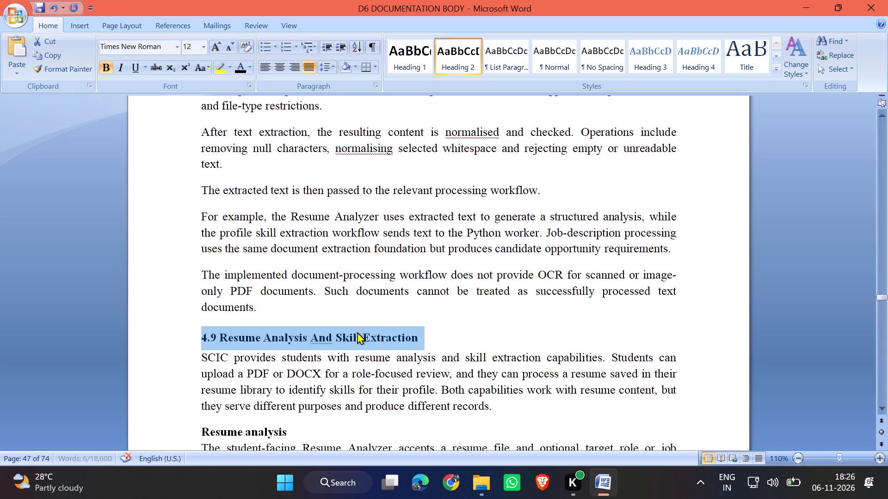
Italicise and left-align the Figure 4.2: Resume Analyzer interface caption together with its screenshot placeholder line.
{"action": "scroll", "coordinate": [375, 355], "scroll_direction": "down", "scroll_amount": 20}
{"action": "scroll", "coordinate": [375, 355], "scroll_direction": "down", "scroll_amount": 1}
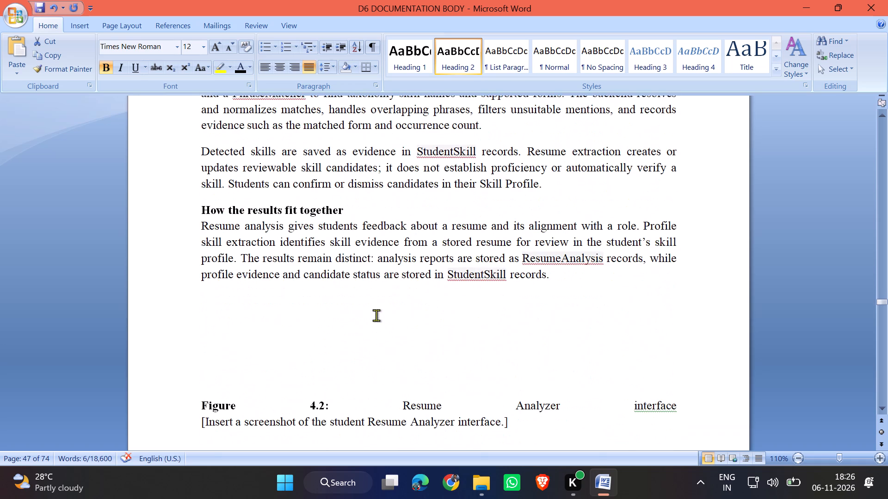
{"action": "scroll", "coordinate": [374, 316], "scroll_direction": "down", "scroll_amount": 10}
{"action": "scroll", "coordinate": [398, 304], "scroll_direction": "up", "scroll_amount": 5}
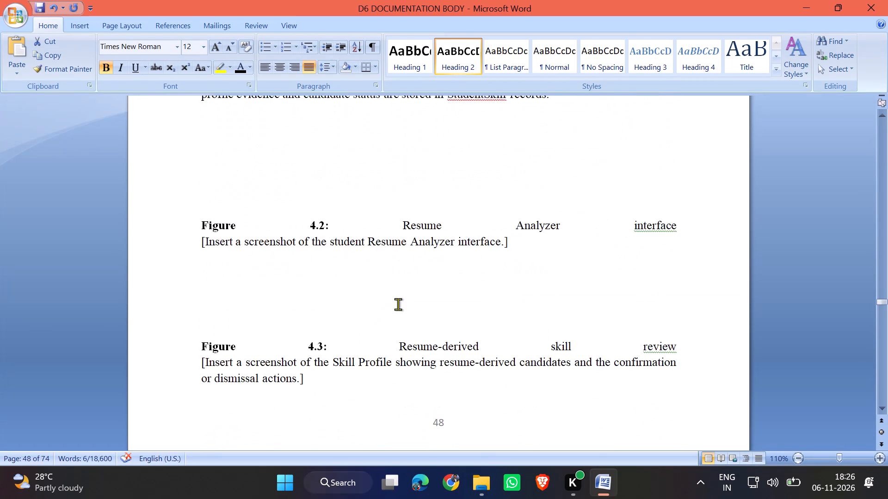
{"action": "scroll", "coordinate": [398, 308], "scroll_direction": "up", "scroll_amount": 4}
{"action": "scroll", "coordinate": [398, 308], "scroll_direction": "down", "scroll_amount": 5}
{"action": "left_click_drag", "start_coordinate": [337, 223], "coordinate": [341, 223]}
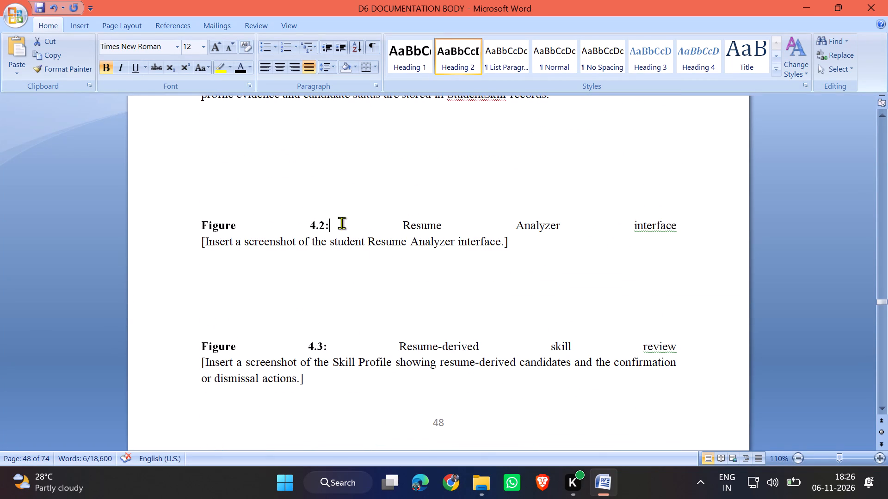
{"action": "left_click_drag", "start_coordinate": [341, 223], "coordinate": [539, 251]}
{"action": "left_click", "coordinate": [532, 250]}
{"action": "left_click_drag", "start_coordinate": [516, 243], "coordinate": [419, 240]}
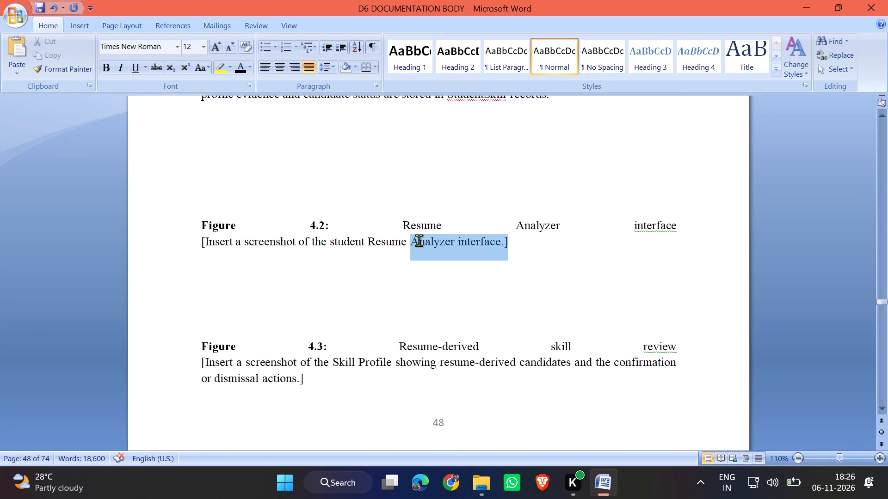
{"action": "left_click_drag", "start_coordinate": [419, 240], "coordinate": [145, 229]}
{"action": "left_click", "coordinate": [116, 69]}
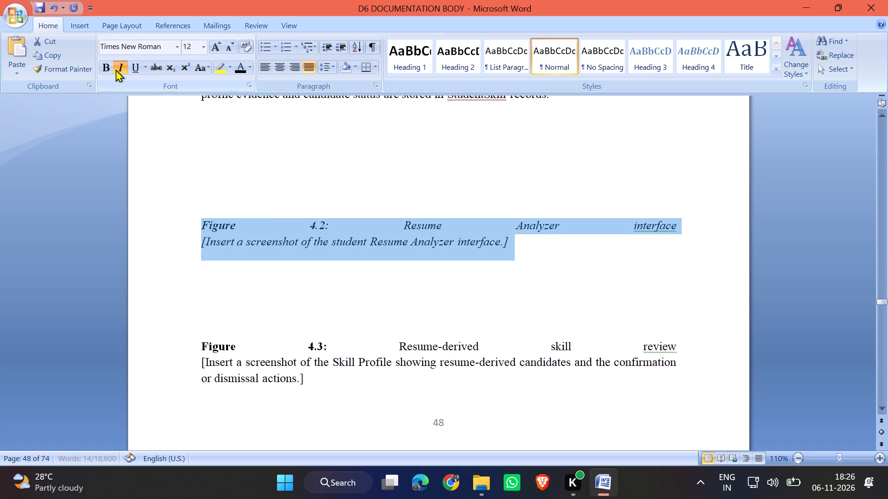
{"action": "left_click", "coordinate": [265, 65]}
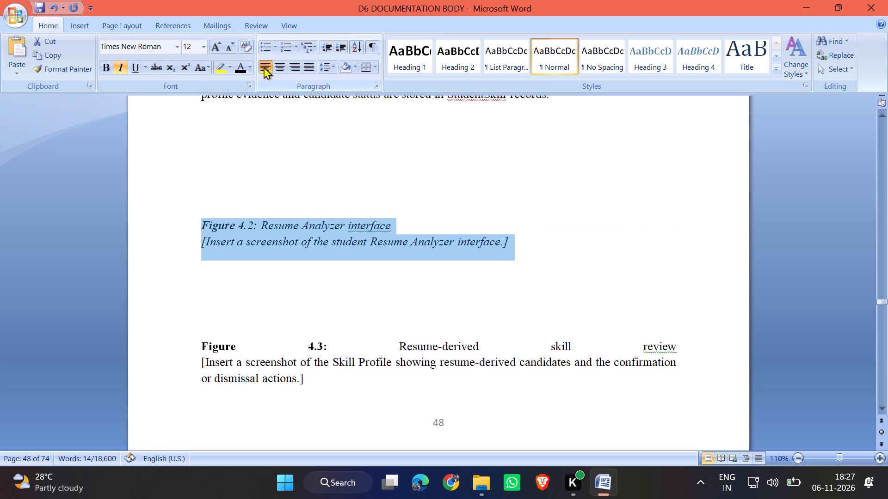
{"action": "left_click", "coordinate": [332, 219]}
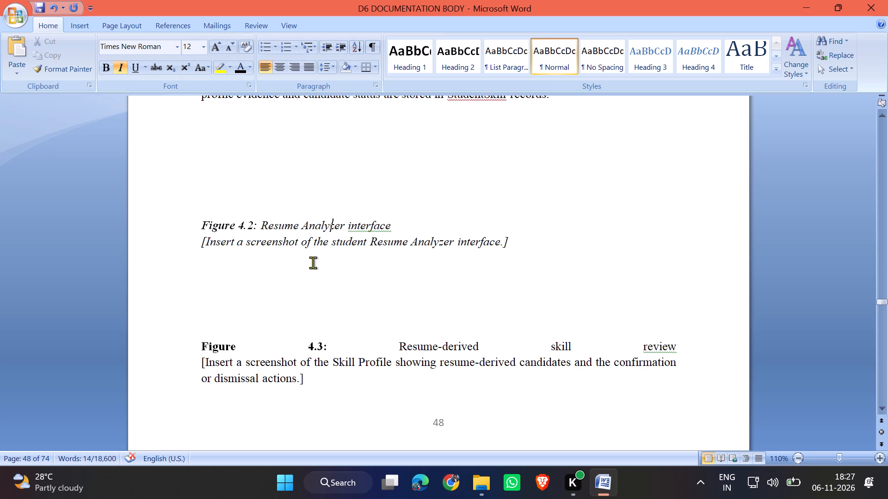
Indent the Figure 4.2: Resume Analyzer interface caption and its screenshot placeholder line by two levels.
{"action": "left_click_drag", "start_coordinate": [518, 242], "coordinate": [215, 236]}
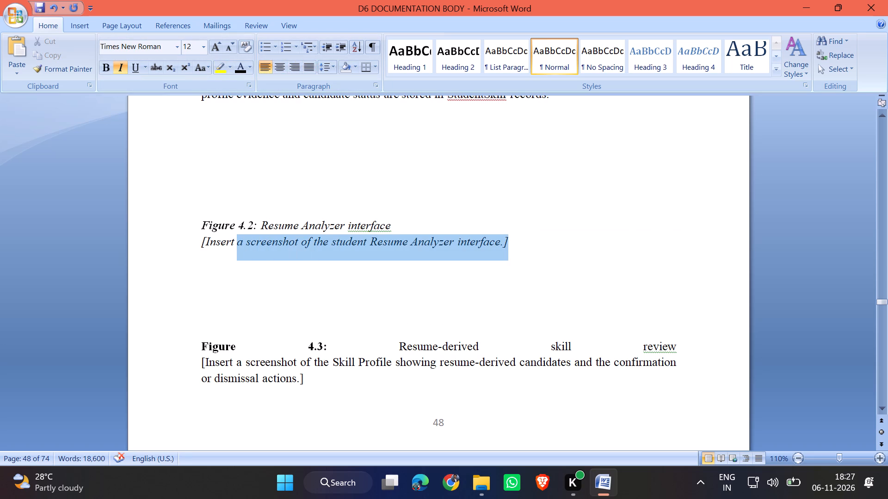
{"action": "left_click_drag", "start_coordinate": [215, 236], "coordinate": [203, 226]}
{"action": "left_click", "coordinate": [309, 213]}
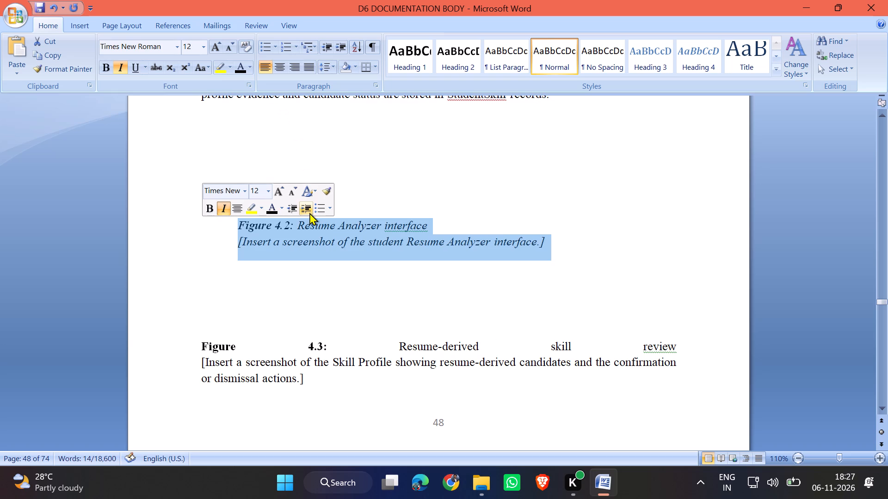
{"action": "left_click", "coordinate": [309, 213]}
{"action": "left_click", "coordinate": [350, 295]}
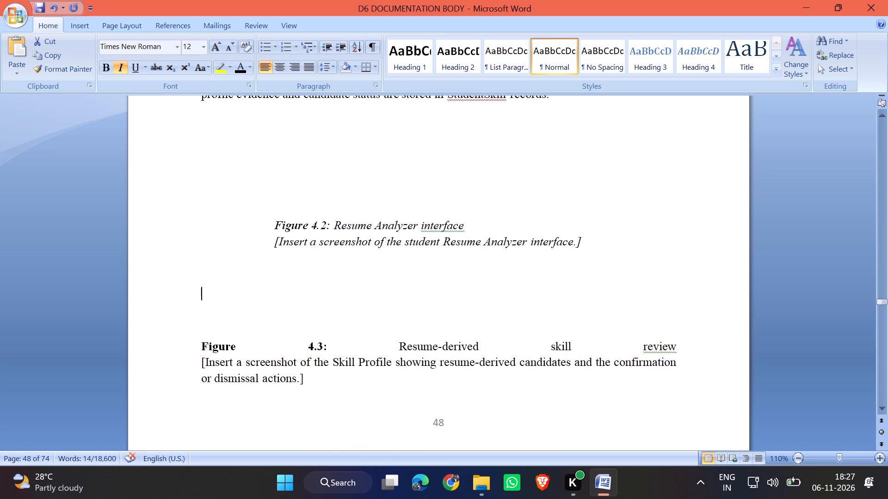
Change the 4.10 JOB DESCRIPTION PROCESSING AND REQUIREMENT EXTRACTION heading from uppercase to capitalised words.
{"action": "scroll", "coordinate": [395, 297], "scroll_direction": "up", "scroll_amount": 6}
{"action": "scroll", "coordinate": [438, 356], "scroll_direction": "down", "scroll_amount": 20}
{"action": "scroll", "coordinate": [438, 356], "scroll_direction": "down", "scroll_amount": 1}
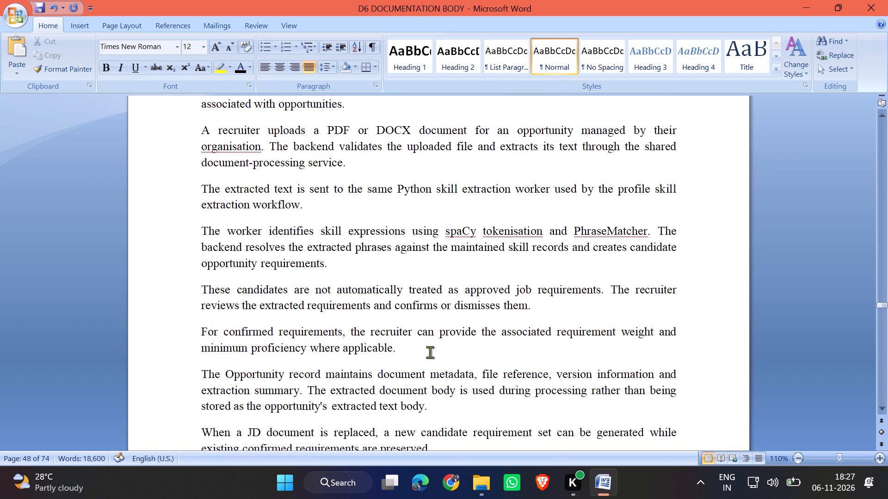
{"action": "scroll", "coordinate": [430, 348], "scroll_direction": "up", "scroll_amount": 4}
{"action": "triple_click", "coordinate": [324, 208]}
{"action": "double_click", "coordinate": [322, 208]}
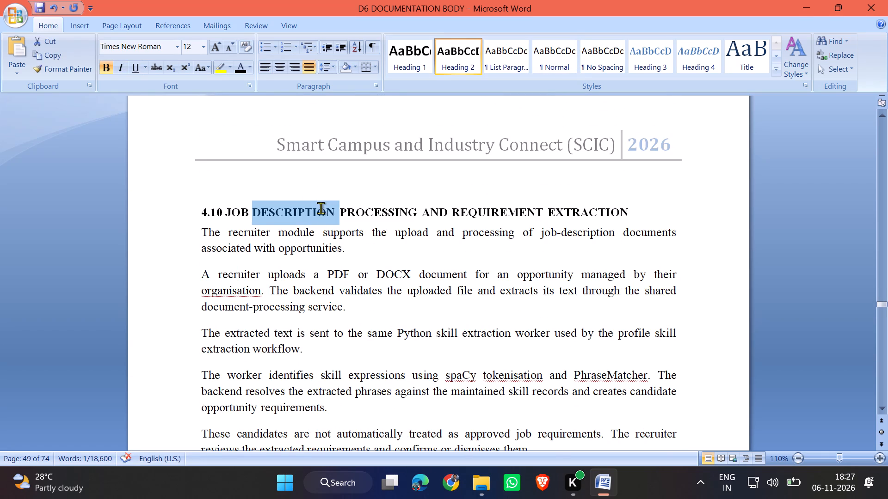
{"action": "key", "text": "shift+F3"}
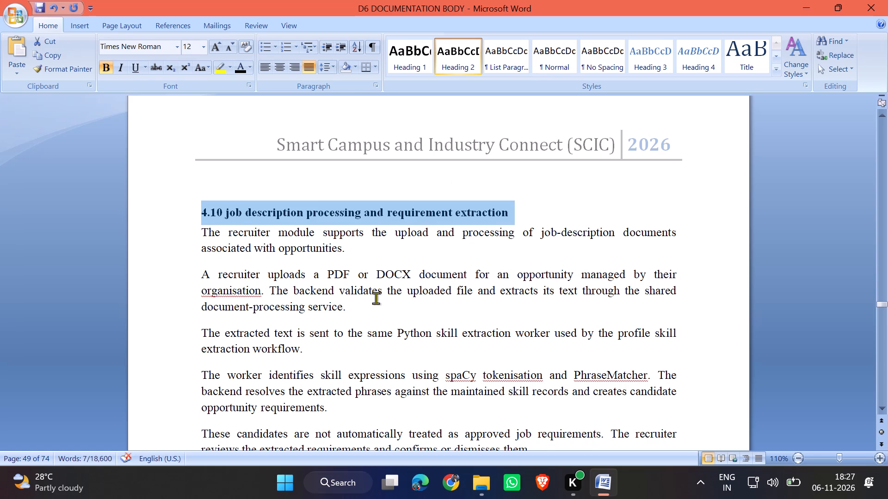
{"action": "key", "text": "shift+F3"}
Change the 4.11 SBERT-BASED SEMANTIC PROCESSING heading from uppercase to capitalised words.
{"action": "scroll", "coordinate": [374, 305], "scroll_direction": "down", "scroll_amount": 20}
{"action": "scroll", "coordinate": [374, 305], "scroll_direction": "down", "scroll_amount": 2}
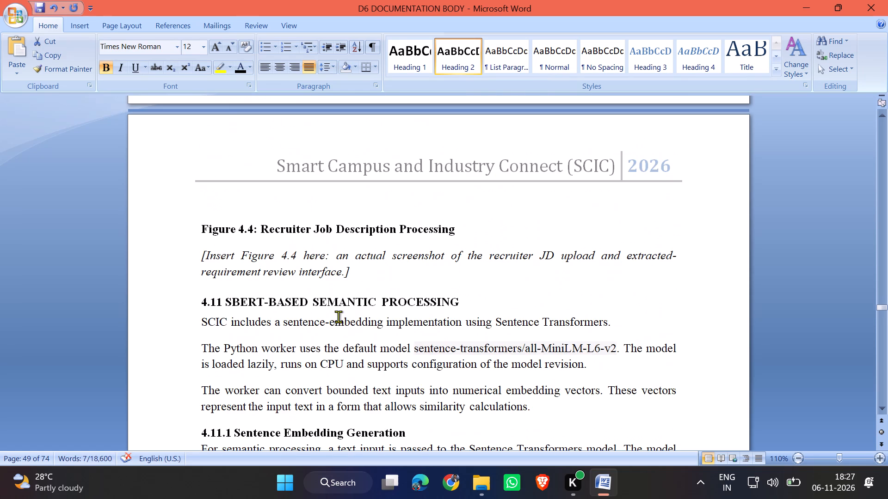
{"action": "triple_click", "coordinate": [334, 298]}
{"action": "key", "text": "shift+F3"}
{"action": "key", "text": "shift+F3"}
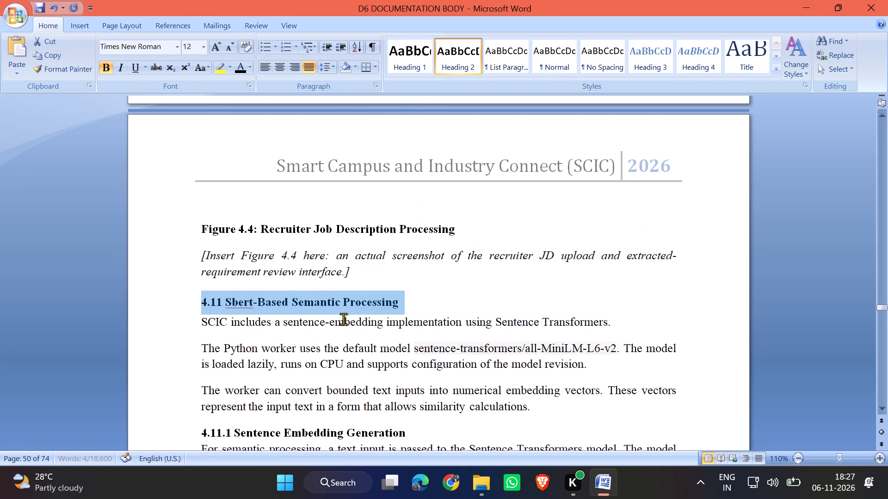
Change the 4.12 JOB MATCHING, ELIGIBILITY AND RECOMMENDATION SYSTEM heading from uppercase to capitalised words.
{"action": "scroll", "coordinate": [345, 321], "scroll_direction": "down", "scroll_amount": 6}
{"action": "scroll", "coordinate": [323, 267], "scroll_direction": "down", "scroll_amount": 12}
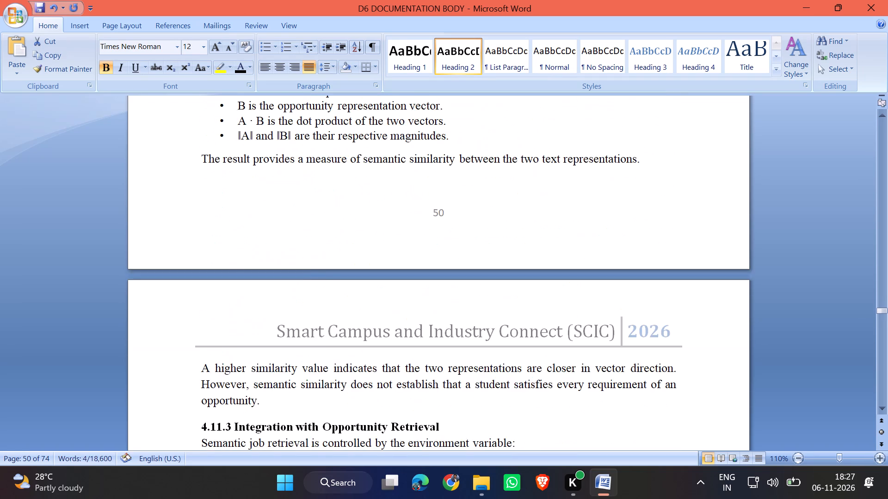
{"action": "scroll", "coordinate": [323, 271], "scroll_direction": "down", "scroll_amount": 17}
{"action": "triple_click", "coordinate": [327, 174]}
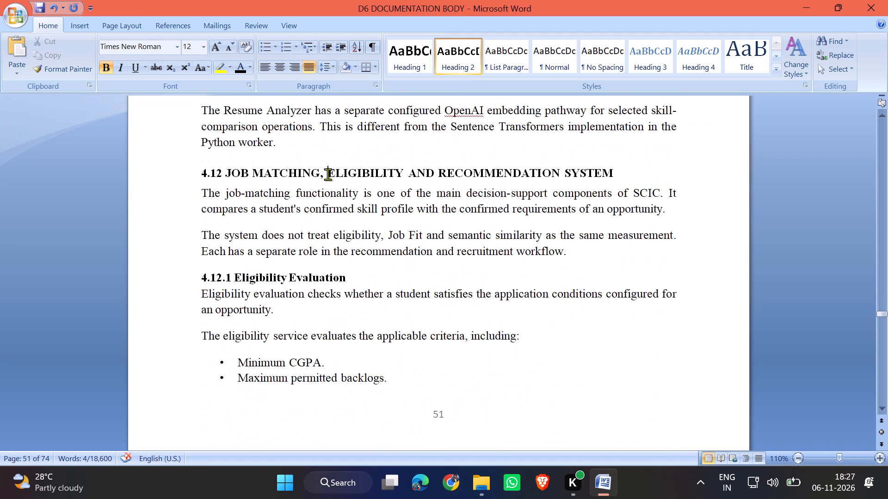
{"action": "key", "text": "shift+F3"}
{"action": "key", "text": "shift+F3"}
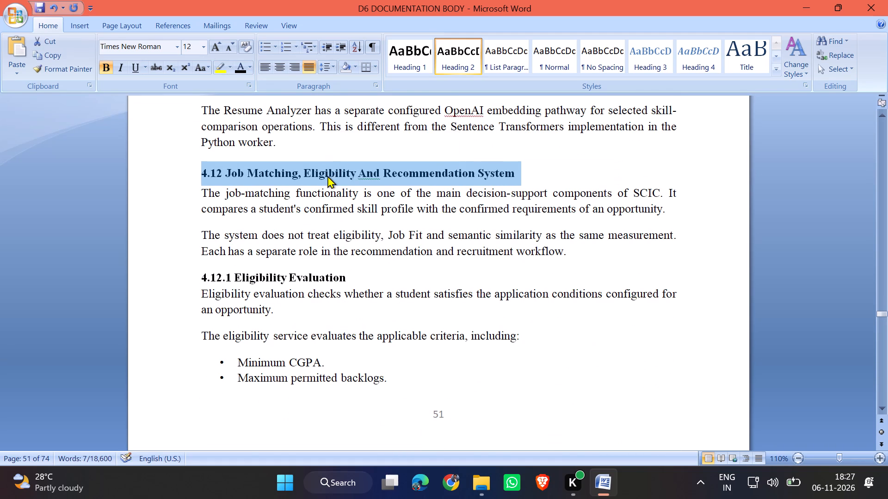
Change the ILLUSTRATIVE CALCULATION subheading above Table 4.8 from uppercase to capitalised words.
{"action": "scroll", "coordinate": [331, 195], "scroll_direction": "down", "scroll_amount": 18}
{"action": "scroll", "coordinate": [322, 251], "scroll_direction": "up", "scroll_amount": 6}
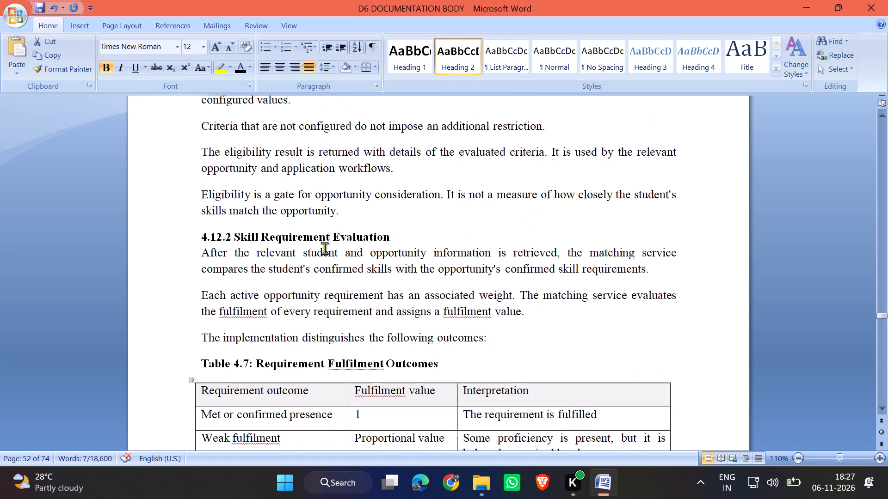
{"action": "scroll", "coordinate": [324, 248], "scroll_direction": "down", "scroll_amount": 20}
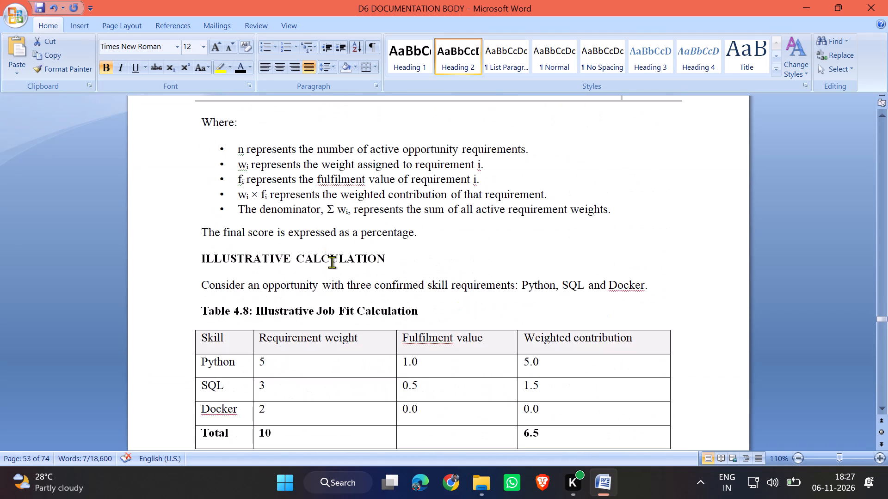
{"action": "scroll", "coordinate": [332, 257], "scroll_direction": "down", "scroll_amount": 2}
{"action": "triple_click", "coordinate": [327, 189]}
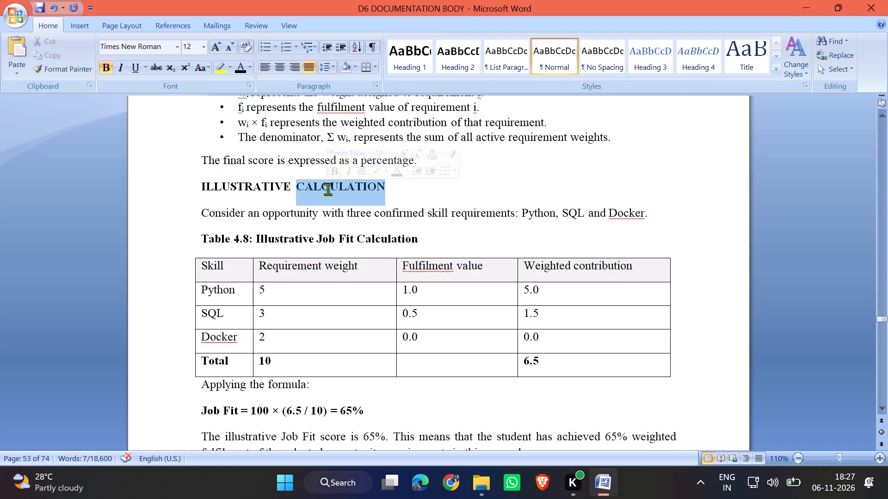
{"action": "key", "text": "shift+F3"}
{"action": "key", "text": "shift+F3"}
Change the 4.13 DATABASE IMPLEMENTATION AND FILE MANAGEMENT heading from uppercase to capitalised words.
{"action": "scroll", "coordinate": [344, 230], "scroll_direction": "down", "scroll_amount": 8}
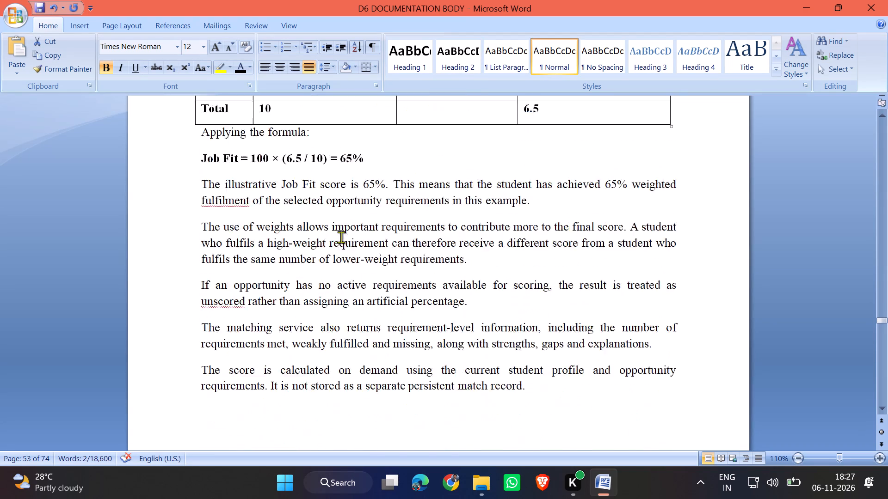
{"action": "scroll", "coordinate": [341, 237], "scroll_direction": "down", "scroll_amount": 17}
{"action": "scroll", "coordinate": [339, 237], "scroll_direction": "down", "scroll_amount": 11}
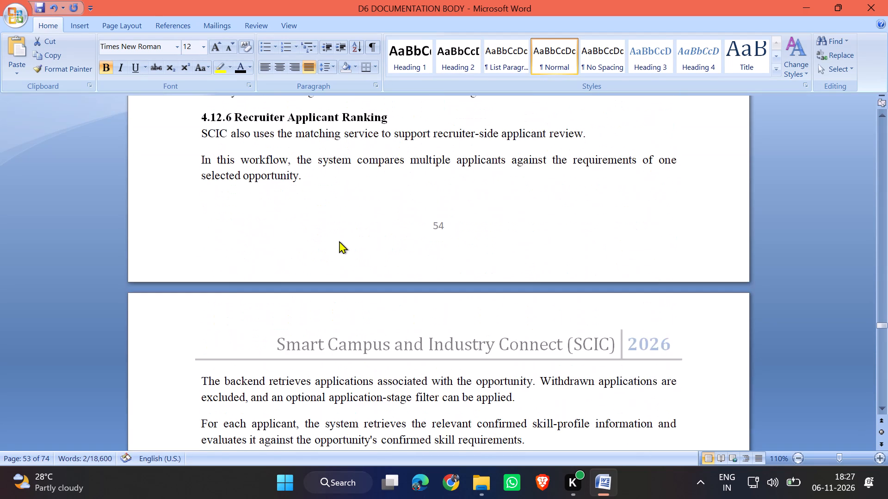
{"action": "scroll", "coordinate": [339, 241], "scroll_direction": "down", "scroll_amount": 11}
{"action": "scroll", "coordinate": [339, 251], "scroll_direction": "down", "scroll_amount": 20}
{"action": "scroll", "coordinate": [339, 251], "scroll_direction": "down", "scroll_amount": 1}
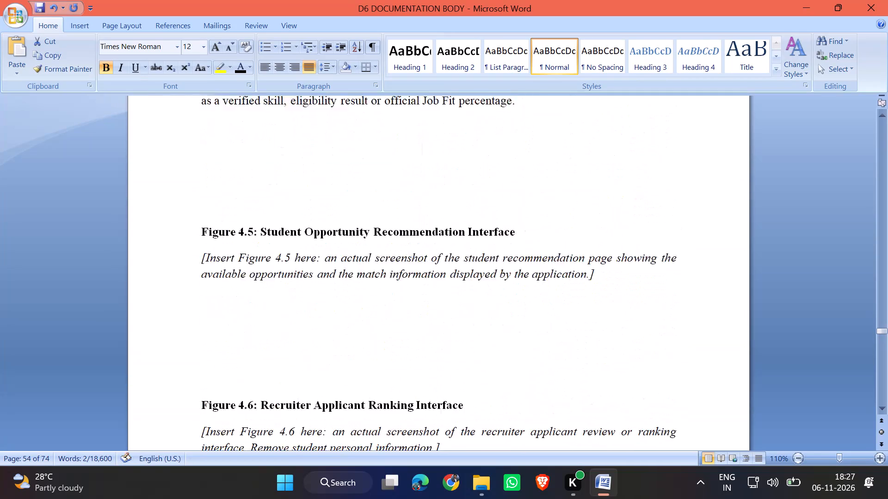
{"action": "scroll", "coordinate": [341, 248], "scroll_direction": "down", "scroll_amount": 7}
{"action": "triple_click", "coordinate": [326, 216]}
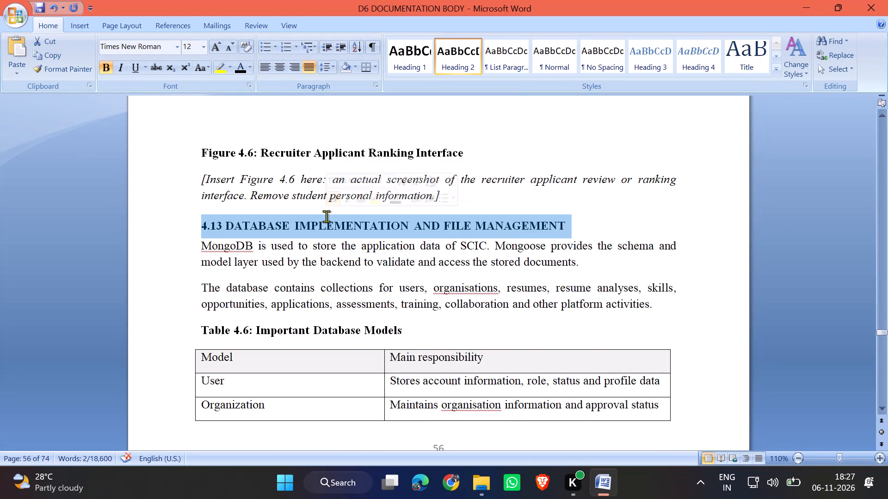
{"action": "key", "text": "shift+F3"}
{"action": "key", "text": "shift+F3"}
Change the 4.14 NOTIFICATIONS AND REAL-TIME COMMUNICATION heading from uppercase to capitalised words.
{"action": "scroll", "coordinate": [469, 435], "scroll_direction": "down", "scroll_amount": 8}
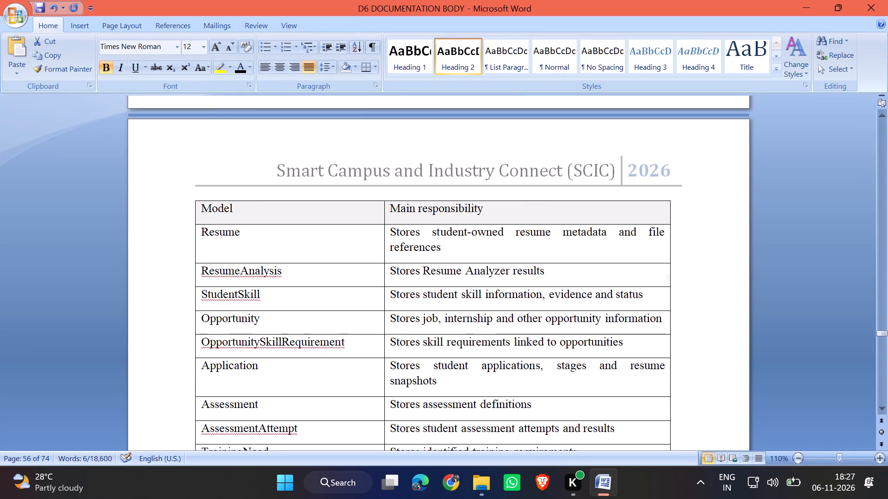
{"action": "scroll", "coordinate": [385, 355], "scroll_direction": "down", "scroll_amount": 20}
{"action": "scroll", "coordinate": [385, 355], "scroll_direction": "down", "scroll_amount": 4}
{"action": "triple_click", "coordinate": [356, 272]}
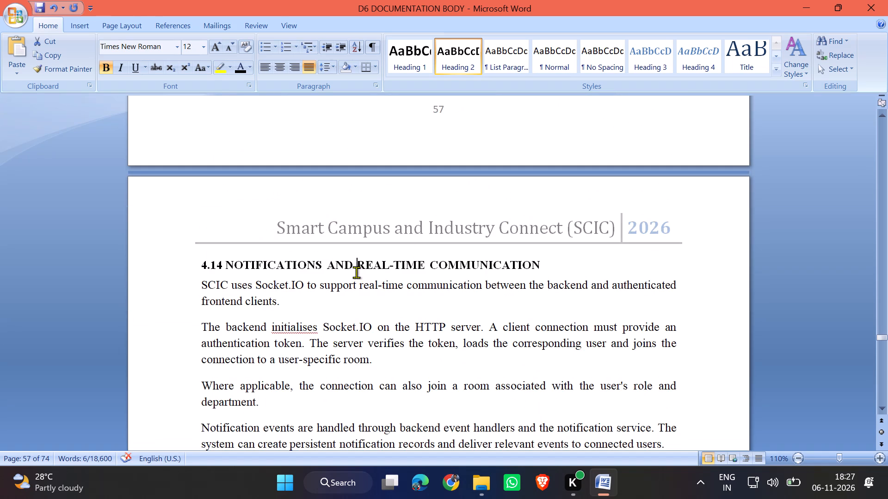
{"action": "triple_click", "coordinate": [356, 272]}
{"action": "left_click", "coordinate": [356, 272]}
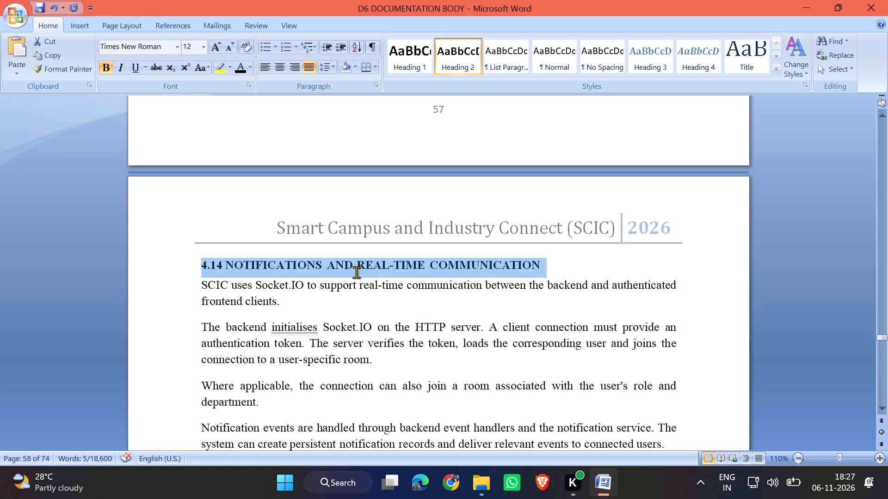
{"action": "key", "text": "shift+F3"}
{"action": "key", "text": "shift+F3"}
Change the 4.15 ADMINISTRATION AND ANALYTICS heading from uppercase to capitalised words.
{"action": "scroll", "coordinate": [394, 332], "scroll_direction": "down", "scroll_amount": 12}
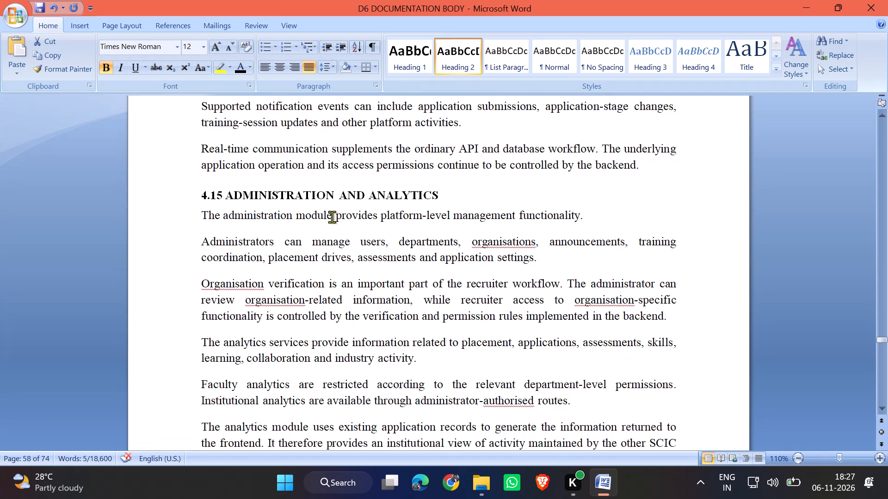
{"action": "triple_click", "coordinate": [330, 197]}
{"action": "key", "text": "shift+F3"}
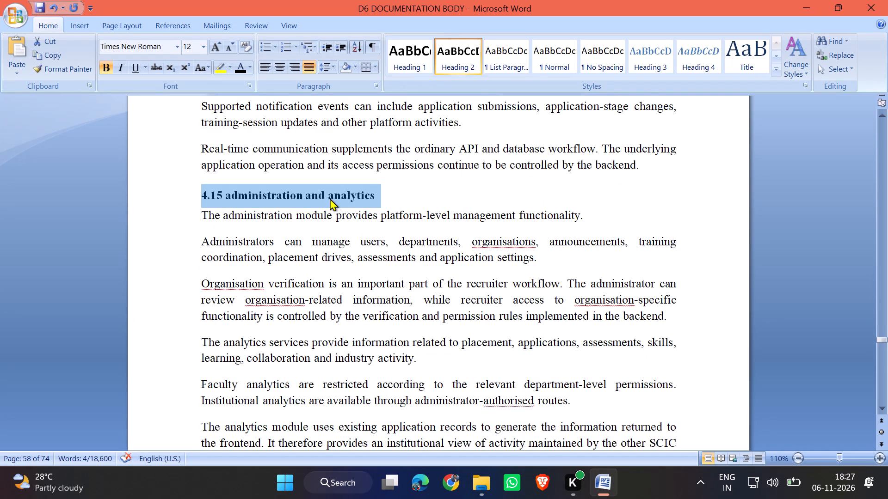
{"action": "key", "text": "shift+F3"}
Shift the CHAPTER 5: RESULTS AND DISCUSSIONS heading to the middle of its line with two indents and five leading spaces.
{"action": "scroll", "coordinate": [363, 252], "scroll_direction": "down", "scroll_amount": 20}
{"action": "scroll", "coordinate": [363, 252], "scroll_direction": "down", "scroll_amount": 8}
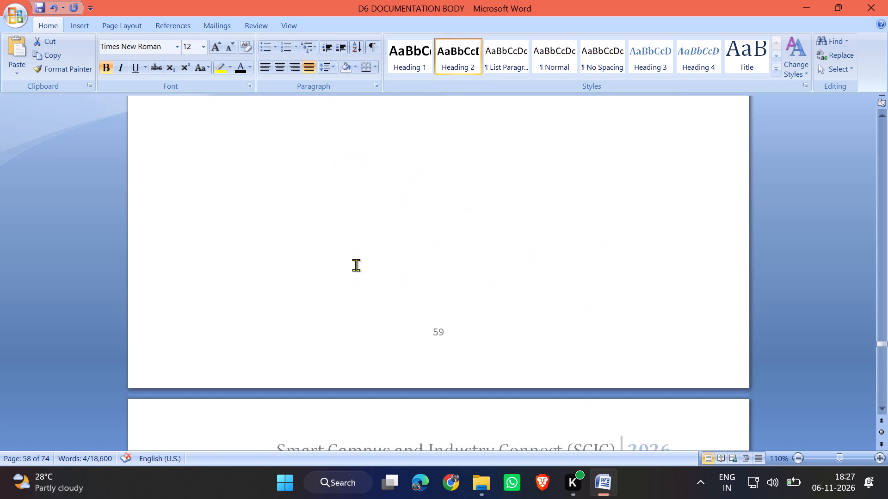
{"action": "scroll", "coordinate": [356, 265], "scroll_direction": "down", "scroll_amount": 10}
{"action": "scroll", "coordinate": [433, 303], "scroll_direction": "up", "scroll_amount": 2}
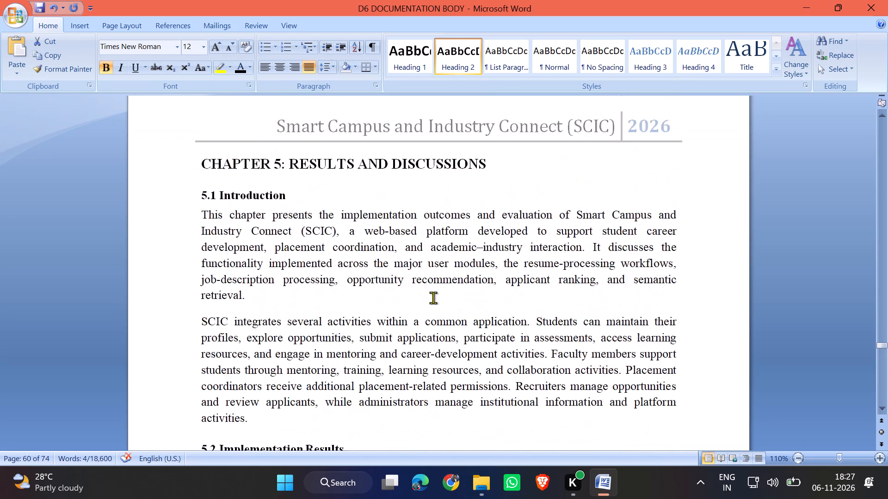
{"action": "scroll", "coordinate": [433, 298], "scroll_direction": "up", "scroll_amount": 2}
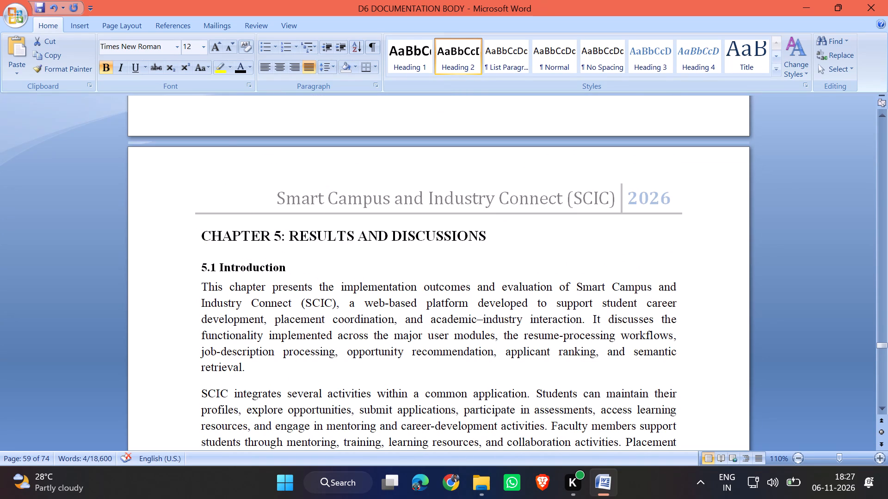
{"action": "left_click", "coordinate": [202, 239]}
{"action": "key", "text": "Tab"}
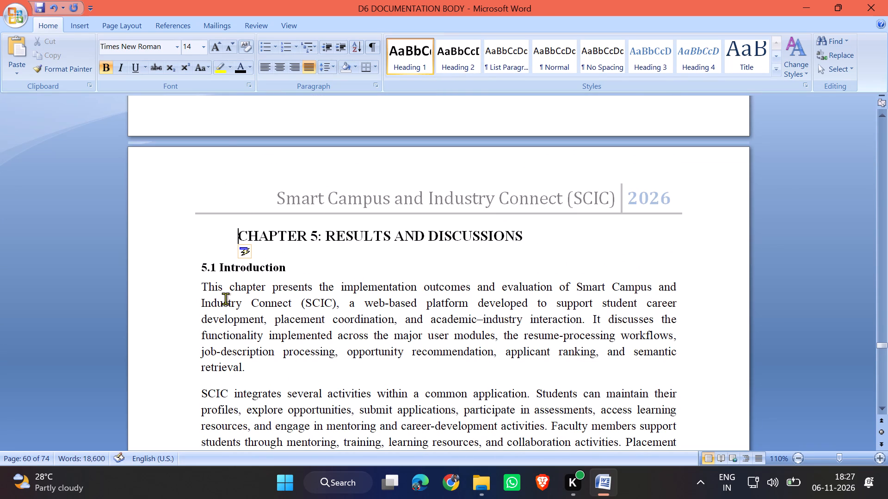
{"action": "key", "text": "Tab"}
{"action": "key", "text": "Tab"}
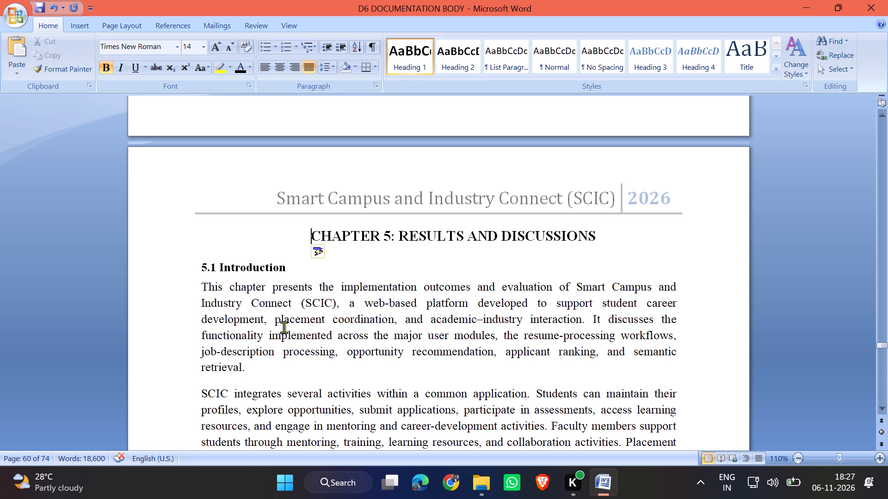
{"action": "key", "text": "BackSpace"}
{"action": "key", "text": "space"}
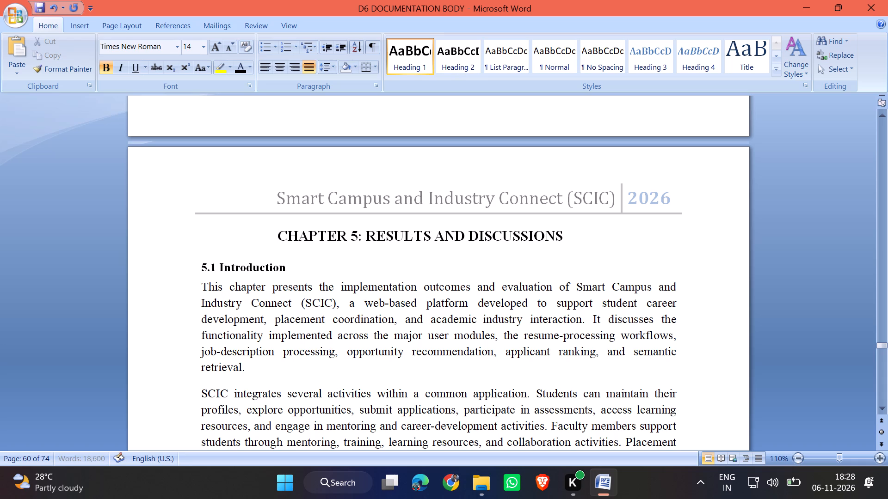
{"action": "key", "text": "space"}
{"action": "key", "text": "space"}
{"action": "key", "text": "space"}
{"action": "key", "text": "space"}
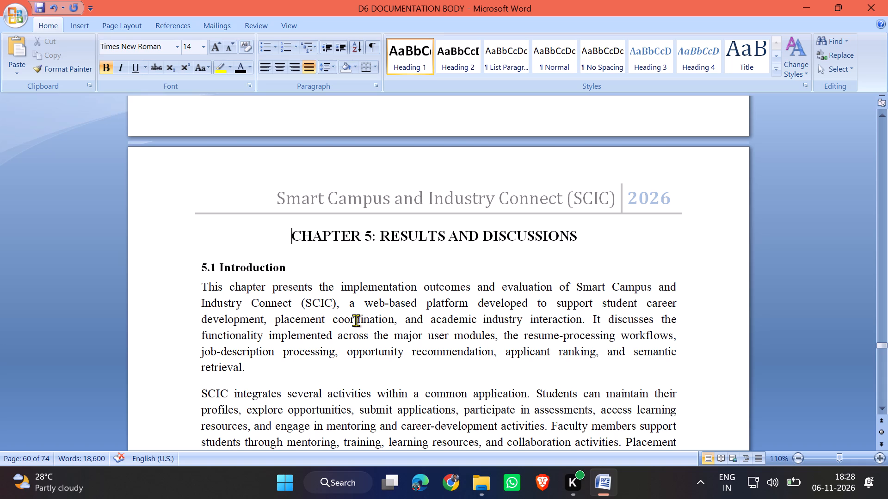
Review the module subsections, figure captions and screenshot placeholders in section 5.2 of Chapter 5.
{"action": "scroll", "coordinate": [356, 320], "scroll_direction": "down", "scroll_amount": 10}
{"action": "scroll", "coordinate": [422, 307], "scroll_direction": "down", "scroll_amount": 6}
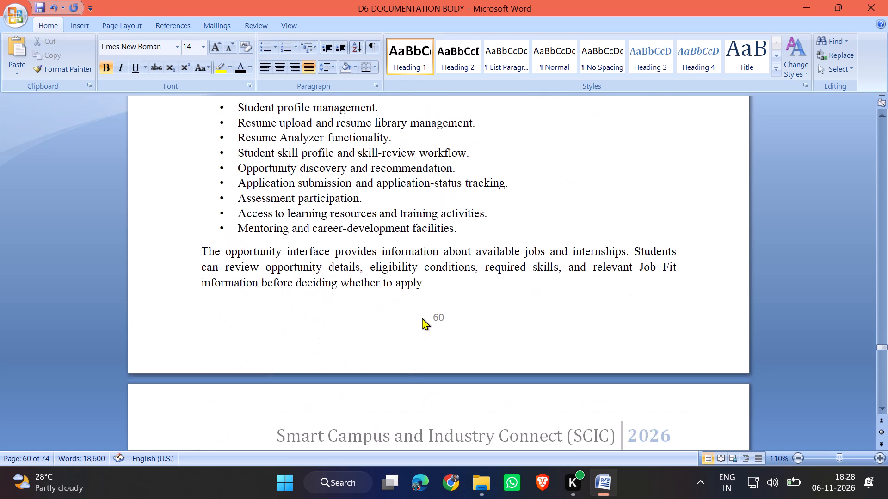
{"action": "scroll", "coordinate": [422, 319], "scroll_direction": "down", "scroll_amount": 8}
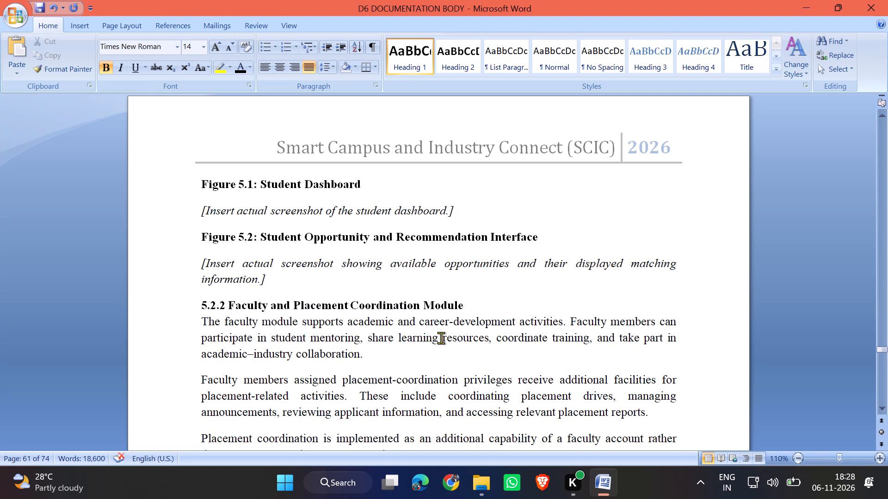
{"action": "scroll", "coordinate": [441, 338], "scroll_direction": "down", "scroll_amount": 11}
{"action": "scroll", "coordinate": [396, 319], "scroll_direction": "up", "scroll_amount": 2}
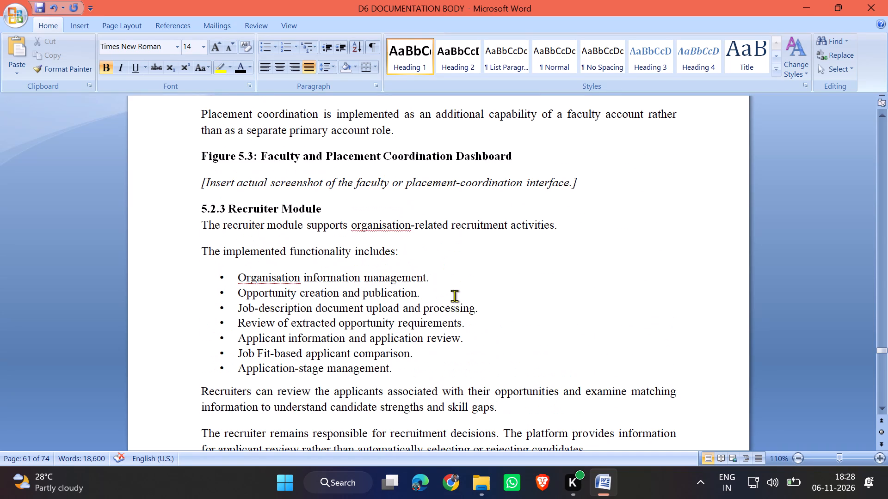
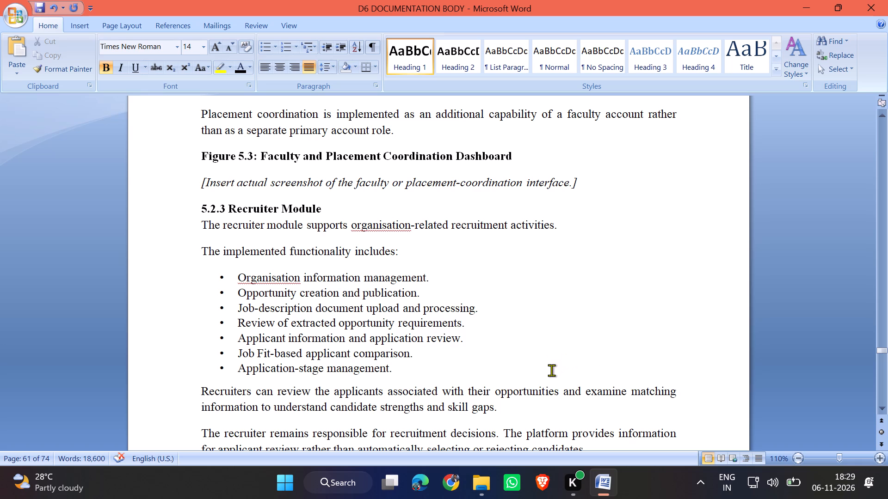
In File Explorer, preview the WhatsApp image stamped 4.34.19 PM in the MAIN P 2 folder and copy the file.
{"action": "left_click", "coordinate": [475, 497]}
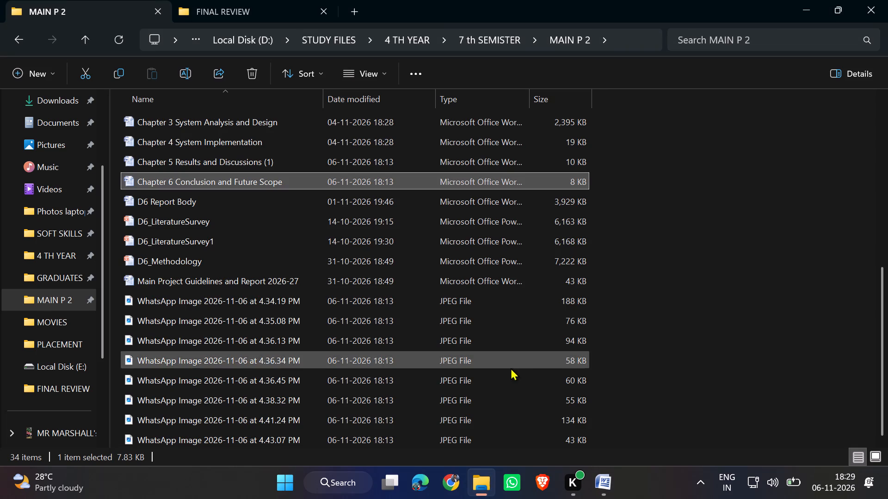
{"action": "scroll", "coordinate": [505, 365], "scroll_direction": "up", "scroll_amount": 20}
{"action": "scroll", "coordinate": [528, 328], "scroll_direction": "down", "scroll_amount": 8}
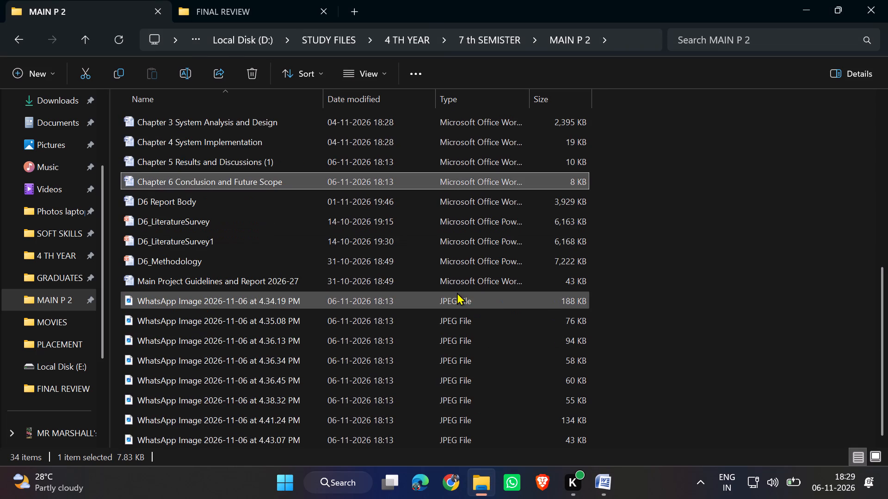
{"action": "scroll", "coordinate": [455, 292], "scroll_direction": "down", "scroll_amount": 4}
{"action": "double_click", "coordinate": [316, 301]}
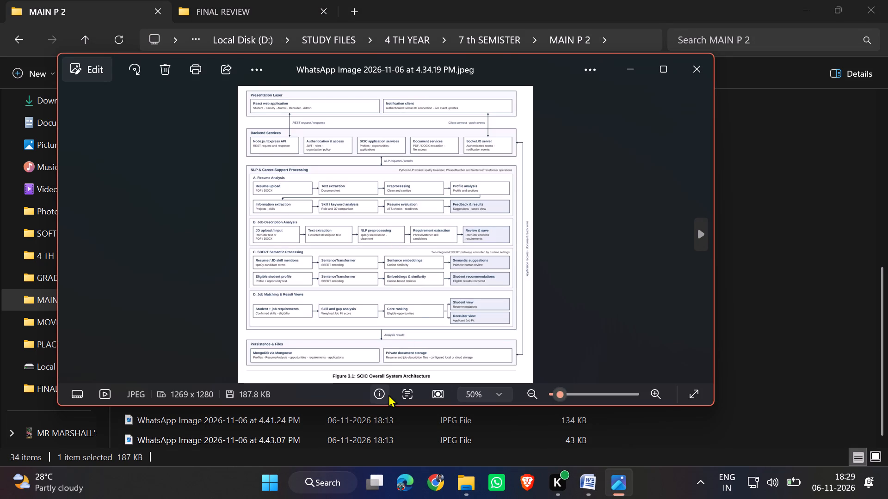
{"action": "left_click", "coordinate": [634, 70]}
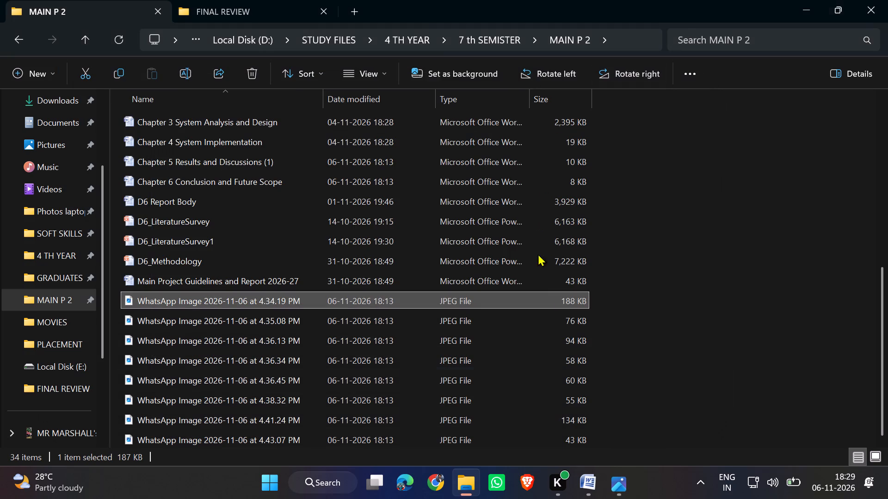
{"action": "left_click", "coordinate": [735, 332]}
{"action": "left_click", "coordinate": [518, 293]}
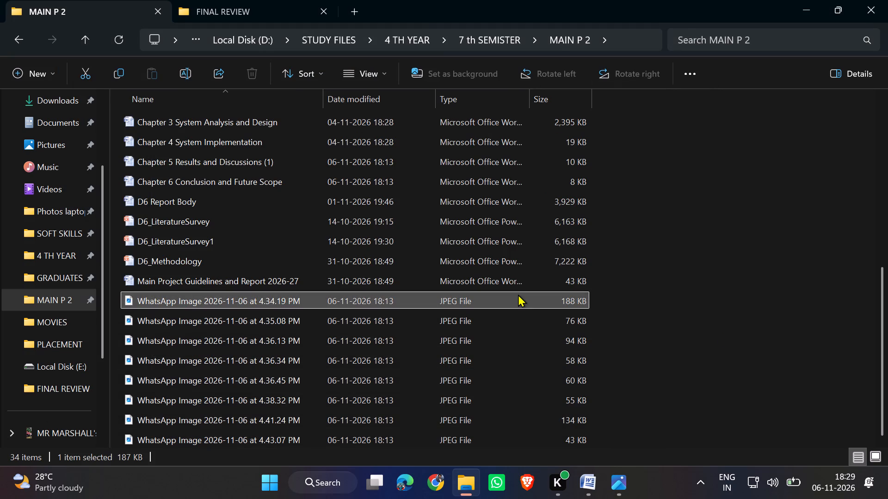
{"action": "key", "text": "ctrl+c"}
Switch back to the D6 DOCUMENTATION BODY document in Word and look back through Chapter 3 for the Figure 3.1 system architecture location.
{"action": "left_click", "coordinate": [587, 488]}
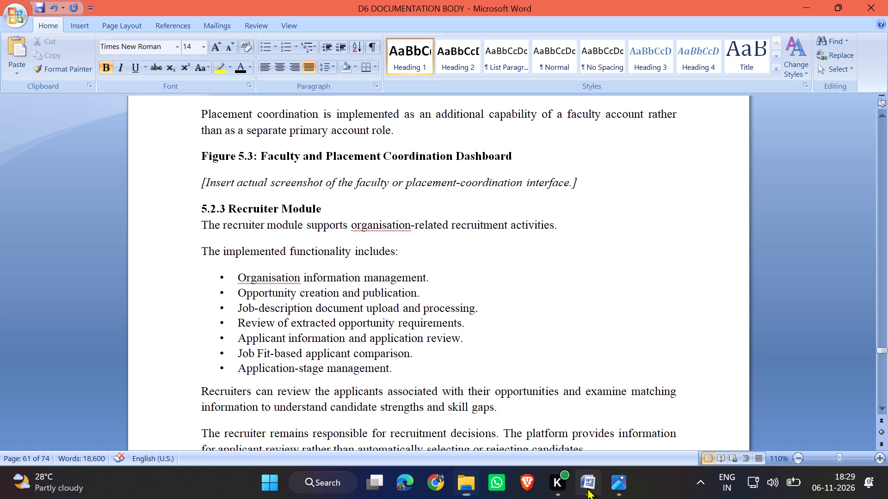
{"action": "scroll", "coordinate": [451, 303], "scroll_direction": "up", "scroll_amount": 6}
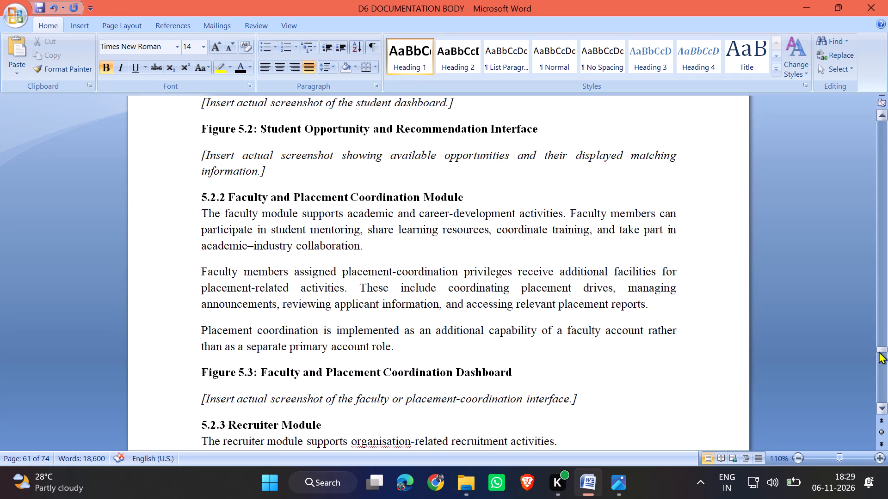
{"action": "left_click_drag", "start_coordinate": [881, 347], "coordinate": [876, 256]}
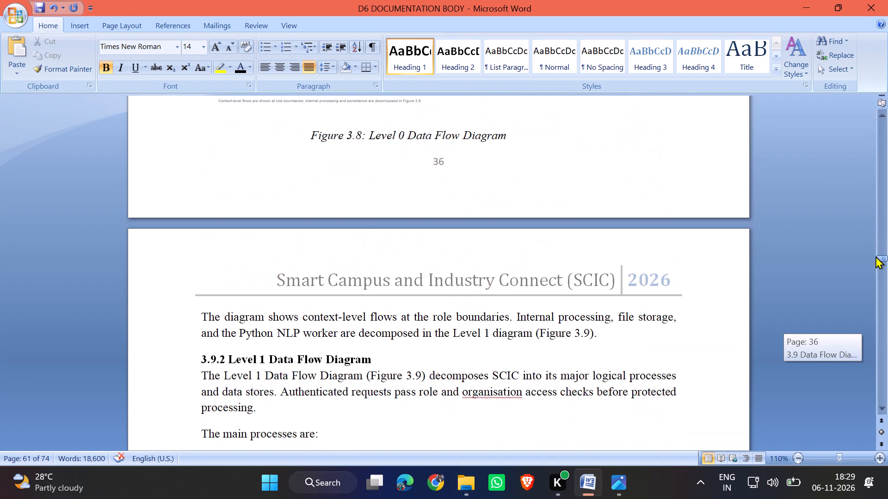
{"action": "left_click_drag", "start_coordinate": [876, 256], "coordinate": [872, 245]}
{"action": "scroll", "coordinate": [556, 311], "scroll_direction": "up", "scroll_amount": 4}
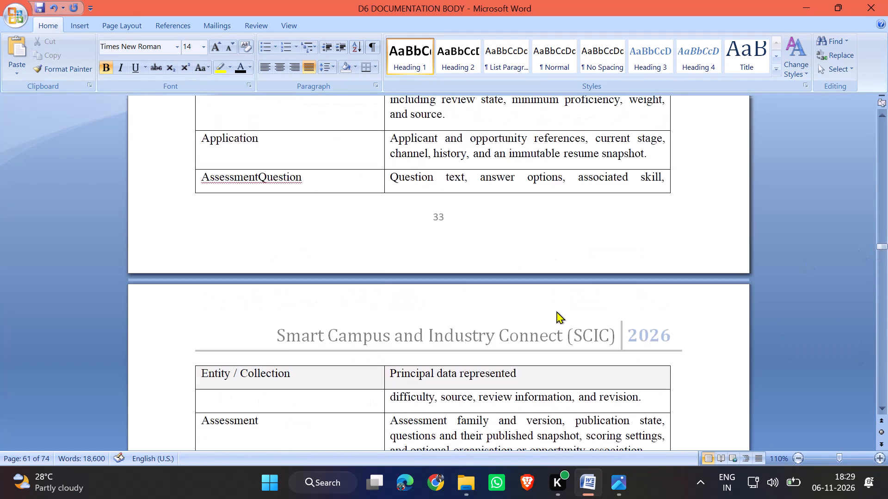
{"action": "scroll", "coordinate": [556, 311], "scroll_direction": "down", "scroll_amount": 20}
{"action": "scroll", "coordinate": [548, 329], "scroll_direction": "up", "scroll_amount": 10}
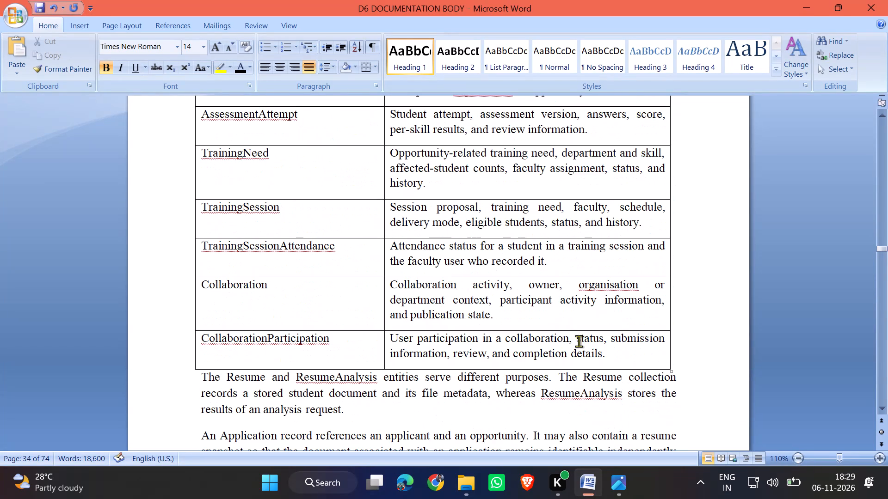
{"action": "left_click_drag", "start_coordinate": [880, 252], "coordinate": [881, 230]}
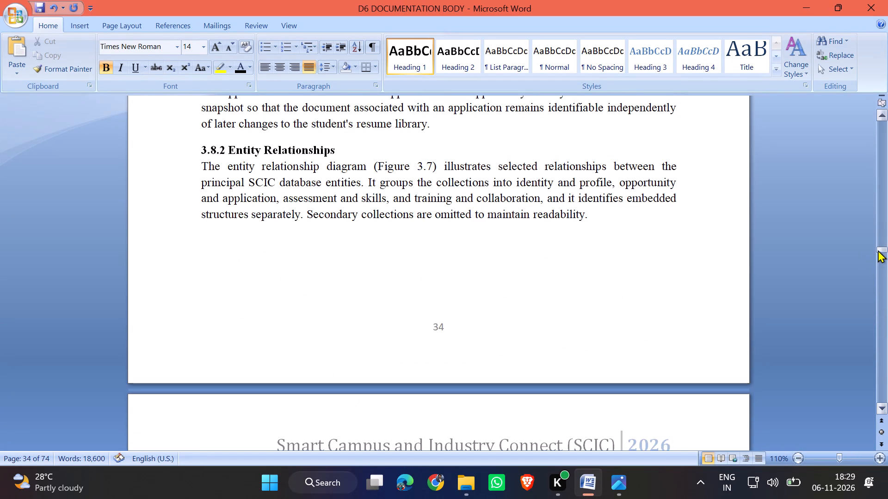
Review Chapter 3 from the user roles and 3.2 Existing System through the requirements, architecture layer descriptions and following diagrams.
{"action": "left_click_drag", "start_coordinate": [878, 245], "coordinate": [878, 207]}
{"action": "left_click_drag", "start_coordinate": [885, 248], "coordinate": [887, 236]}
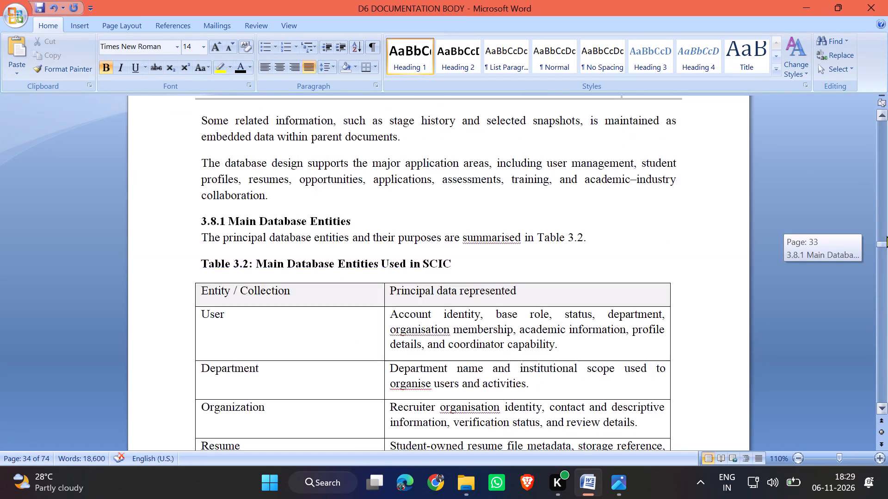
{"action": "left_click_drag", "start_coordinate": [887, 236], "coordinate": [886, 215]}
{"action": "scroll", "coordinate": [603, 256], "scroll_direction": "up", "scroll_amount": 19}
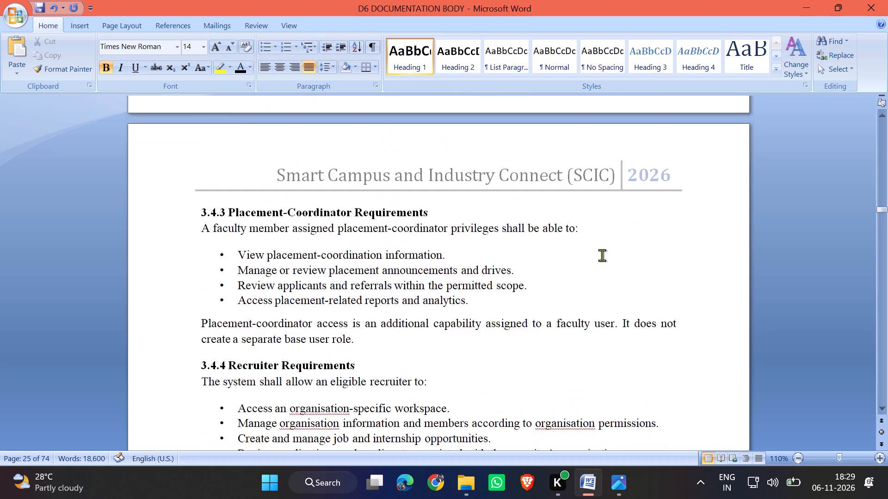
{"action": "scroll", "coordinate": [602, 255], "scroll_direction": "up", "scroll_amount": 20}
{"action": "scroll", "coordinate": [602, 255], "scroll_direction": "up", "scroll_amount": 20}
{"action": "scroll", "coordinate": [602, 255], "scroll_direction": "up", "scroll_amount": 19}
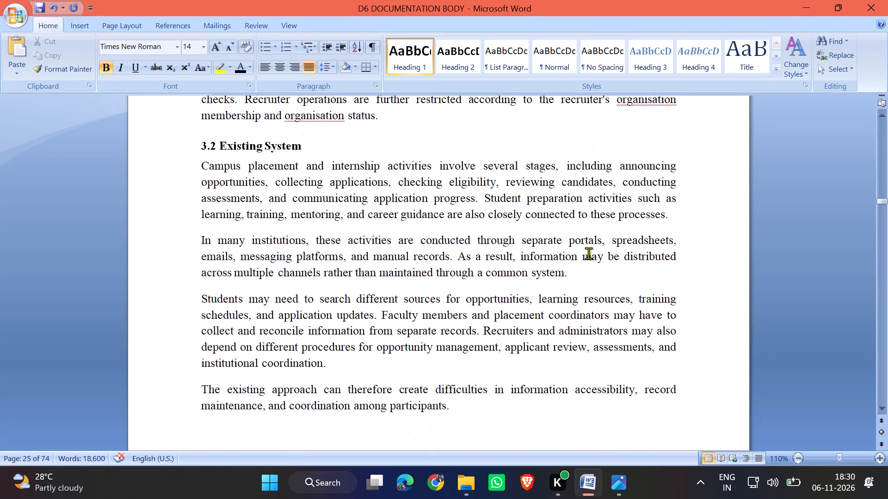
{"action": "scroll", "coordinate": [588, 253], "scroll_direction": "up", "scroll_amount": 17}
{"action": "scroll", "coordinate": [512, 290], "scroll_direction": "up", "scroll_amount": 3}
{"action": "scroll", "coordinate": [515, 292], "scroll_direction": "down", "scroll_amount": 16}
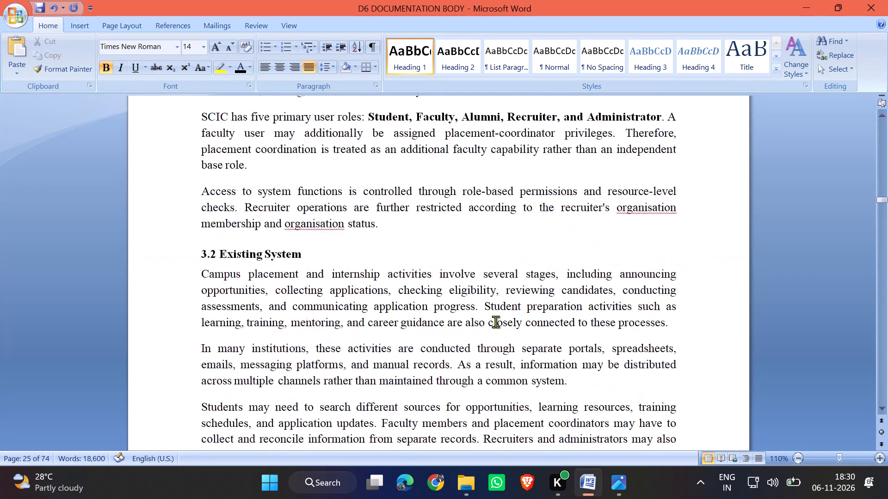
{"action": "scroll", "coordinate": [495, 322], "scroll_direction": "down", "scroll_amount": 20}
{"action": "scroll", "coordinate": [495, 322], "scroll_direction": "down", "scroll_amount": 13}
{"action": "scroll", "coordinate": [478, 271], "scroll_direction": "down", "scroll_amount": 10}
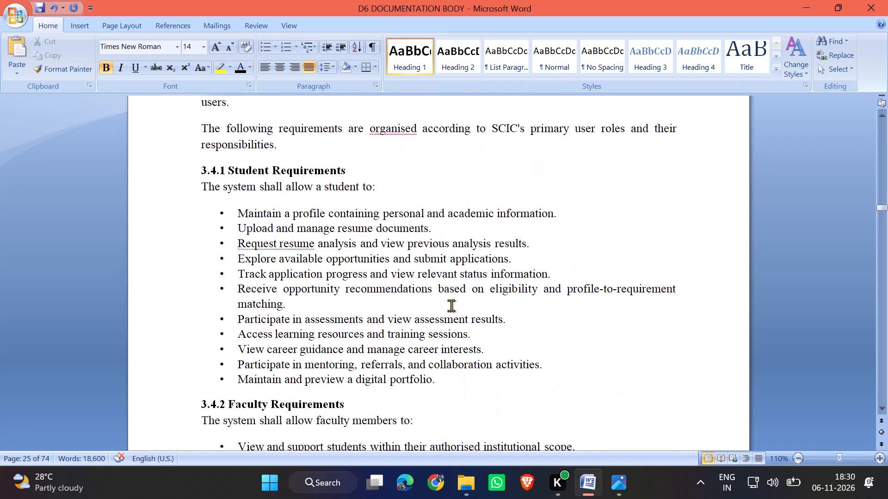
{"action": "scroll", "coordinate": [451, 305], "scroll_direction": "down", "scroll_amount": 20}
{"action": "scroll", "coordinate": [437, 283], "scroll_direction": "down", "scroll_amount": 16}
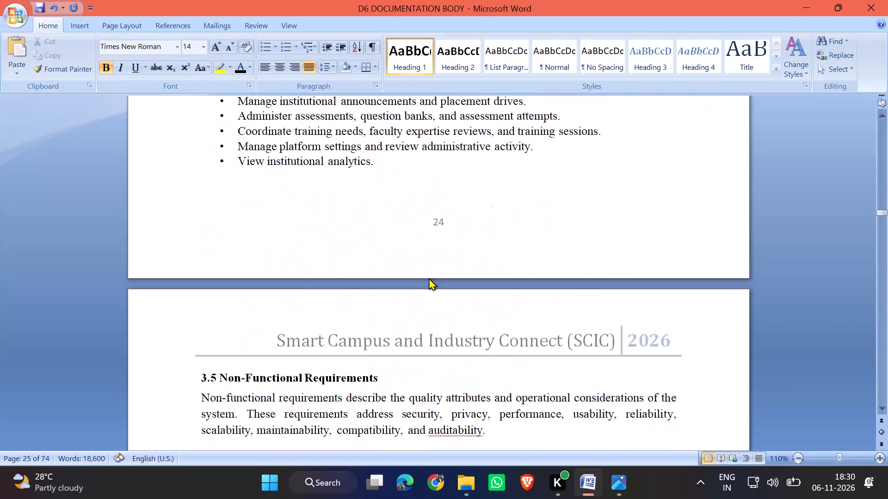
{"action": "scroll", "coordinate": [429, 278], "scroll_direction": "down", "scroll_amount": 10}
{"action": "scroll", "coordinate": [419, 276], "scroll_direction": "down", "scroll_amount": 20}
{"action": "scroll", "coordinate": [419, 276], "scroll_direction": "down", "scroll_amount": 4}
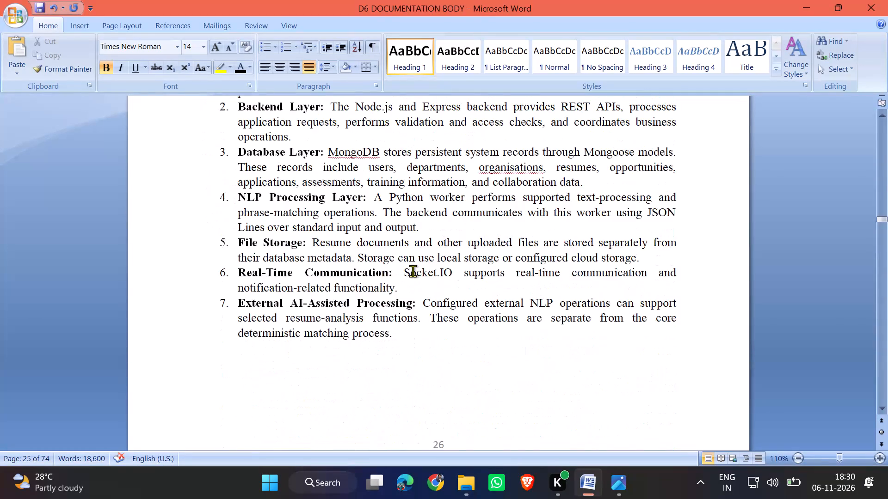
{"action": "scroll", "coordinate": [413, 271], "scroll_direction": "down", "scroll_amount": 20}
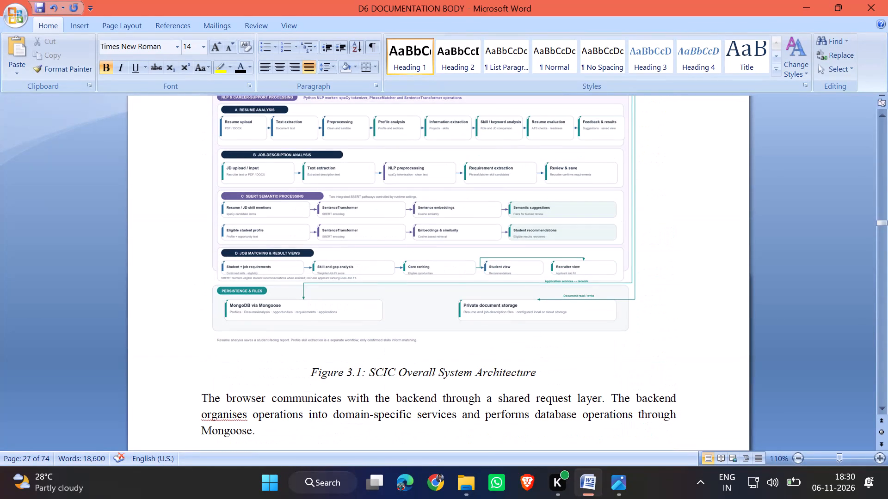
Preview the image file WhatsApp Image 2026-11-06 at 4.34.19 PM and paste it into the Word report at Figure 3.1.
{"action": "left_click", "coordinate": [438, 239]}
{"action": "scroll", "coordinate": [452, 265], "scroll_direction": "up", "scroll_amount": 3}
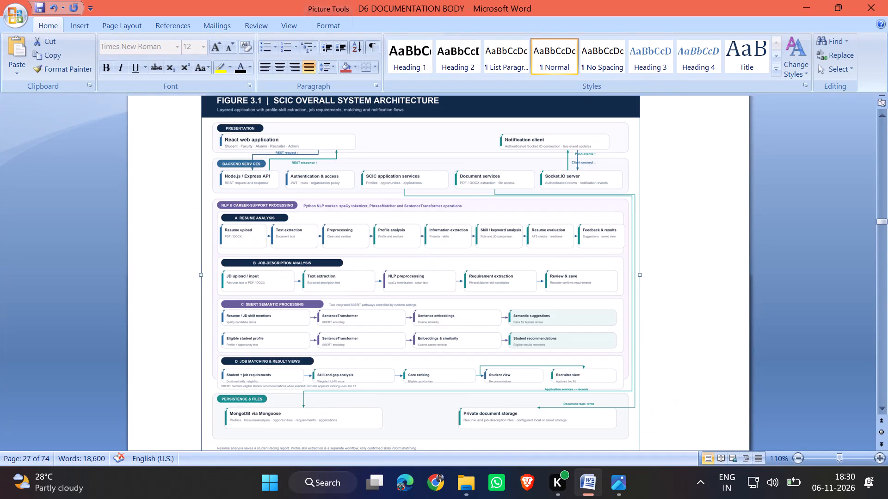
{"action": "left_click", "coordinate": [464, 478]}
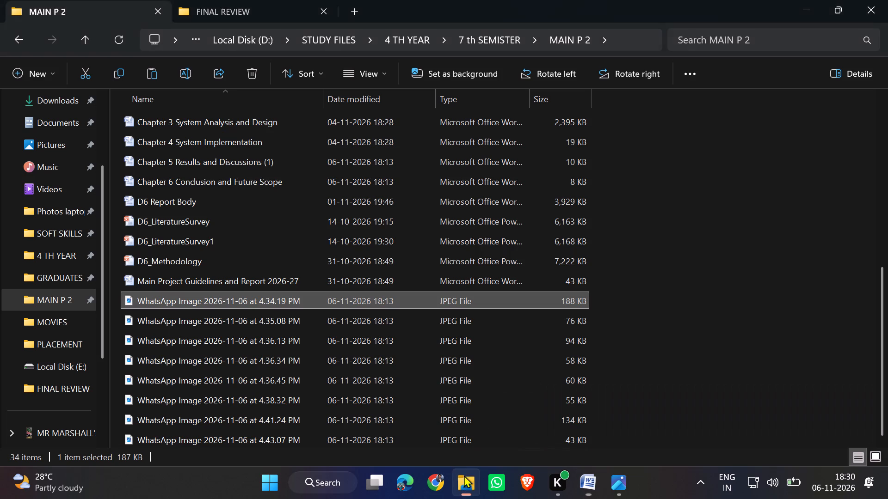
{"action": "double_click", "coordinate": [324, 300]}
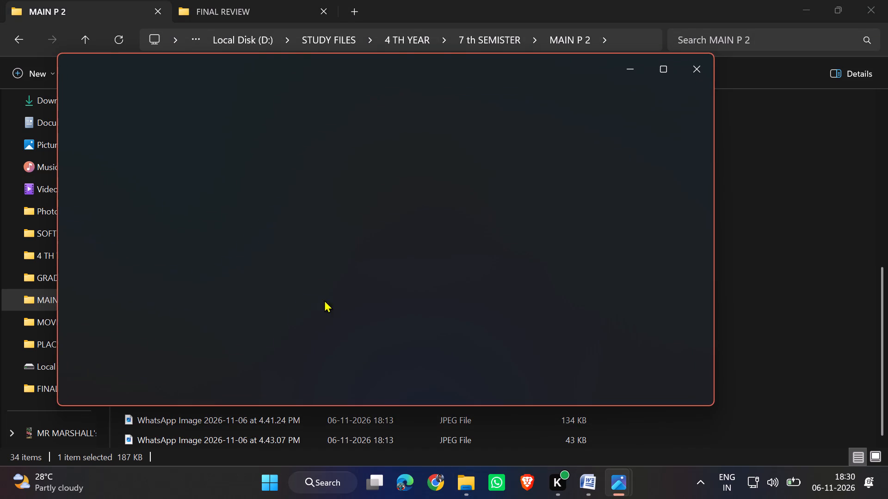
{"action": "scroll", "coordinate": [460, 251], "scroll_direction": "up", "scroll_amount": 3}
{"action": "scroll", "coordinate": [559, 174], "scroll_direction": "down", "scroll_amount": 10}
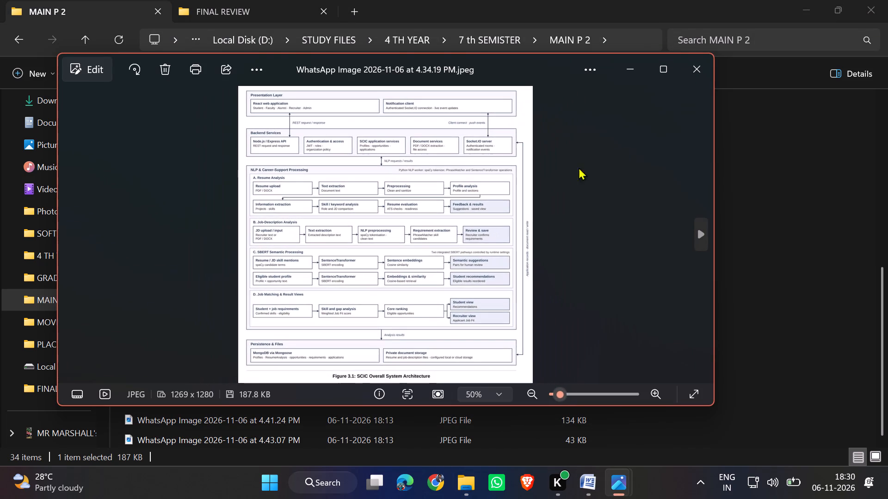
{"action": "left_click", "coordinate": [694, 70]}
{"action": "left_click", "coordinate": [720, 274]}
{"action": "left_click", "coordinate": [448, 297]}
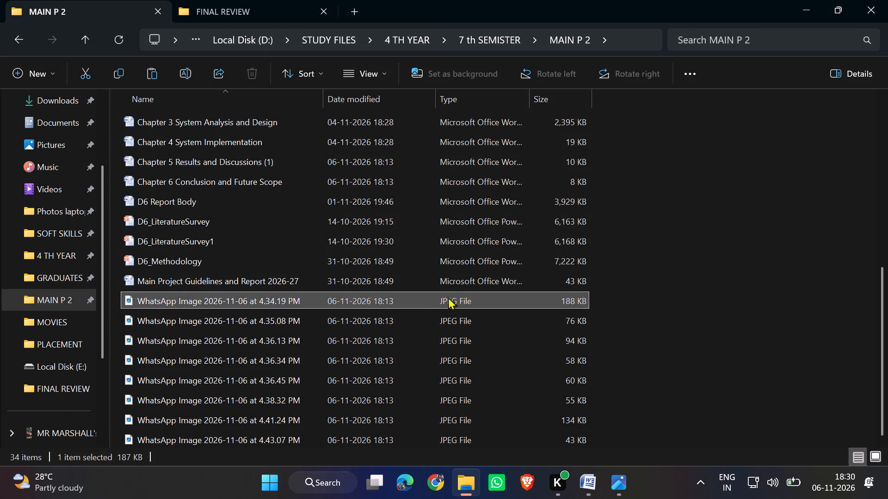
{"action": "key", "text": "ctrl+c"}
{"action": "left_click", "coordinate": [590, 481]}
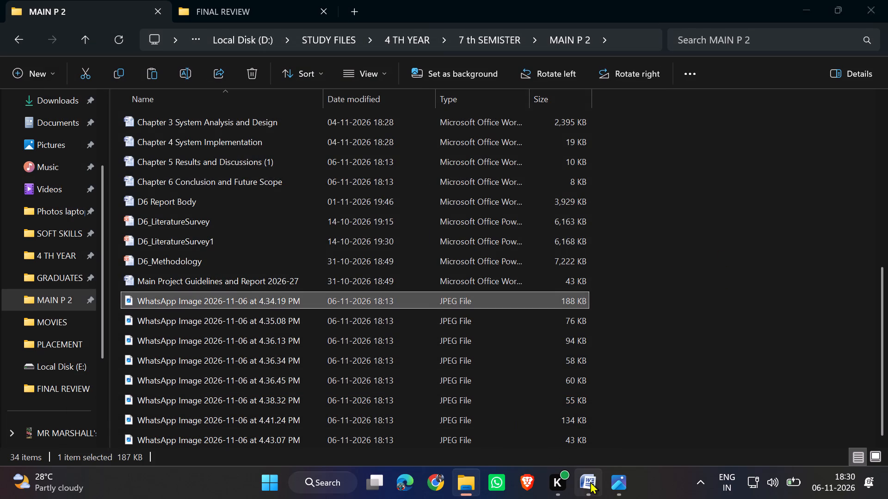
{"action": "left_click", "coordinate": [364, 230]}
{"action": "key", "text": "ctrl+v"}
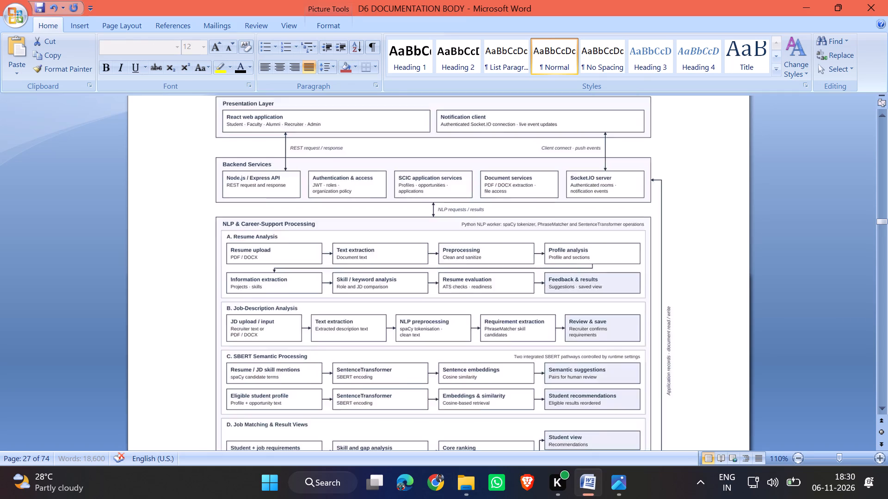
Delete the old coloured SCIC Overall System Architecture diagram, check the Figure 3.1 pages and save the document.
{"action": "left_click", "coordinate": [511, 178]}
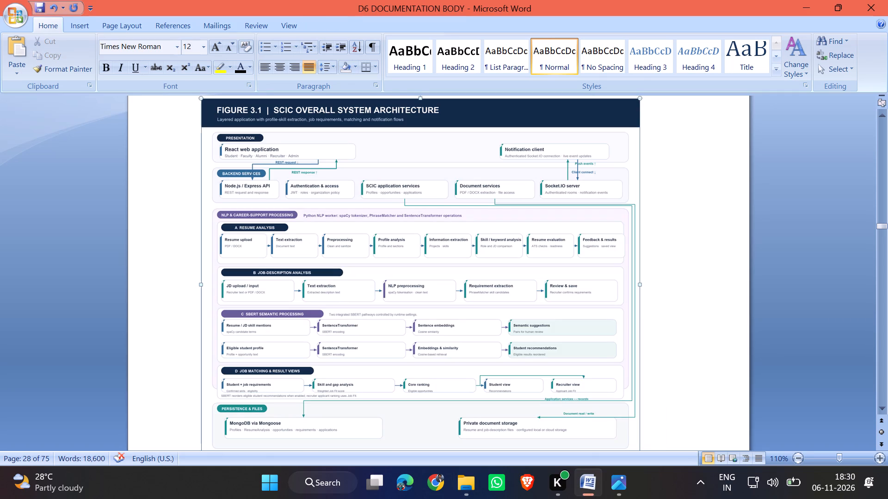
{"action": "key", "text": "Delete"}
{"action": "scroll", "coordinate": [495, 266], "scroll_direction": "down", "scroll_amount": 7}
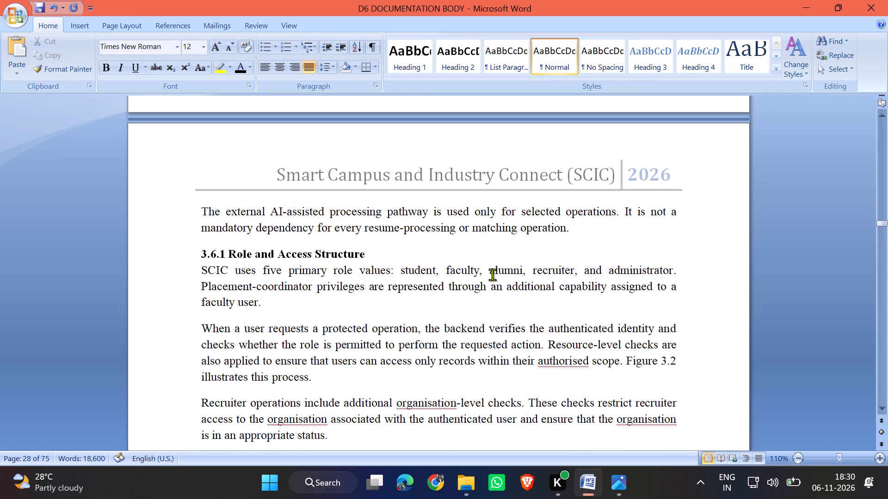
{"action": "scroll", "coordinate": [492, 274], "scroll_direction": "up", "scroll_amount": 19}
{"action": "scroll", "coordinate": [447, 273], "scroll_direction": "up", "scroll_amount": 5}
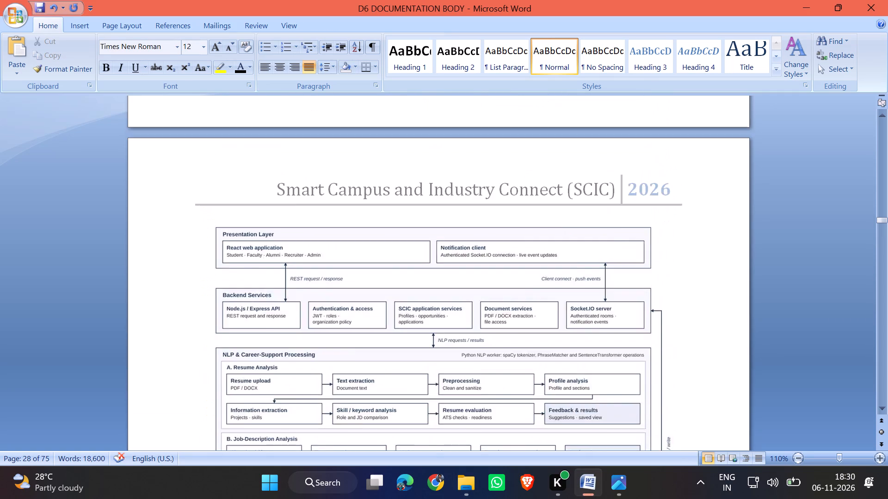
{"action": "scroll", "coordinate": [531, 300], "scroll_direction": "up", "scroll_amount": 6}
{"action": "scroll", "coordinate": [507, 291], "scroll_direction": "down", "scroll_amount": 20}
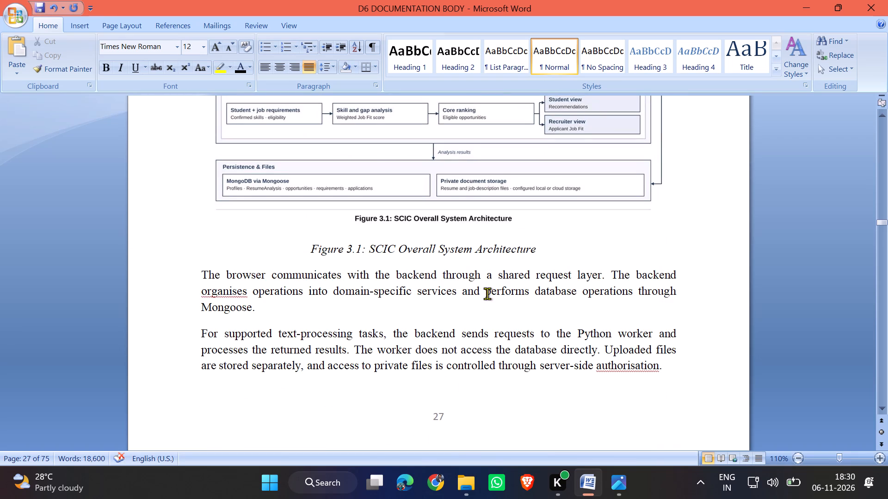
{"action": "key", "text": "ctrl+s"}
Preview and copy WhatsApp Image 2026-11-06 at 4.35.08 PM from the MAIN P 2 folder, and return to Figure 3.2 in Word.
{"action": "left_click", "coordinate": [471, 497]}
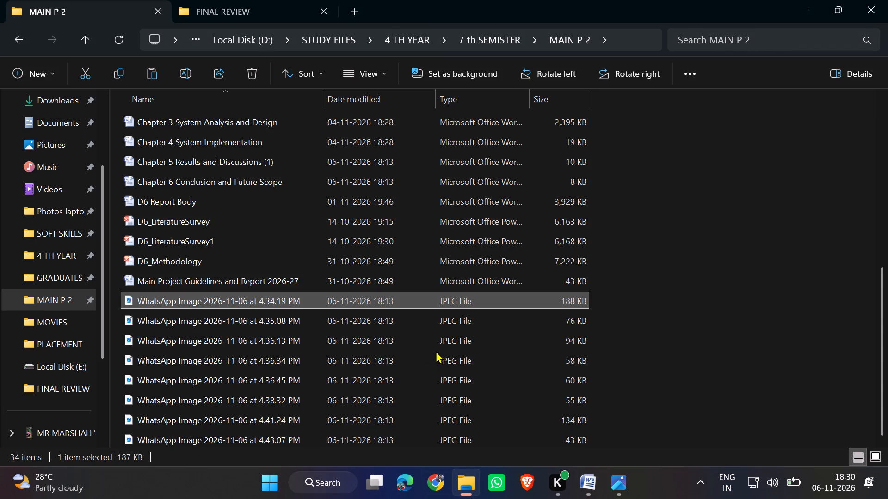
{"action": "double_click", "coordinate": [382, 324]}
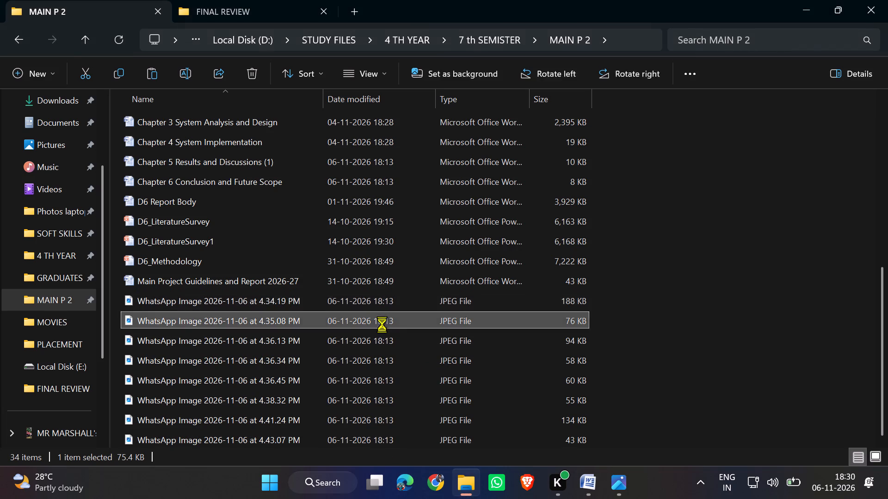
{"action": "left_click", "coordinate": [705, 68]}
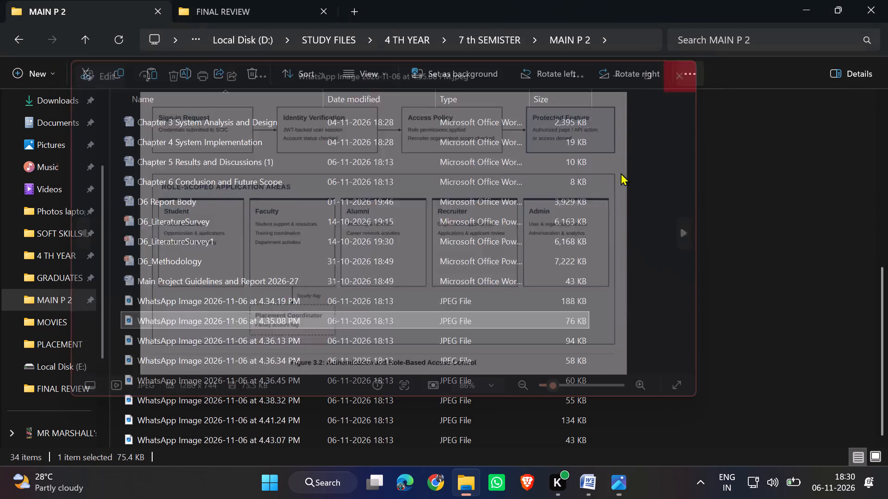
{"action": "left_click", "coordinate": [671, 331]}
{"action": "left_click", "coordinate": [565, 310]}
{"action": "left_click", "coordinate": [566, 328]}
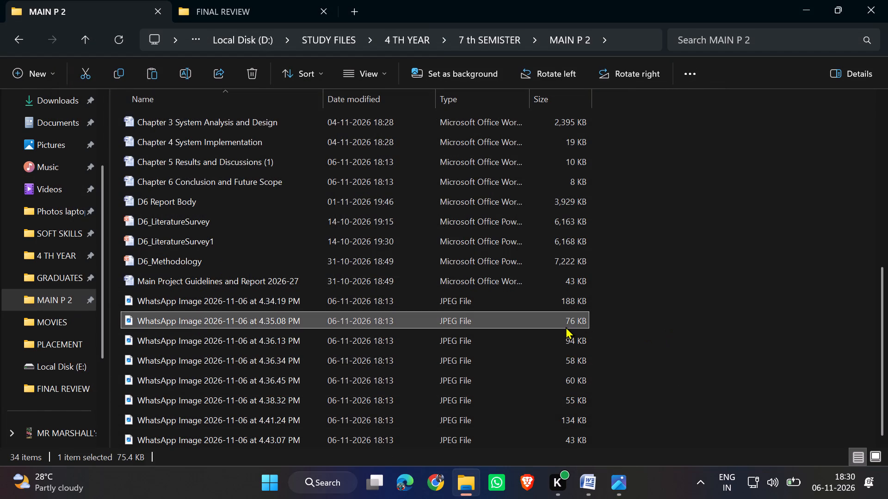
{"action": "left_click", "coordinate": [566, 325]}
{"action": "key", "text": "ctrl+c"}
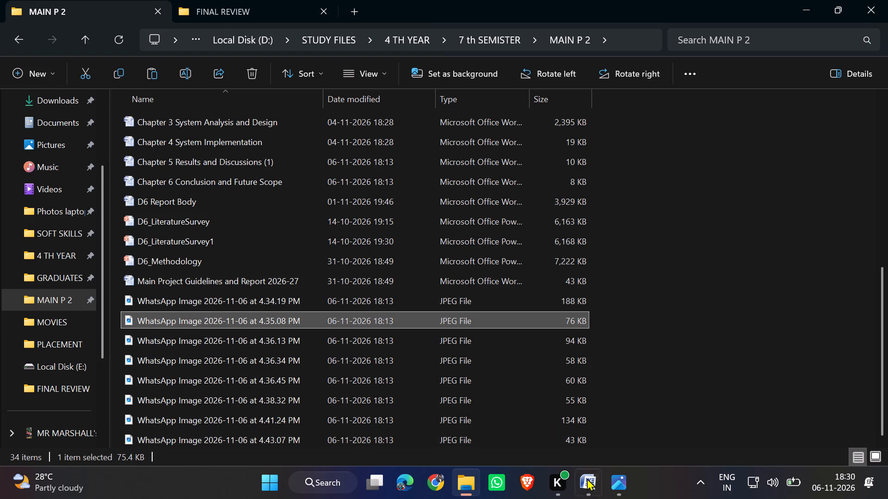
{"action": "left_click", "coordinate": [587, 478]}
{"action": "scroll", "coordinate": [543, 352], "scroll_direction": "down", "scroll_amount": 20}
{"action": "scroll", "coordinate": [543, 352], "scroll_direction": "down", "scroll_amount": 2}
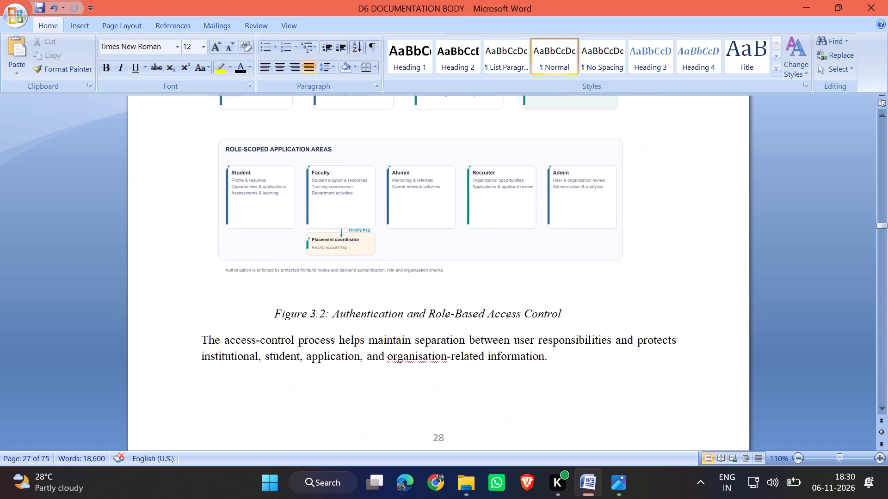
Replace the Figure 3.2 Authentication and Role-Based Access Control diagram with the copied new version, deleting the old picture.
{"action": "left_click", "coordinate": [435, 207]}
{"action": "key", "text": "ctrl+v"}
{"action": "scroll", "coordinate": [440, 286], "scroll_direction": "up", "scroll_amount": 3}
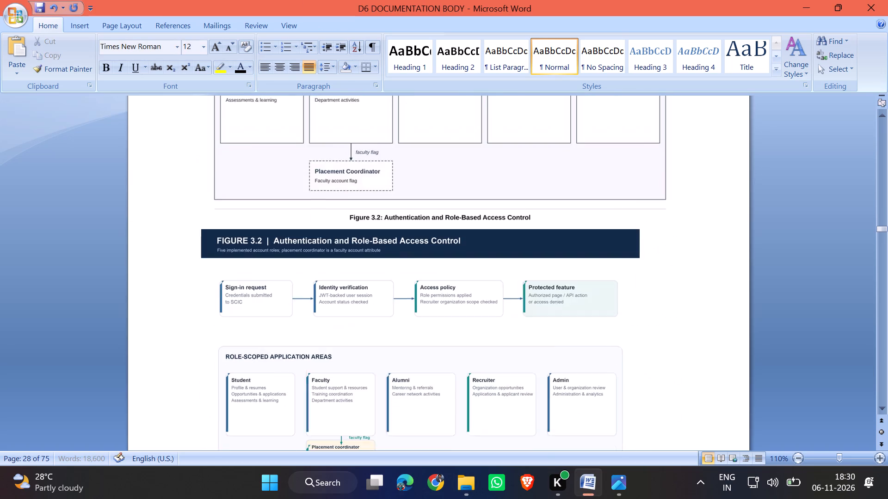
{"action": "scroll", "coordinate": [440, 286], "scroll_direction": "up", "scroll_amount": 2}
{"action": "scroll", "coordinate": [440, 286], "scroll_direction": "down", "scroll_amount": 3}
{"action": "left_click", "coordinate": [439, 290]}
{"action": "key", "text": "Delete"}
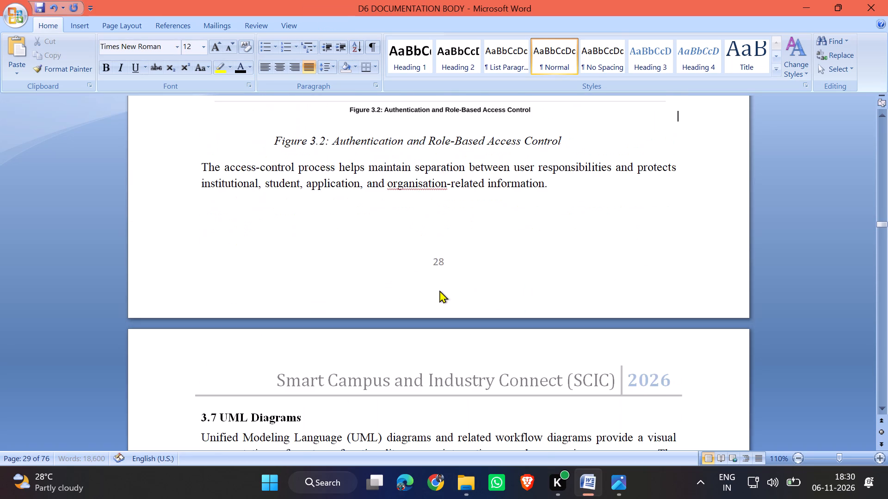
Examine the layout following Figure 3.2 through the Figure 3.3 UML Use Case Diagram in section 3.7.
{"action": "scroll", "coordinate": [439, 290], "scroll_direction": "up", "scroll_amount": 3}
{"action": "scroll", "coordinate": [417, 268], "scroll_direction": "down", "scroll_amount": 19}
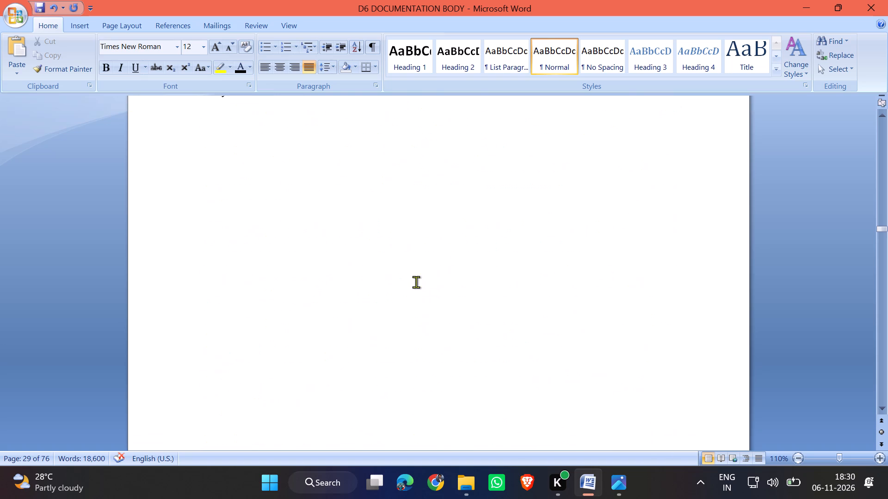
{"action": "scroll", "coordinate": [416, 282], "scroll_direction": "down", "scroll_amount": 7}
{"action": "scroll", "coordinate": [416, 282], "scroll_direction": "down", "scroll_amount": 14}
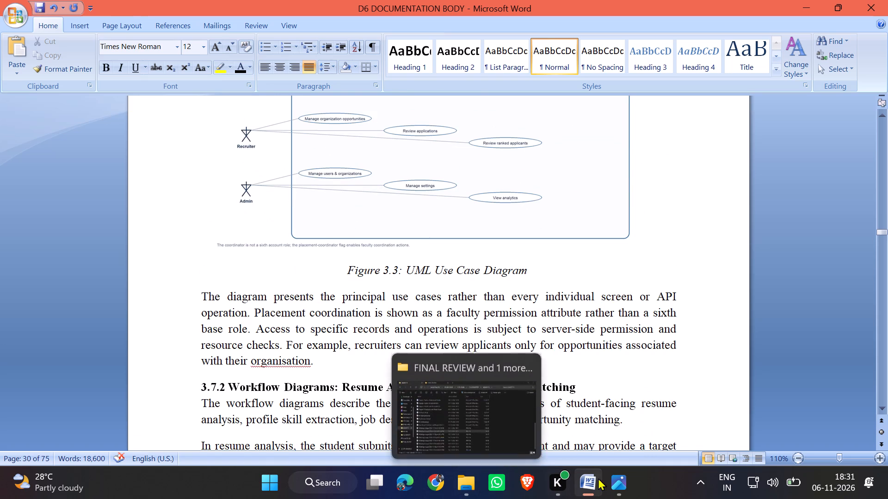
{"action": "left_click", "coordinate": [684, 374]}
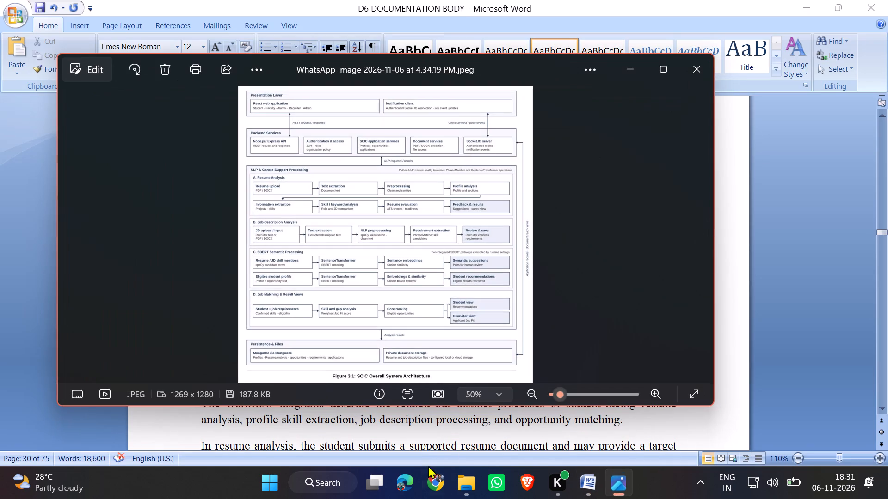
Preview the new UML Use Case Diagram in the MAIN P 2 folder and copy its file, WhatsApp Image 2026-11-06 at 4.36.13 PM.
{"action": "left_click", "coordinate": [708, 69]}
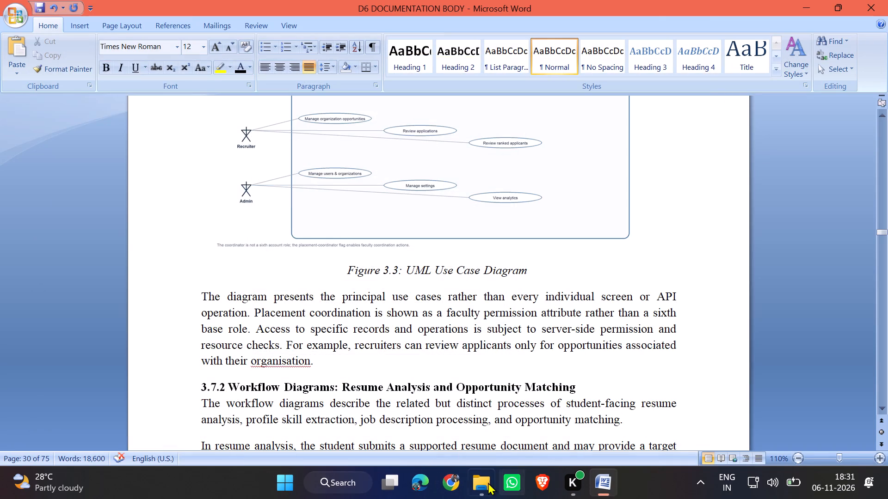
{"action": "left_click", "coordinate": [484, 483]}
{"action": "double_click", "coordinate": [385, 337]}
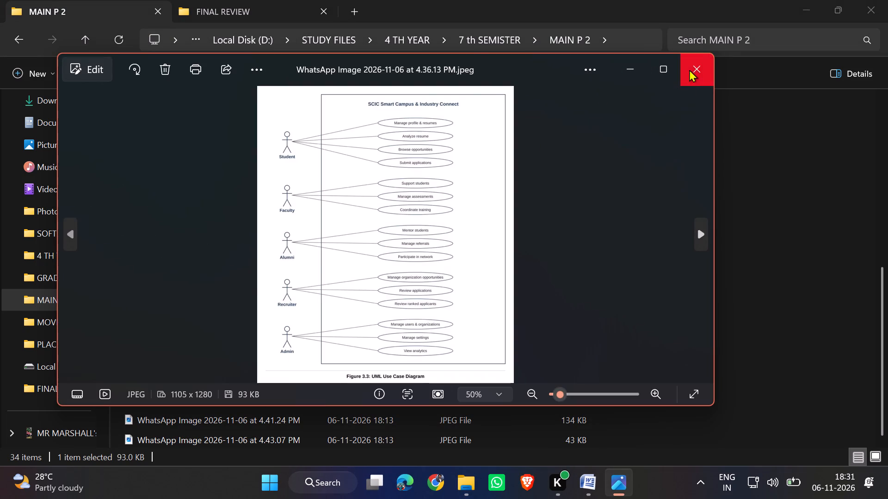
{"action": "left_click", "coordinate": [689, 69]}
{"action": "left_click", "coordinate": [697, 237]}
{"action": "left_click", "coordinate": [565, 339]}
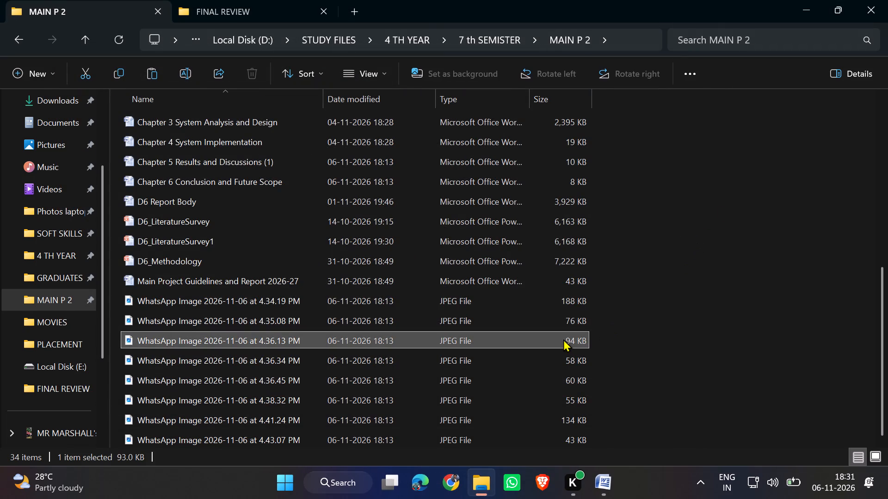
{"action": "key", "text": "ctrl+c"}
{"action": "key", "text": "alt+Tab"}
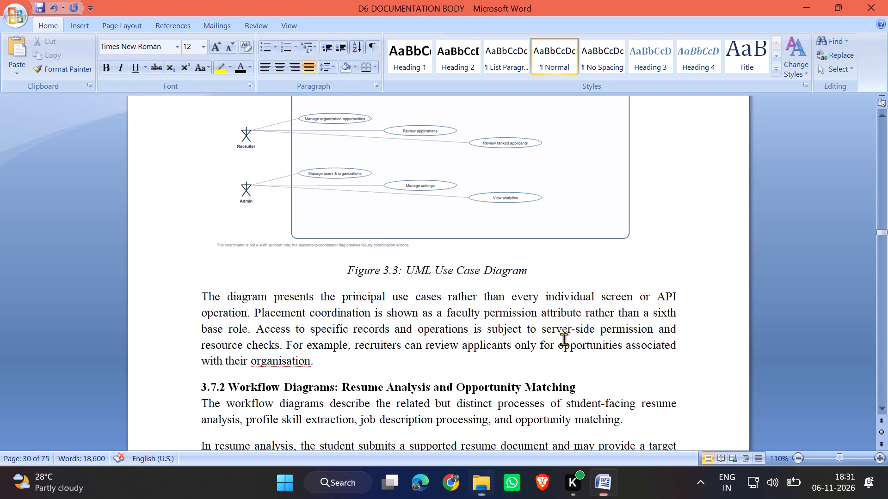
Replace the Figure 3.3 UML Use Case Diagram with the copied image, deleting the old picture, and check the new diagram's placement.
{"action": "scroll", "coordinate": [490, 279], "scroll_direction": "up", "scroll_amount": 5}
{"action": "left_click", "coordinate": [483, 270]}
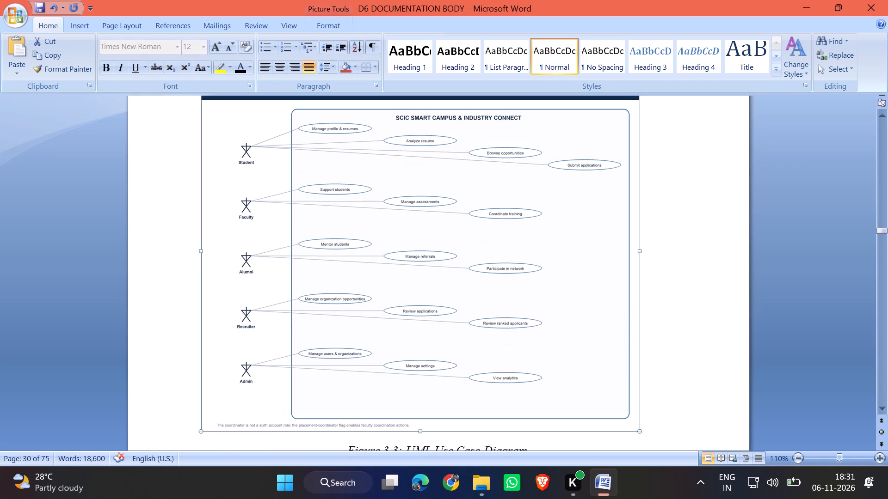
{"action": "key", "text": "ctrl+v"}
{"action": "scroll", "coordinate": [468, 306], "scroll_direction": "down", "scroll_amount": 2}
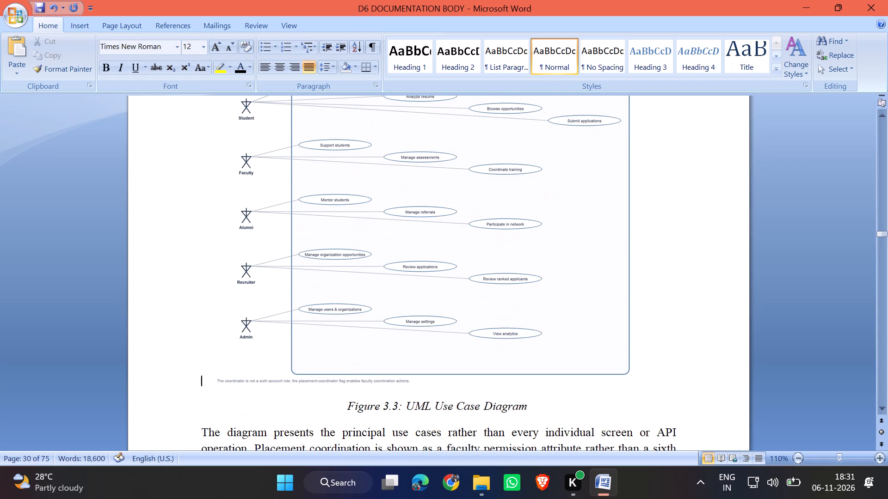
{"action": "left_click", "coordinate": [466, 310]}
{"action": "key", "text": "Delete"}
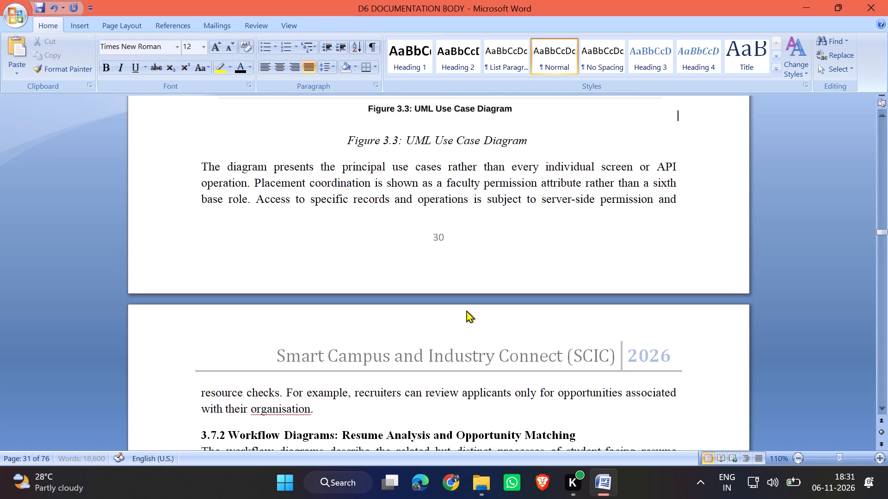
{"action": "scroll", "coordinate": [466, 310], "scroll_direction": "up", "scroll_amount": 15}
{"action": "scroll", "coordinate": [466, 310], "scroll_direction": "up", "scroll_amount": 15}
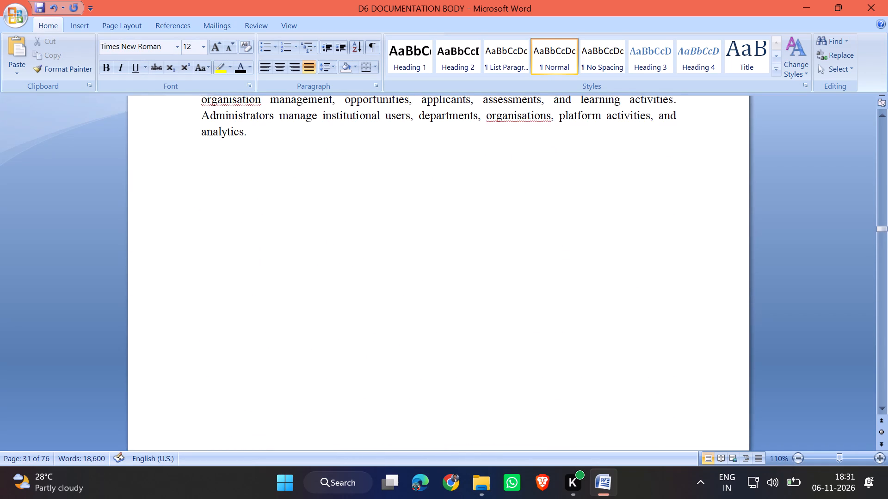
{"action": "scroll", "coordinate": [466, 310], "scroll_direction": "up", "scroll_amount": 6}
{"action": "scroll", "coordinate": [466, 310], "scroll_direction": "down", "scroll_amount": 3}
{"action": "scroll", "coordinate": [464, 317], "scroll_direction": "down", "scroll_amount": 20}
{"action": "scroll", "coordinate": [464, 317], "scroll_direction": "down", "scroll_amount": 7}
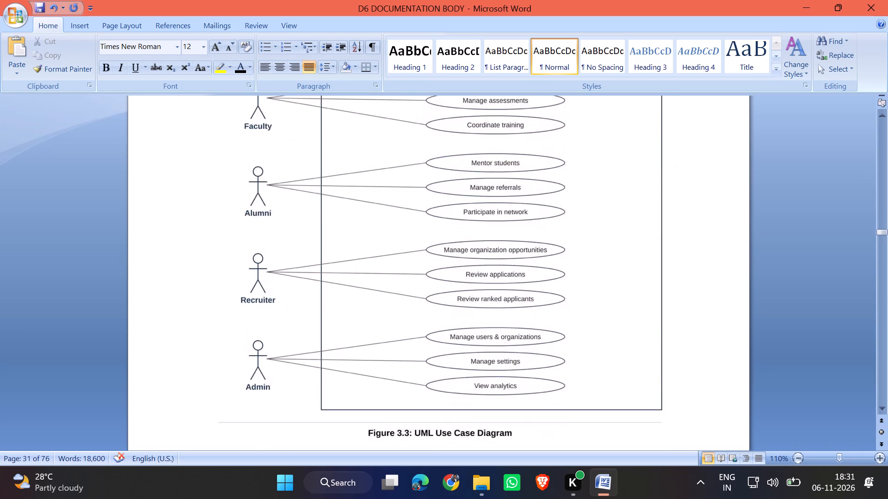
Preview the new Resume Processing and Resume Analysis Workflow image and copy its file, WhatsApp Image 2026-11-06 at 4.36.34 PM, for Figure 3.4.
{"action": "scroll", "coordinate": [421, 323], "scroll_direction": "down", "scroll_amount": 4}
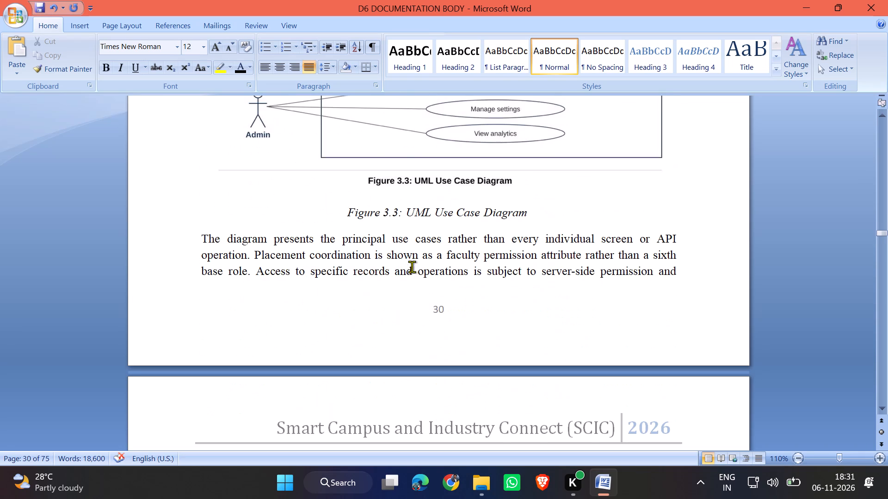
{"action": "scroll", "coordinate": [412, 267], "scroll_direction": "down", "scroll_amount": 19}
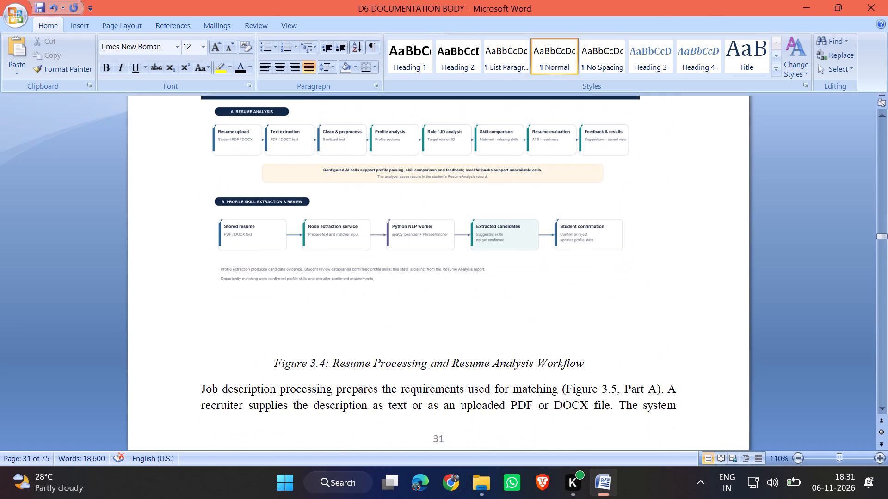
{"action": "key", "text": "alt+Tab"}
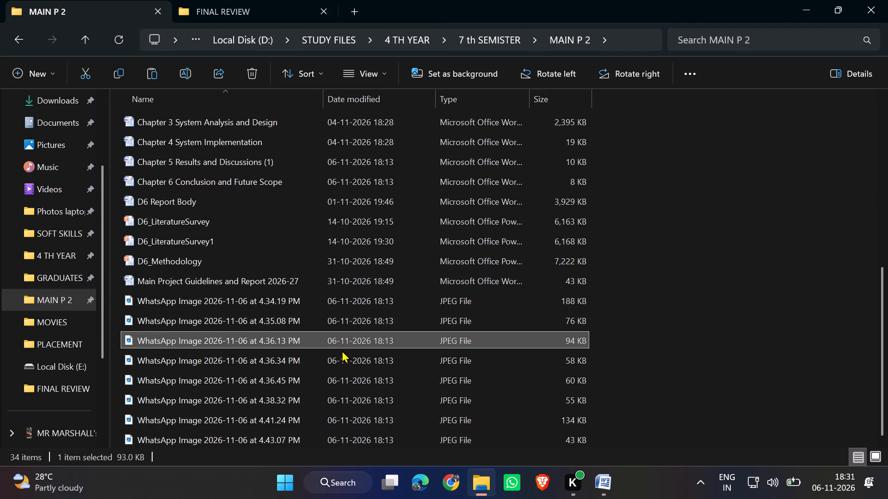
{"action": "double_click", "coordinate": [345, 358]}
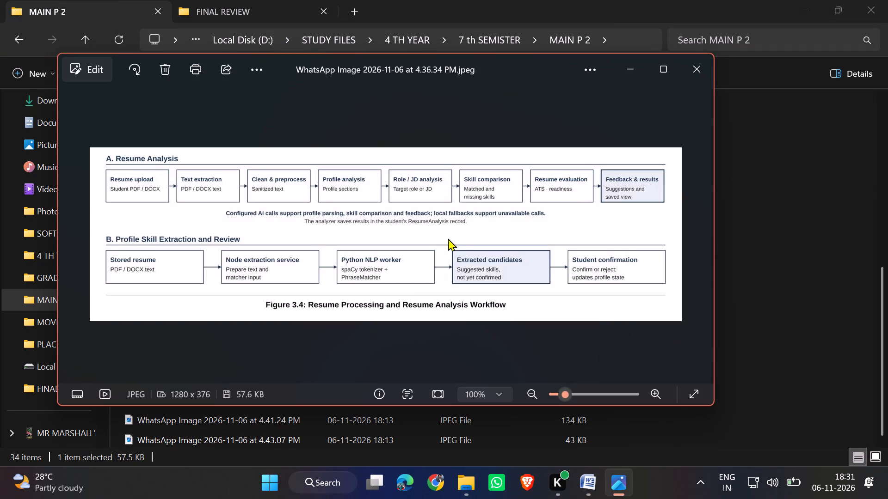
{"action": "left_click", "coordinate": [681, 70]}
{"action": "left_click", "coordinate": [750, 353]}
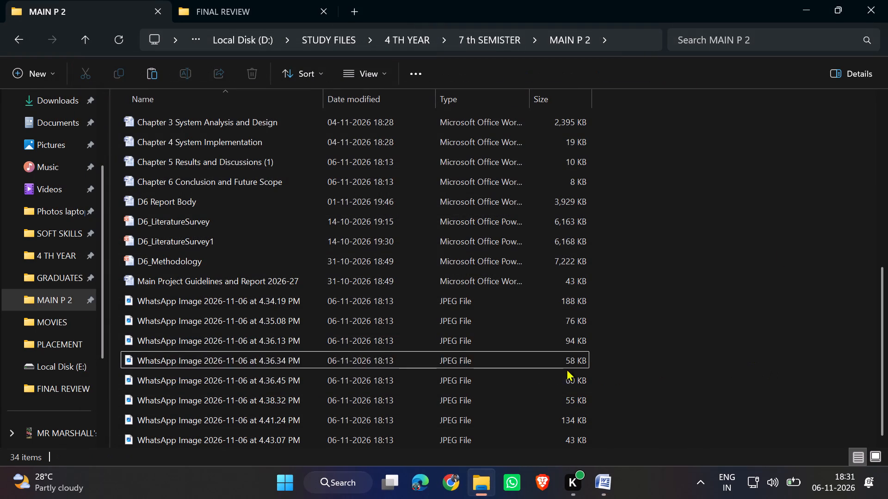
{"action": "left_click", "coordinate": [541, 355]}
{"action": "key", "text": "ctrl+c"}
{"action": "key", "text": "alt+Tab"}
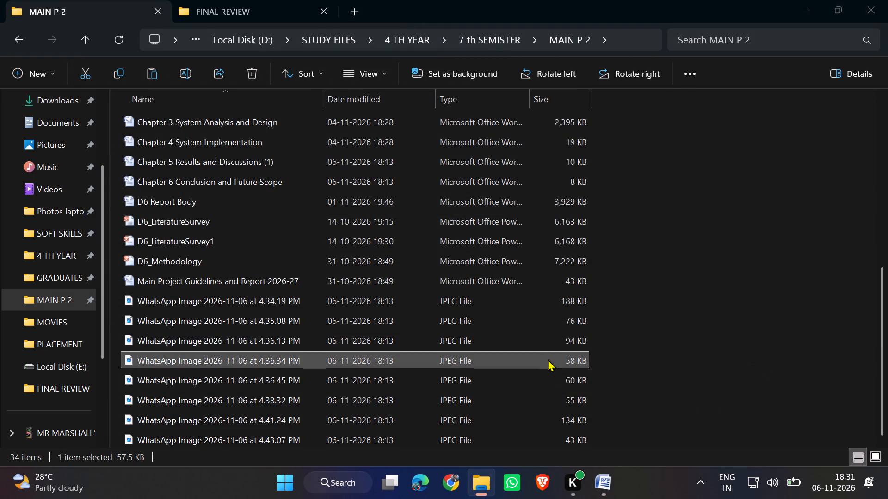
Replace the Figure 3.4 Resume Processing and Resume Analysis Workflow diagram with the copied image, deleting the old picture.
{"action": "left_click", "coordinate": [407, 226]}
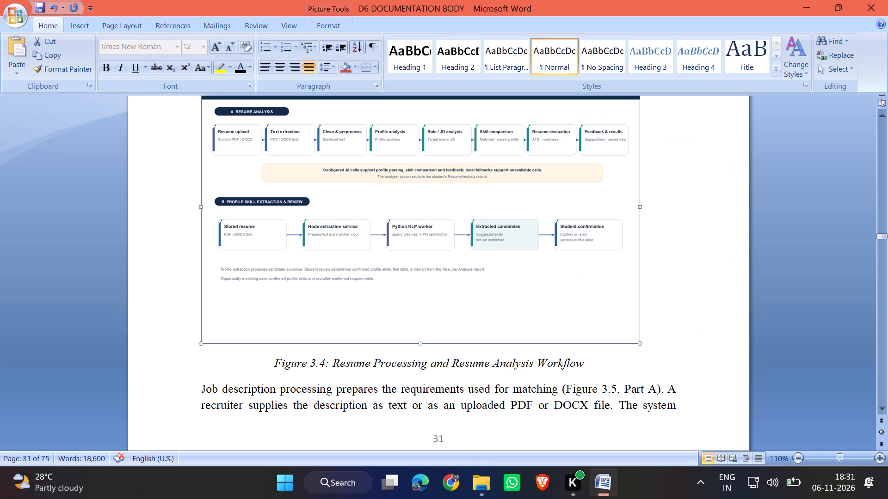
{"action": "key", "text": "ctrl+v"}
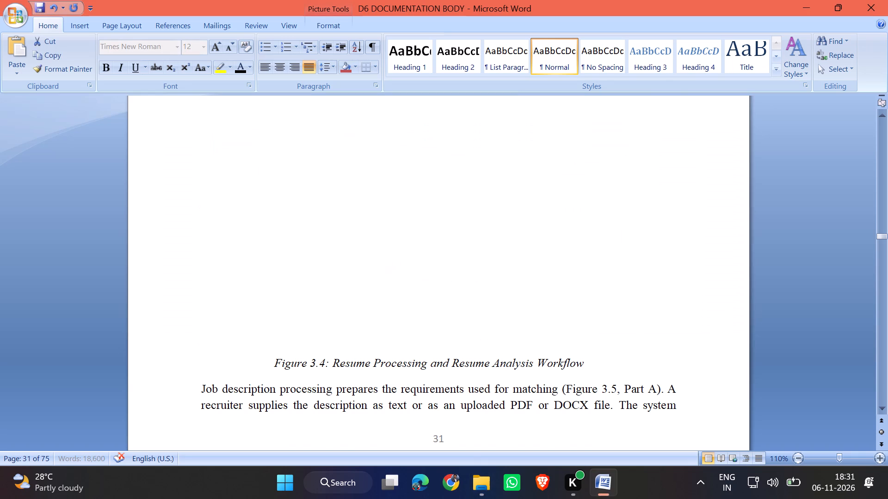
{"action": "left_click", "coordinate": [416, 242]}
{"action": "key", "text": "Delete"}
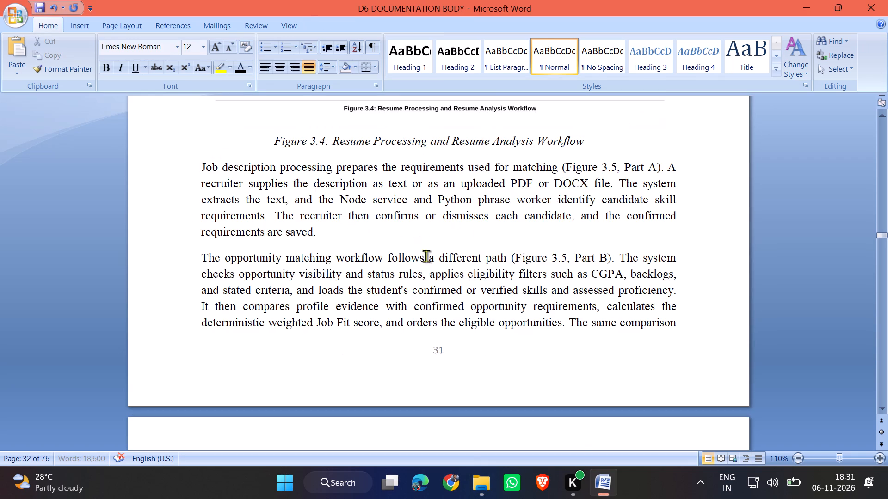
{"action": "scroll", "coordinate": [440, 283], "scroll_direction": "up", "scroll_amount": 5}
Preview the new Job Description Processing and Skill Matching image and copy its file, WhatsApp Image 2026-11-06 at 4.36.45 PM, for Figure 3.5.
{"action": "scroll", "coordinate": [440, 292], "scroll_direction": "down", "scroll_amount": 16}
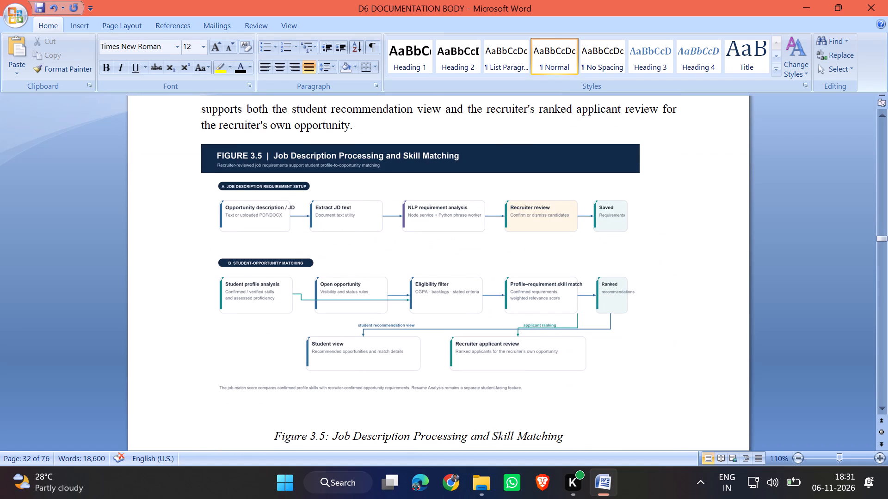
{"action": "key", "text": "alt+Tab"}
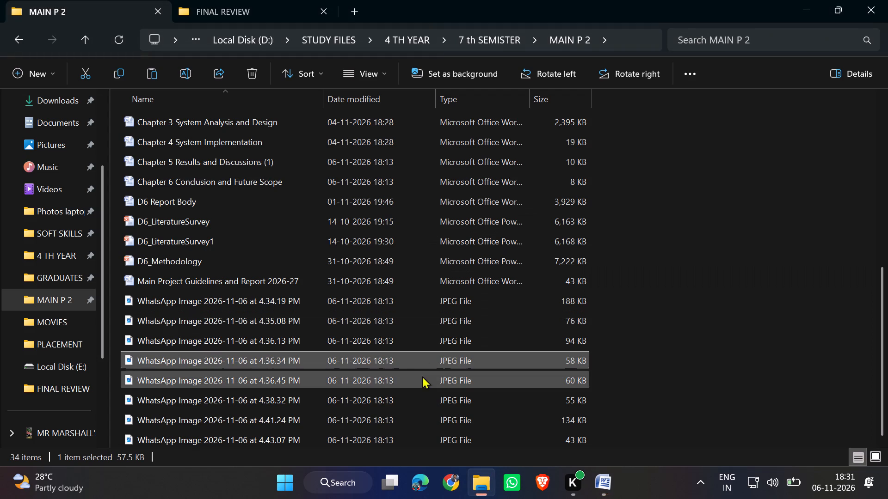
{"action": "double_click", "coordinate": [307, 374]}
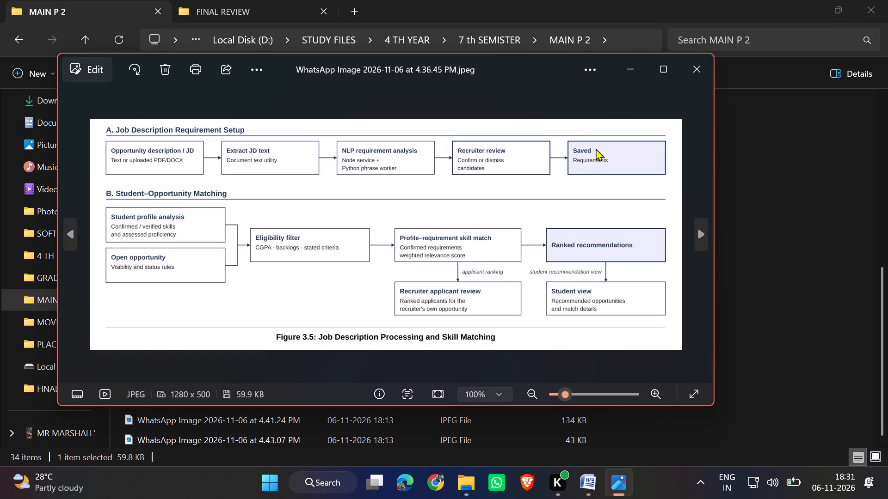
{"action": "left_click", "coordinate": [692, 70]}
{"action": "left_click", "coordinate": [688, 356]}
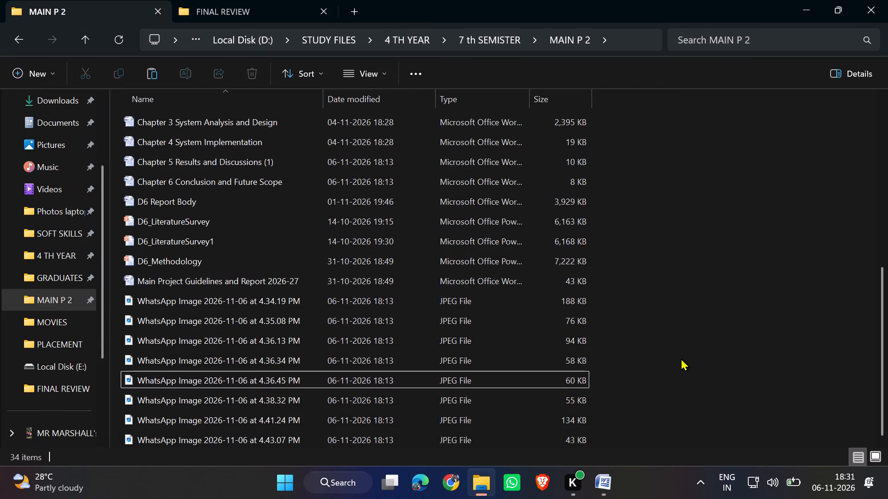
{"action": "left_click", "coordinate": [544, 377]}
{"action": "key", "text": "ctrl+c"}
{"action": "key", "text": "alt+Tab"}
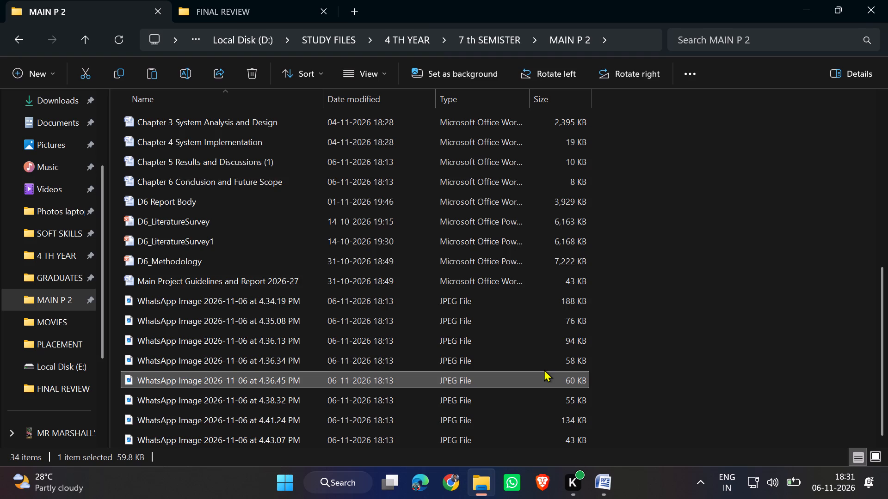
Replace the Figure 3.5 Job Description Processing and Skill Matching diagram with the copied image, deleting the old picture.
{"action": "scroll", "coordinate": [512, 349], "scroll_direction": "down", "scroll_amount": 4}
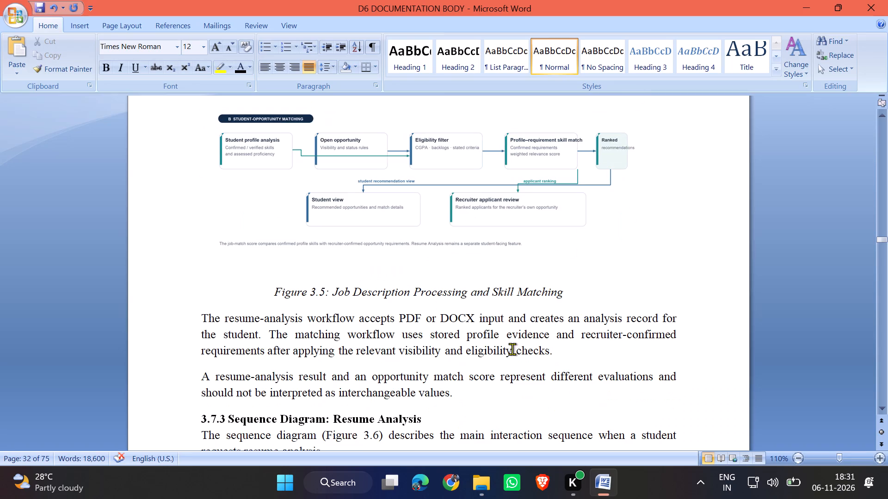
{"action": "scroll", "coordinate": [512, 349], "scroll_direction": "up", "scroll_amount": 4}
{"action": "left_click", "coordinate": [445, 310]}
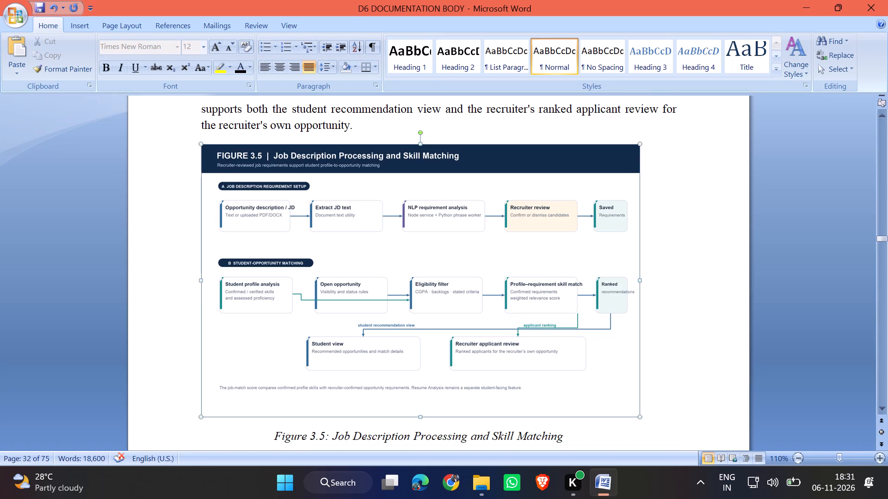
{"action": "key", "text": "ctrl+v"}
{"action": "left_click", "coordinate": [445, 310]}
{"action": "key", "text": "Delete"}
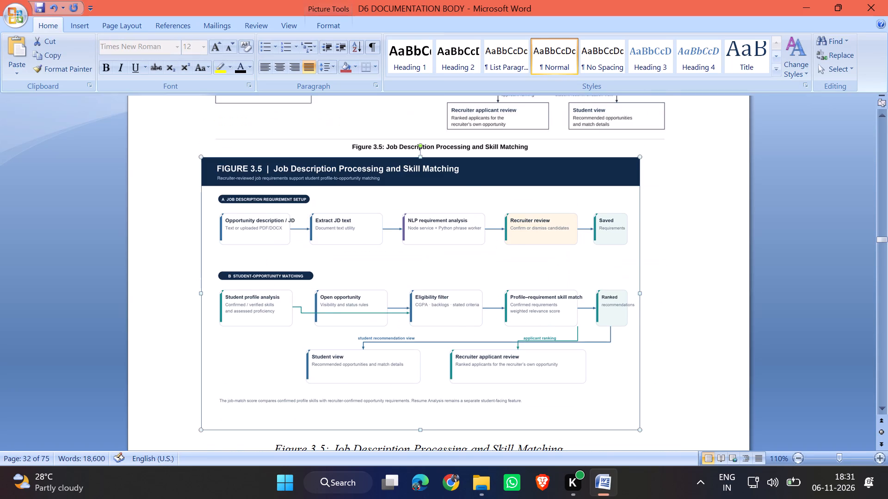
{"action": "scroll", "coordinate": [445, 310], "scroll_direction": "up", "scroll_amount": 7}
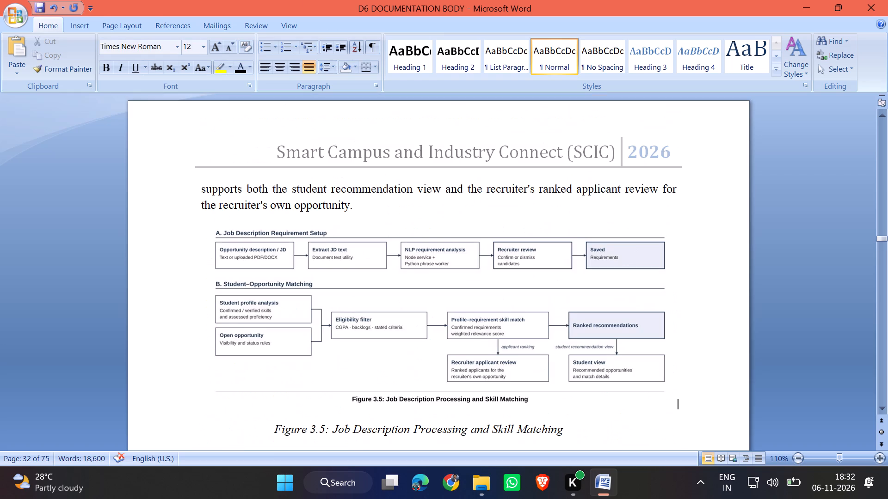
{"action": "left_click", "coordinate": [715, 291]}
Preview the new Resume Analysis Sequence Diagram and copy its file, WhatsApp Image 2026-11-06 at 4.38.32 PM, for Figure 3.6.
{"action": "scroll", "coordinate": [554, 279], "scroll_direction": "down", "scroll_amount": 19}
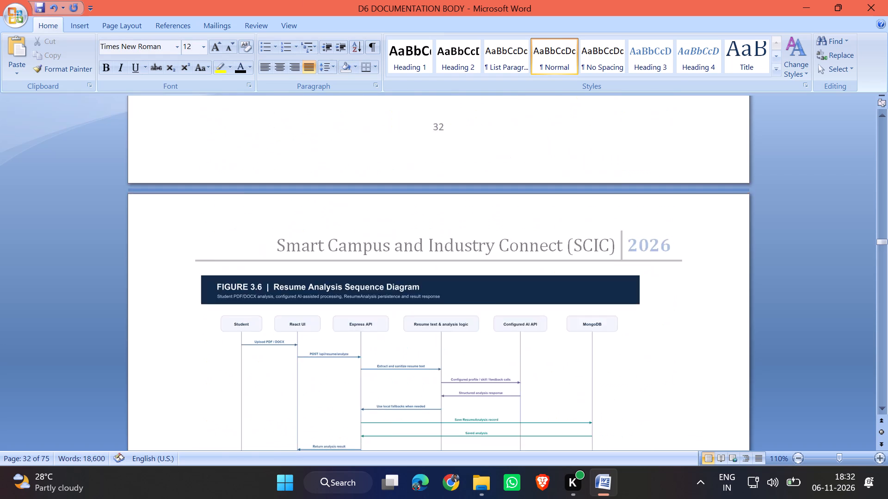
{"action": "scroll", "coordinate": [501, 288], "scroll_direction": "down", "scroll_amount": 8}
{"action": "key", "text": "alt+Tab"}
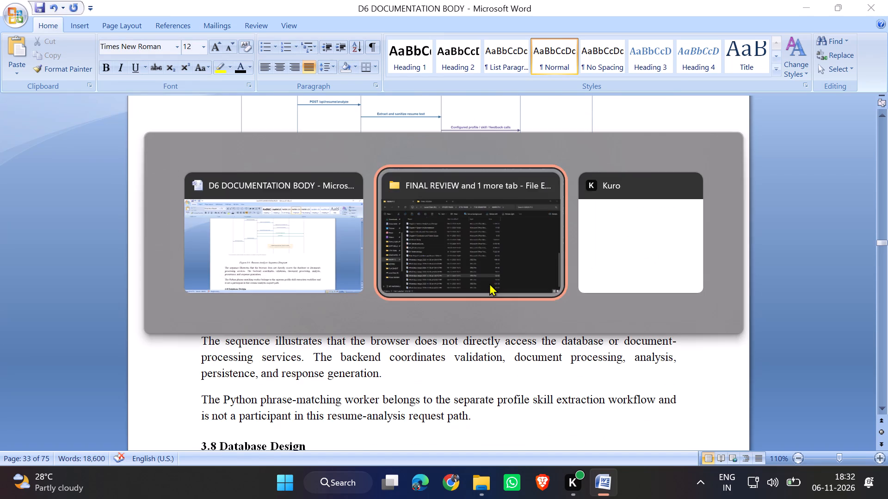
{"action": "scroll", "coordinate": [361, 361], "scroll_direction": "down", "scroll_amount": 1}
{"action": "double_click", "coordinate": [225, 398]}
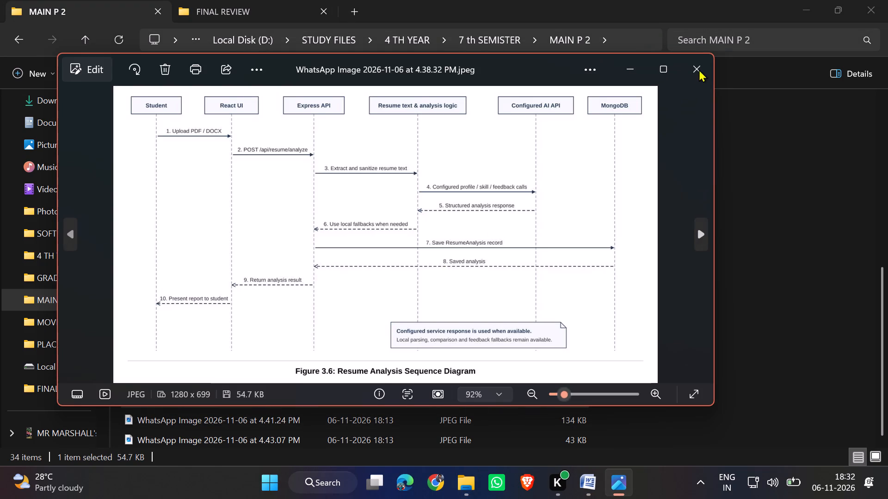
{"action": "left_click", "coordinate": [699, 69]}
{"action": "left_click", "coordinate": [677, 387]}
{"action": "left_click", "coordinate": [541, 402]}
{"action": "key", "text": "ctrl+c"}
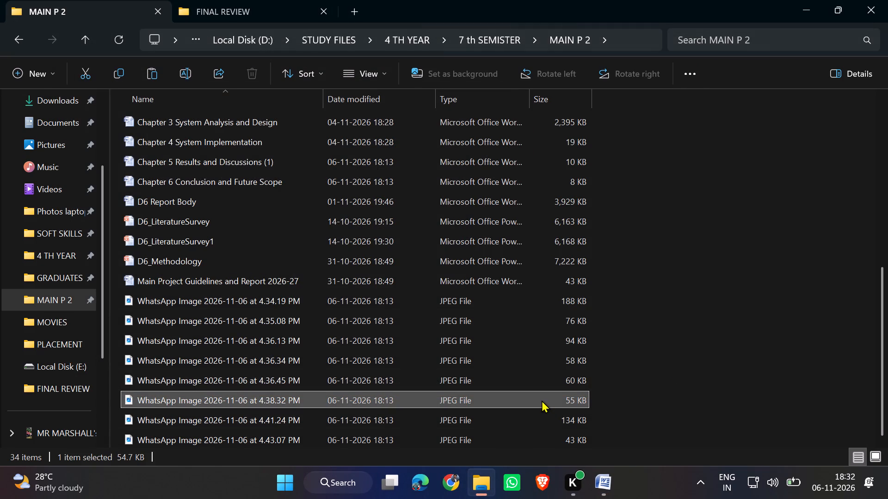
{"action": "key", "text": "alt+Tab"}
Replace the Figure 3.6 Resume Analysis Sequence Diagram with the copied image, deleting the old picture.
{"action": "scroll", "coordinate": [431, 357], "scroll_direction": "down", "scroll_amount": 7}
{"action": "scroll", "coordinate": [432, 365], "scroll_direction": "up", "scroll_amount": 8}
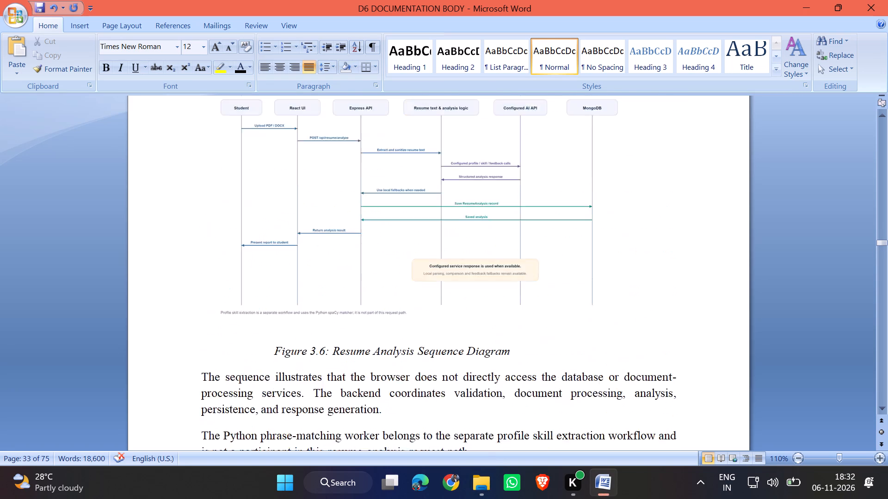
{"action": "scroll", "coordinate": [444, 353], "scroll_direction": "up", "scroll_amount": 2}
{"action": "left_click", "coordinate": [442, 333]}
{"action": "key", "text": "ctrl+v"}
{"action": "left_click", "coordinate": [442, 333]}
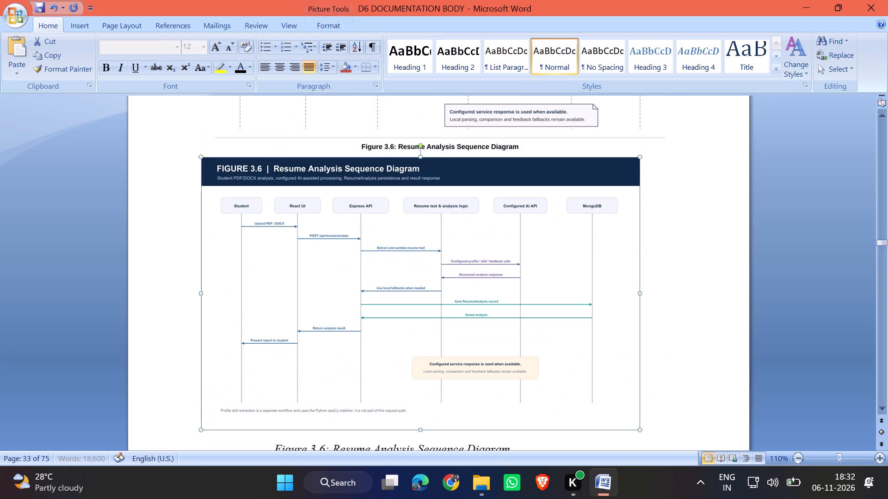
{"action": "key", "text": "Delete"}
{"action": "scroll", "coordinate": [442, 331], "scroll_direction": "up", "scroll_amount": 5}
Locate Figure 3.7 in the report, preview its new image WhatsApp Image 2026-11-06 at 4.41.24 PM in File Explorer, and copy that file.
{"action": "scroll", "coordinate": [444, 332], "scroll_direction": "down", "scroll_amount": 17}
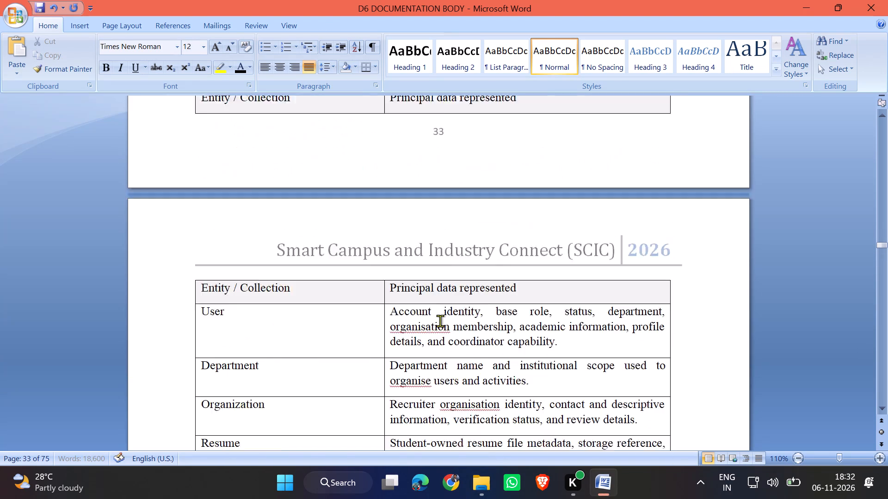
{"action": "scroll", "coordinate": [440, 321], "scroll_direction": "down", "scroll_amount": 1}
{"action": "scroll", "coordinate": [440, 319], "scroll_direction": "down", "scroll_amount": 20}
{"action": "scroll", "coordinate": [440, 319], "scroll_direction": "down", "scroll_amount": 15}
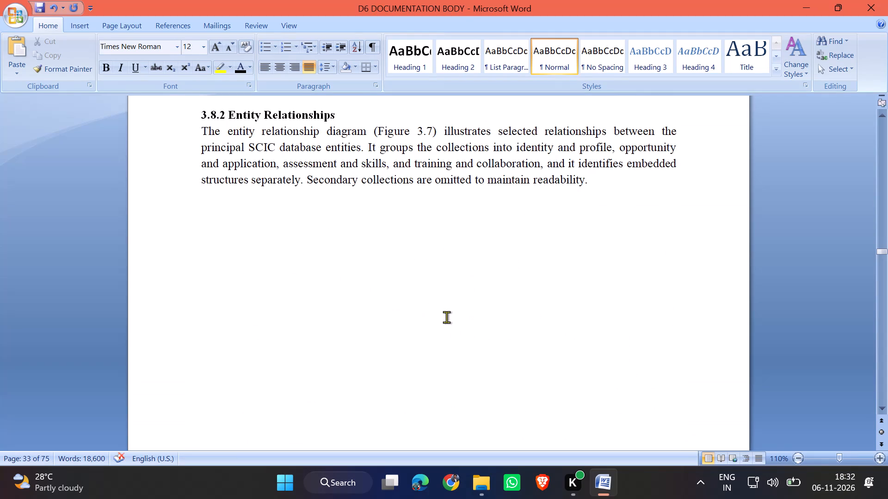
{"action": "scroll", "coordinate": [446, 317], "scroll_direction": "down", "scroll_amount": 3}
{"action": "scroll", "coordinate": [446, 317], "scroll_direction": "up", "scroll_amount": 7}
{"action": "scroll", "coordinate": [446, 317], "scroll_direction": "down", "scroll_amount": 18}
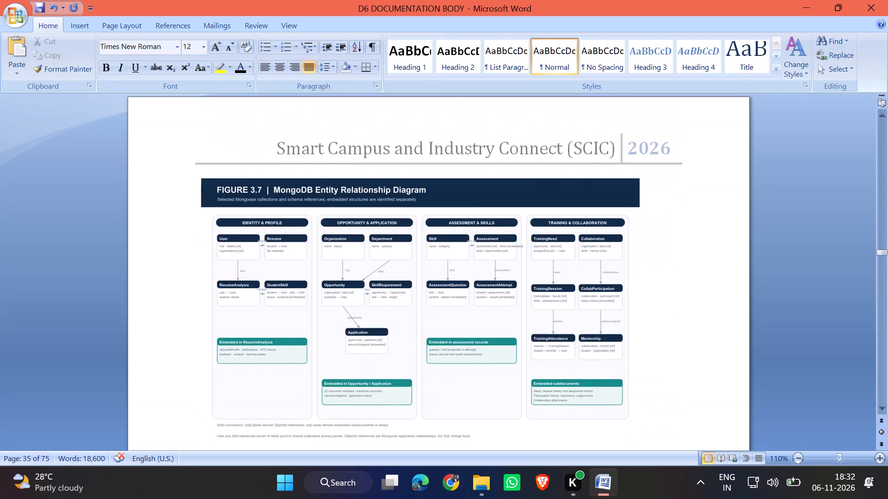
{"action": "scroll", "coordinate": [439, 321], "scroll_direction": "down", "scroll_amount": 3}
{"action": "key", "text": "alt+Tab"}
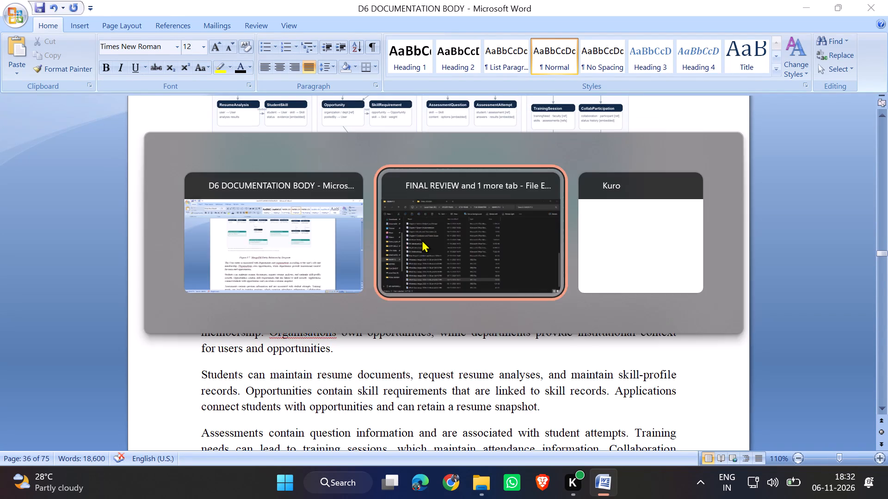
{"action": "scroll", "coordinate": [363, 404], "scroll_direction": "down", "scroll_amount": 4}
{"action": "double_click", "coordinate": [327, 417]}
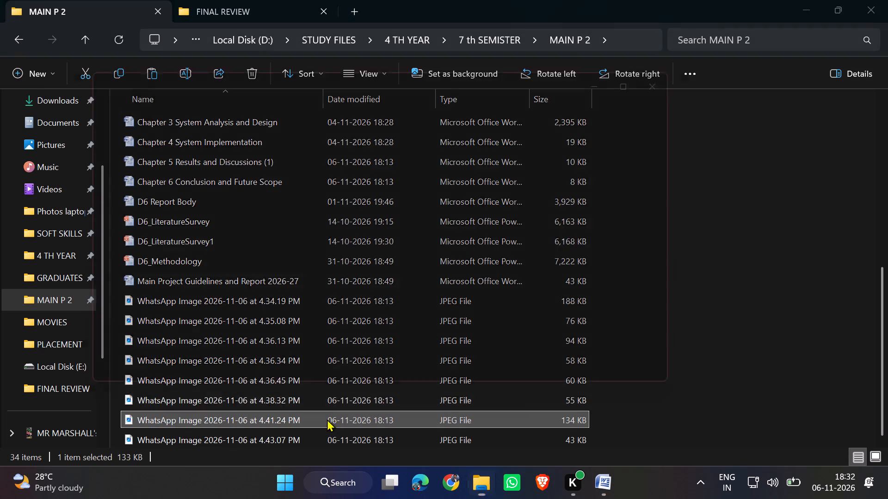
{"action": "left_click", "coordinate": [691, 76]}
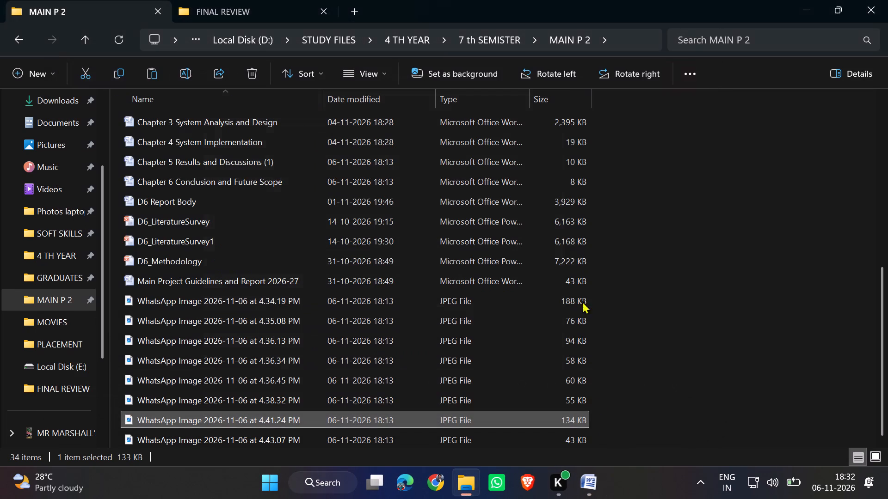
{"action": "left_click", "coordinate": [689, 444]}
{"action": "left_click", "coordinate": [542, 422]}
{"action": "key", "text": "ctrl+c"}
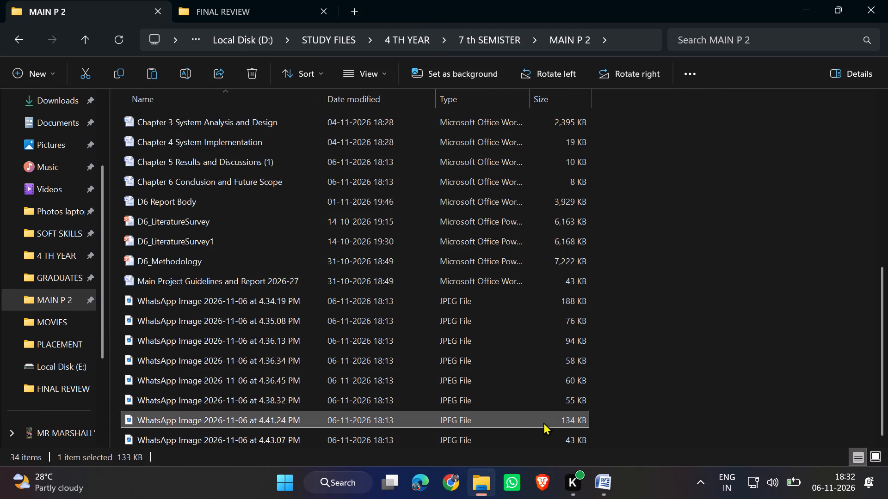
Replace the Figure 3.7 MongoDB Entity Relationship Diagram in the Word report with the copied image, deleting the old picture.
{"action": "key", "text": "alt+Tab"}
{"action": "left_click", "coordinate": [419, 178]}
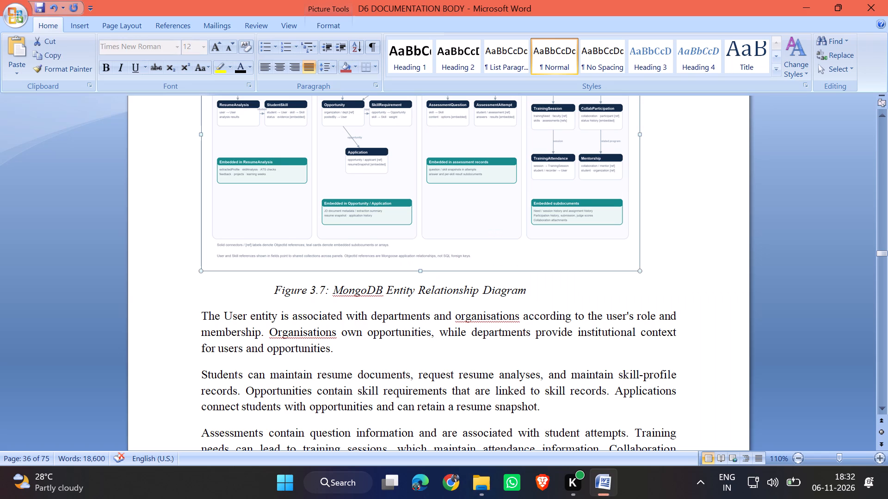
{"action": "key", "text": "ctrl+v"}
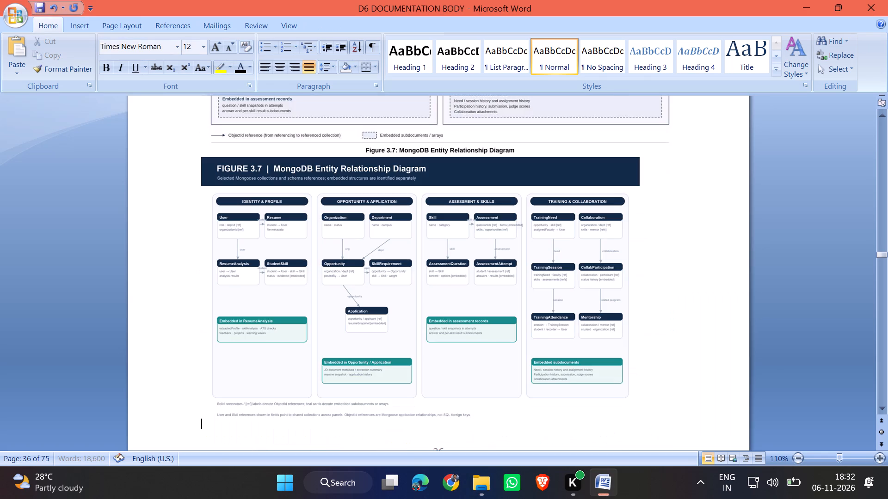
{"action": "left_click", "coordinate": [418, 274]}
{"action": "key", "text": "Delete"}
{"action": "scroll", "coordinate": [418, 273], "scroll_direction": "up", "scroll_amount": 12}
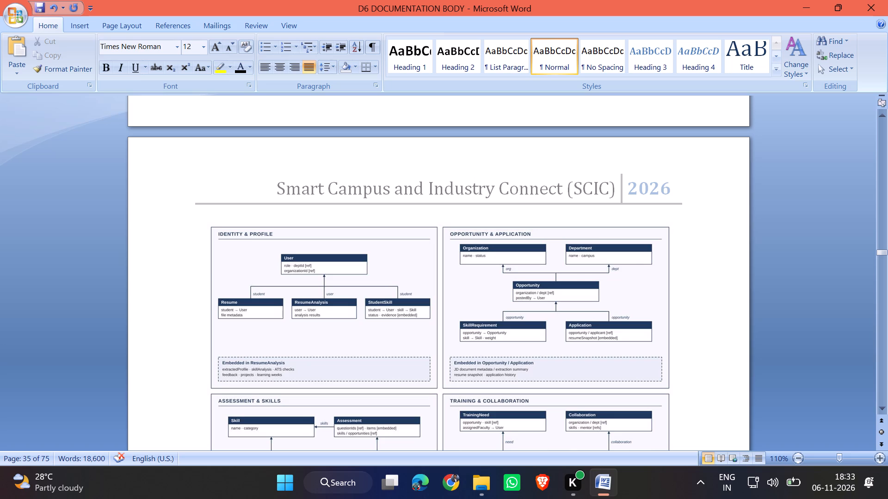
{"action": "scroll", "coordinate": [394, 303], "scroll_direction": "down", "scroll_amount": 4}
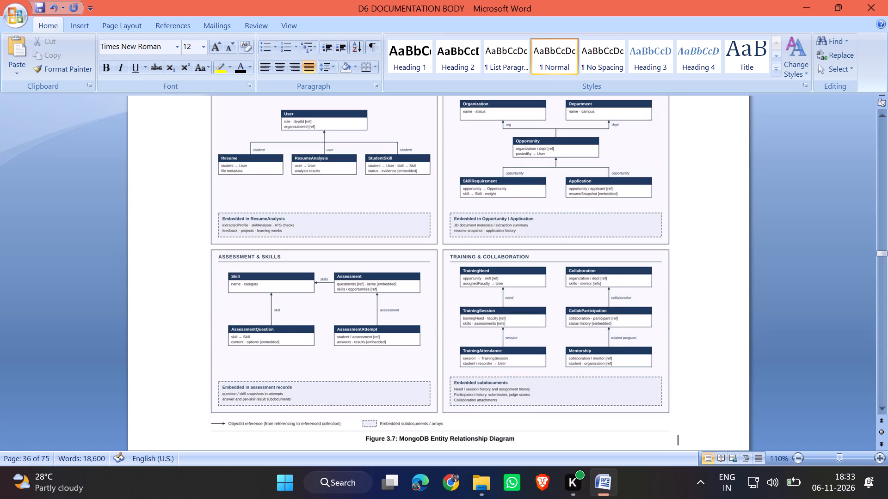
Locate Figure 3.8 in the report, preview its new image WhatsApp Image 2026-11-06 at 4.43.07 PM in File Explorer, and copy that file.
{"action": "scroll", "coordinate": [680, 266], "scroll_direction": "down", "scroll_amount": 20}
{"action": "scroll", "coordinate": [680, 266], "scroll_direction": "down", "scroll_amount": 3}
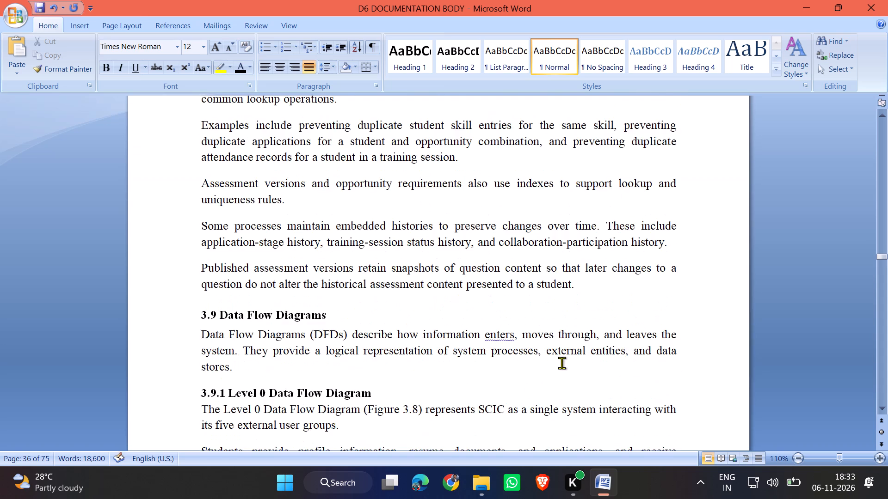
{"action": "scroll", "coordinate": [560, 359], "scroll_direction": "down", "scroll_amount": 18}
{"action": "scroll", "coordinate": [549, 331], "scroll_direction": "down", "scroll_amount": 5}
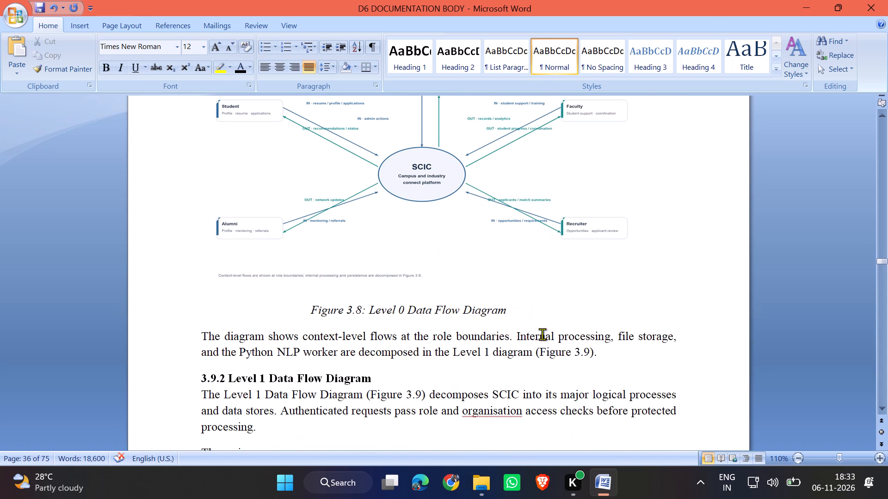
{"action": "key", "text": "alt+Tab"}
{"action": "scroll", "coordinate": [485, 294], "scroll_direction": "down", "scroll_amount": 3}
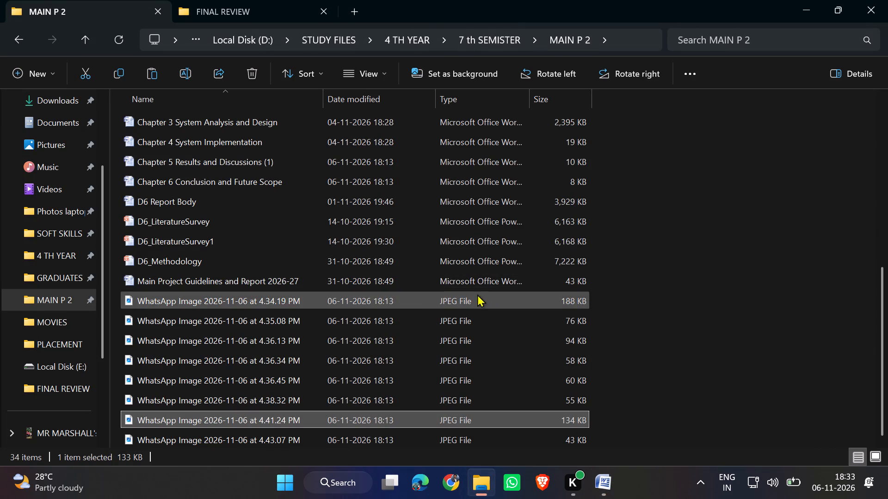
{"action": "double_click", "coordinate": [353, 440]}
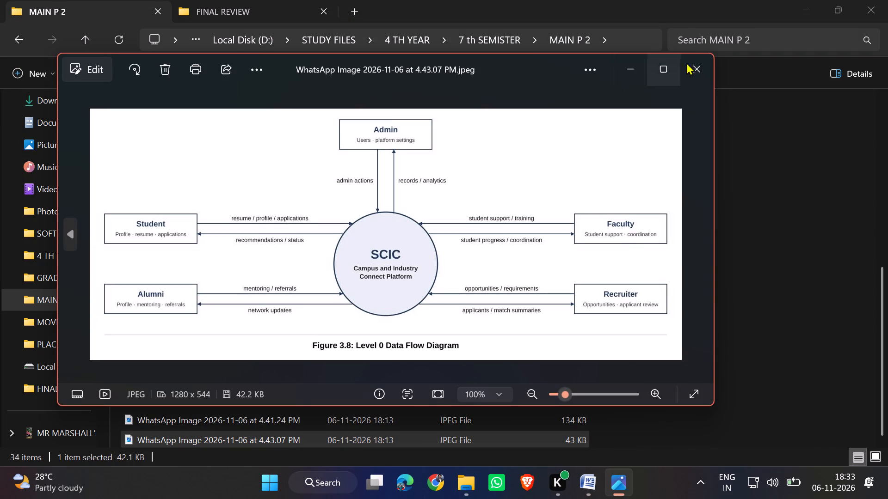
{"action": "left_click", "coordinate": [694, 71]}
{"action": "left_click", "coordinate": [454, 441]}
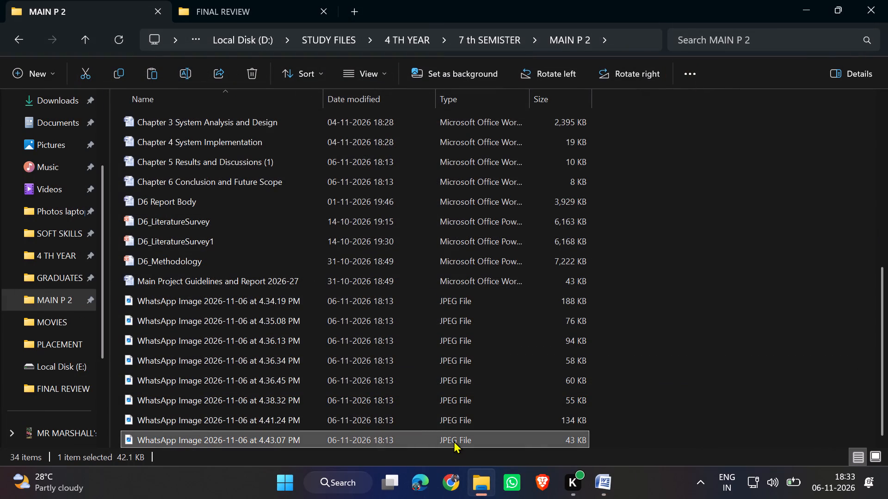
{"action": "key", "text": "ctrl+c"}
Replace the Figure 3.8 Level 0 Data Flow Diagram in the Word report with the copied image, deleting the old picture.
{"action": "key", "text": "alt+Tab"}
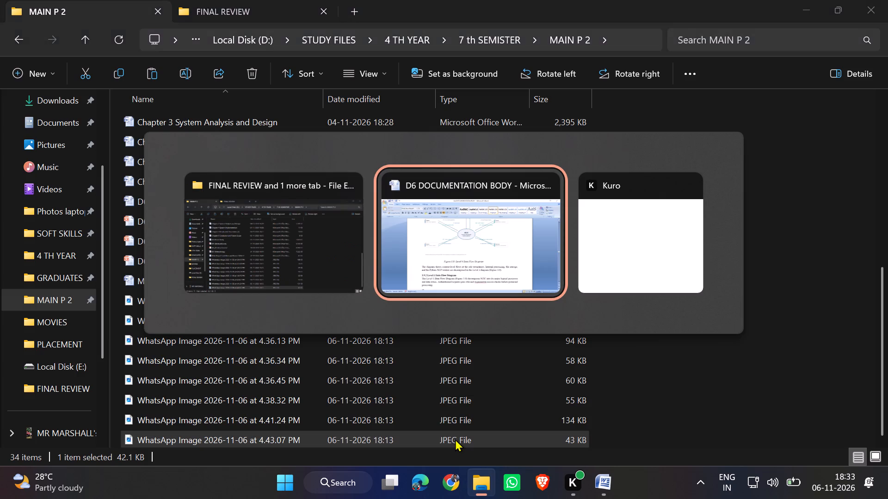
{"action": "left_click", "coordinate": [404, 235]}
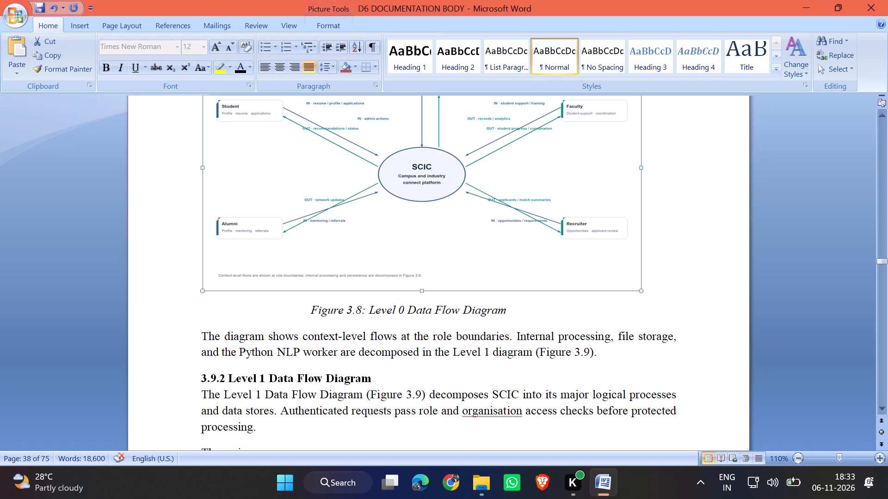
{"action": "key", "text": "ctrl+v"}
{"action": "left_click", "coordinate": [452, 377]}
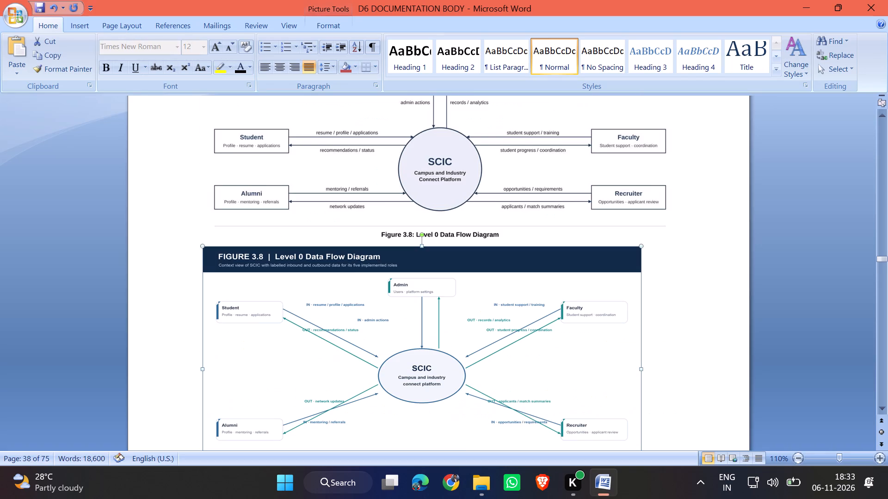
{"action": "key", "text": "Delete"}
Locate the Figure 3.9 Level 1 Data Flow Diagram in the report and look for its replacement image in the MAIN P 2 folder.
{"action": "scroll", "coordinate": [486, 318], "scroll_direction": "down", "scroll_amount": 20}
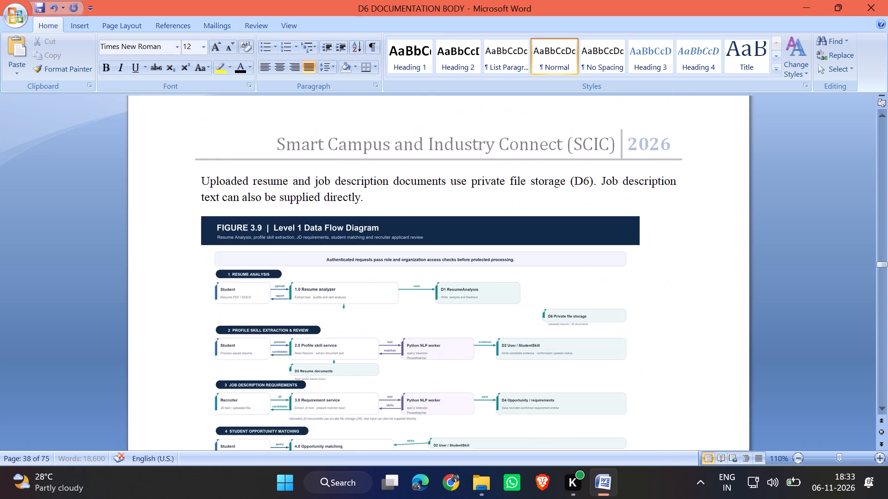
{"action": "scroll", "coordinate": [486, 327], "scroll_direction": "down", "scroll_amount": 9}
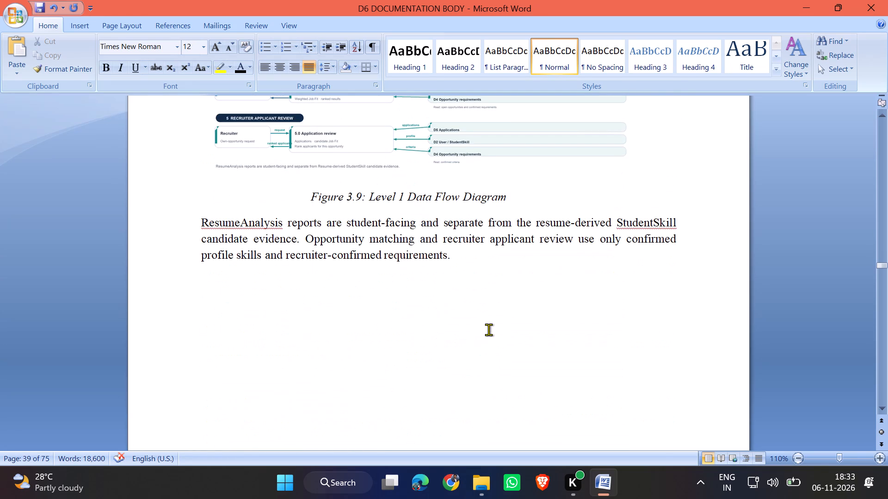
{"action": "key", "text": "alt+Tab"}
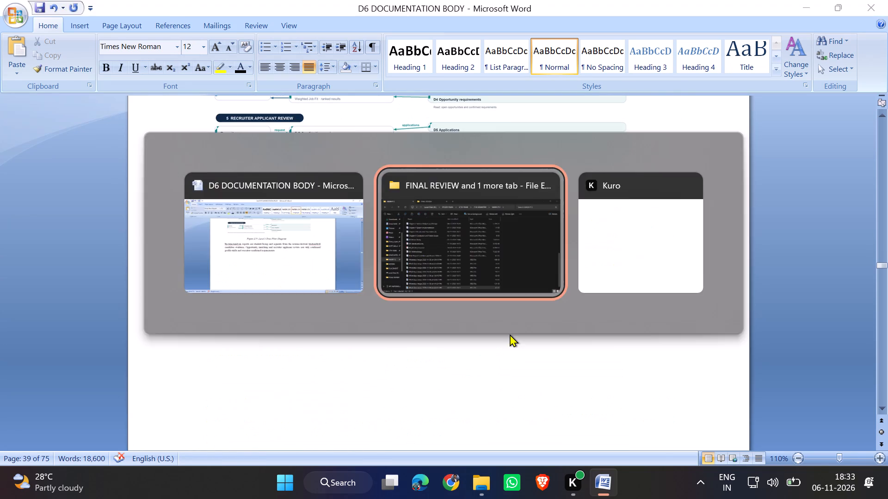
{"action": "scroll", "coordinate": [484, 321], "scroll_direction": "down", "scroll_amount": 5}
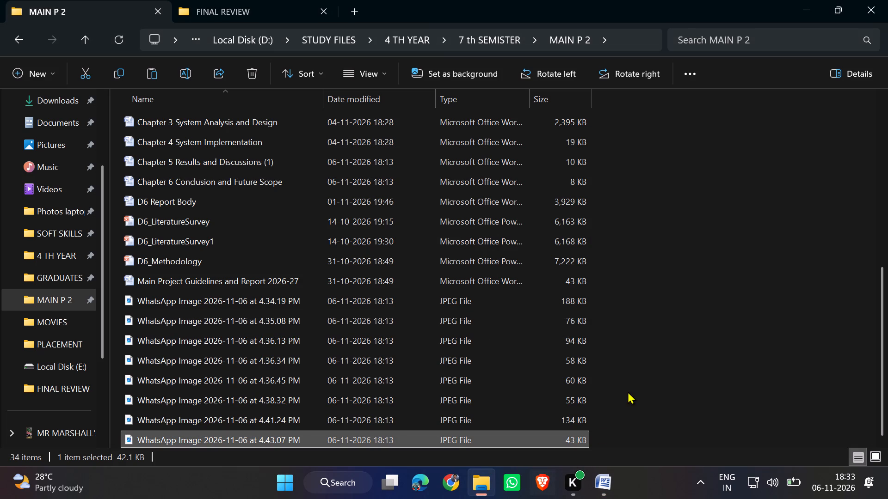
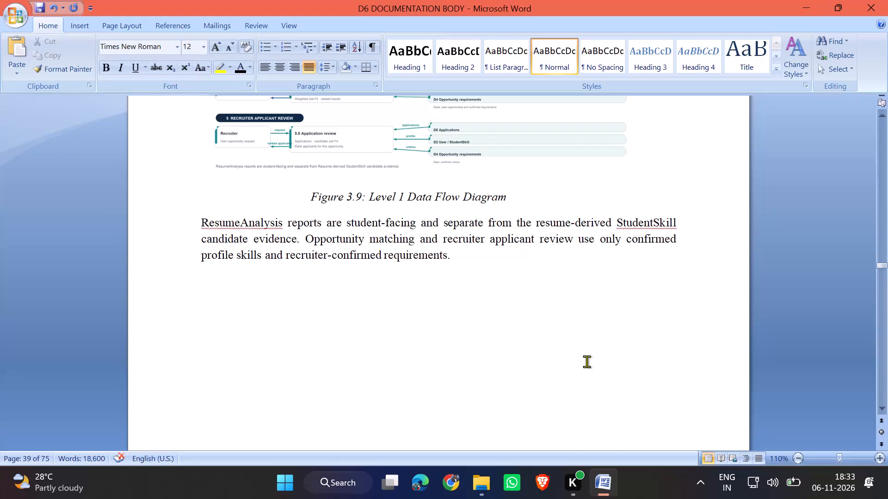
Save the project report document with its current changes.
{"action": "key", "text": "ctrl+s"}
Examine the Figure 3.9 Level 1 Data Flow Diagram above its caption in Chapter 3.
{"action": "scroll", "coordinate": [649, 310], "scroll_direction": "up", "scroll_amount": 2}
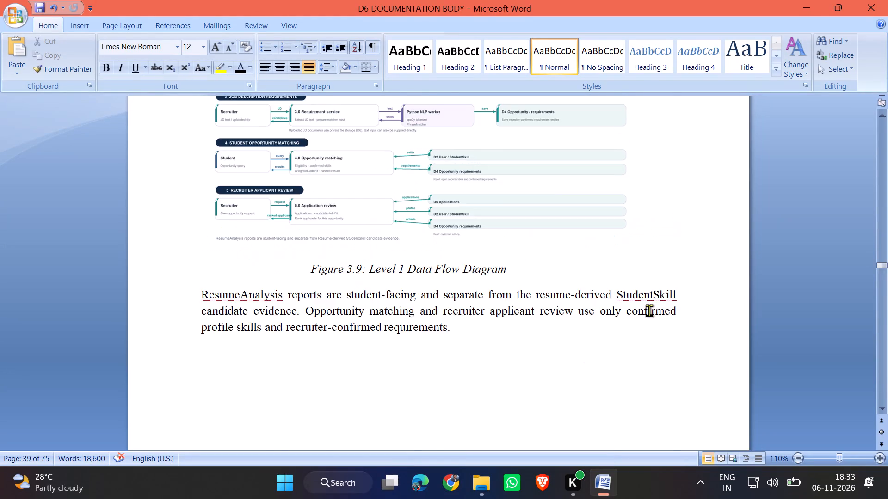
{"action": "scroll", "coordinate": [649, 310], "scroll_direction": "up", "scroll_amount": 4}
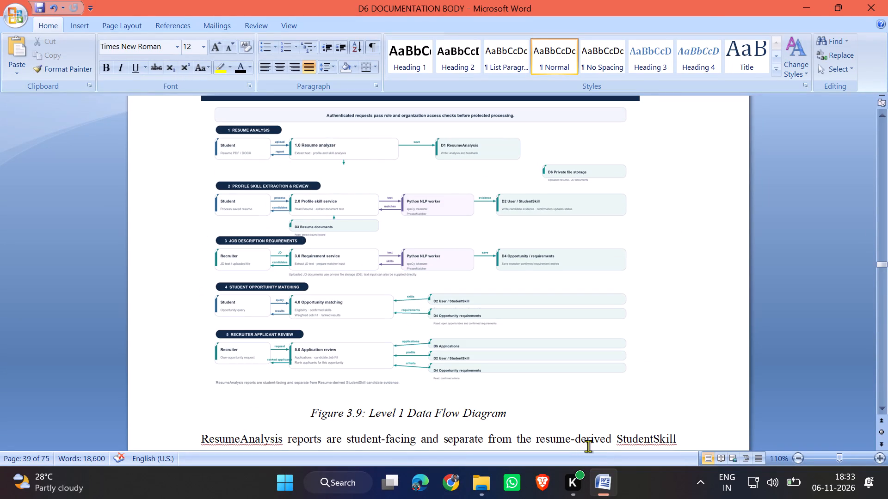
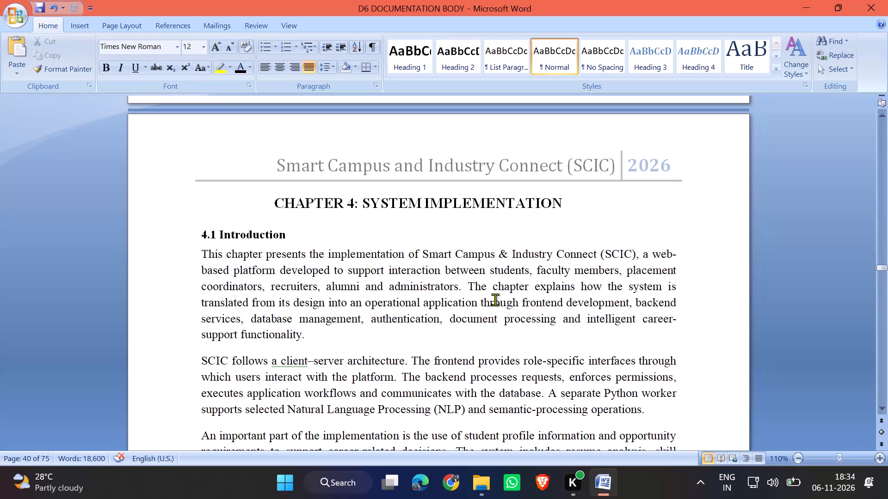
Review the pages from the Figure 3.9 Level 1 Data Flow Diagram through section 4.2 and Table 4.1 in Chapter 4.
{"action": "scroll", "coordinate": [495, 299], "scroll_direction": "up", "scroll_amount": 15}
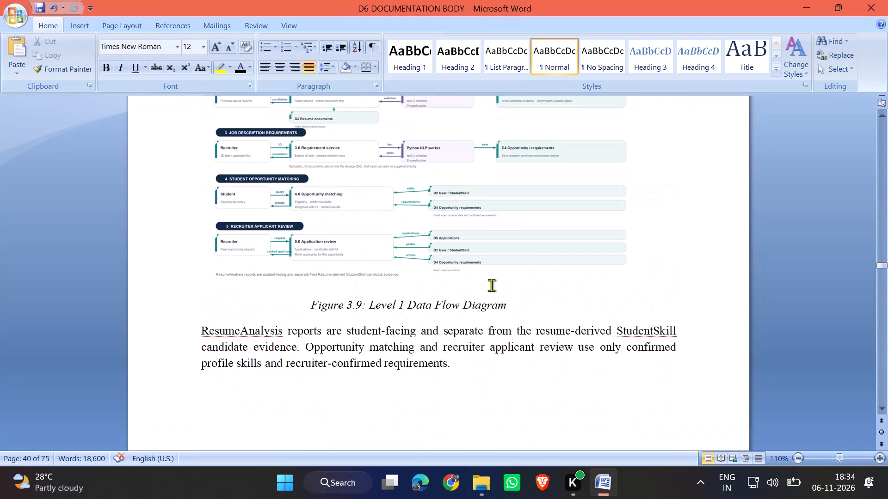
{"action": "scroll", "coordinate": [533, 303], "scroll_direction": "up", "scroll_amount": 5}
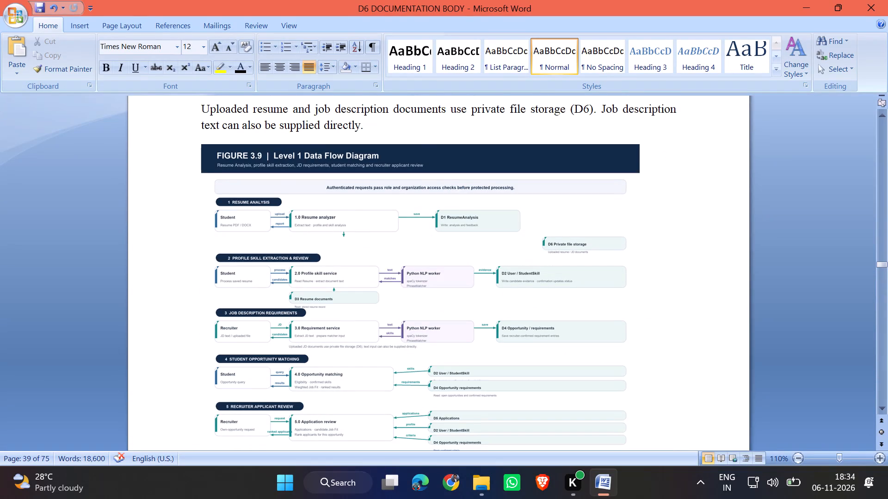
{"action": "scroll", "coordinate": [523, 303], "scroll_direction": "down", "scroll_amount": 20}
{"action": "scroll", "coordinate": [523, 303], "scroll_direction": "down", "scroll_amount": 3}
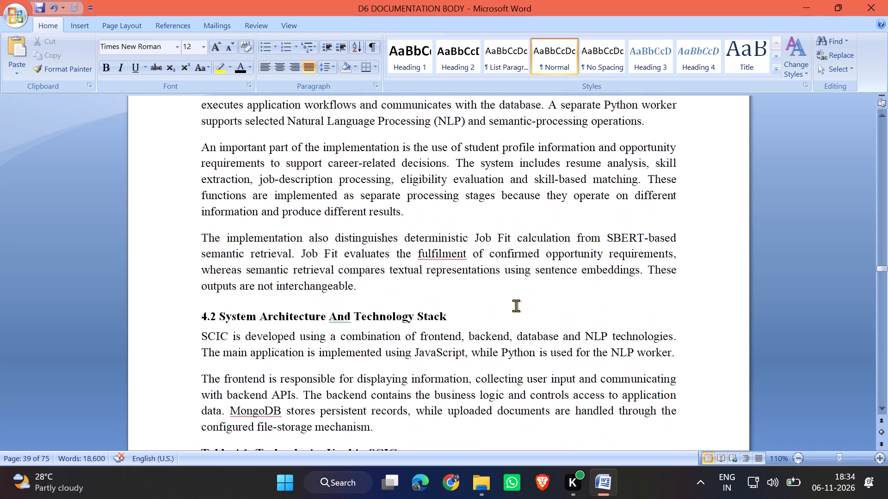
{"action": "scroll", "coordinate": [516, 305], "scroll_direction": "down", "scroll_amount": 18}
{"action": "scroll", "coordinate": [514, 305], "scroll_direction": "up", "scroll_amount": 7}
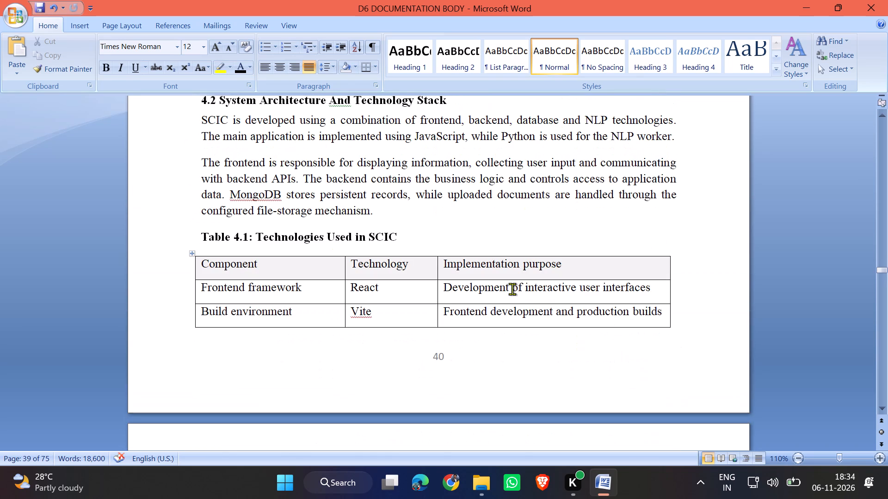
{"action": "scroll", "coordinate": [523, 277], "scroll_direction": "up", "scroll_amount": 7}
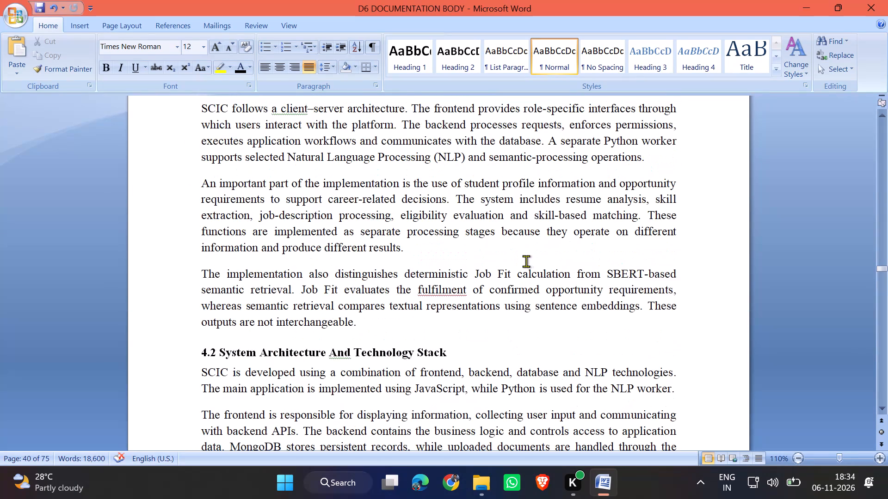
Change the 1.1 heading at the start of Chapter 1 from all capitals to "Introduction" in title case.
{"action": "left_click_drag", "start_coordinate": [879, 268], "coordinate": [883, 221]}
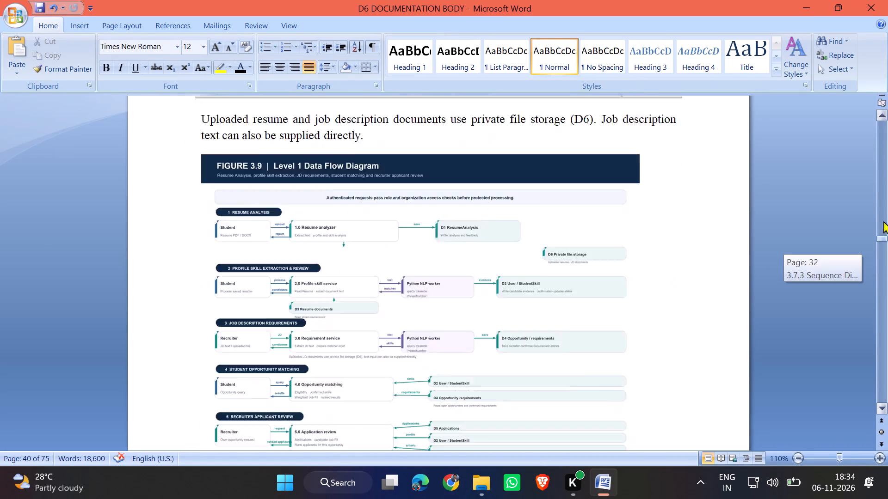
{"action": "left_click_drag", "start_coordinate": [883, 221], "coordinate": [869, 97]}
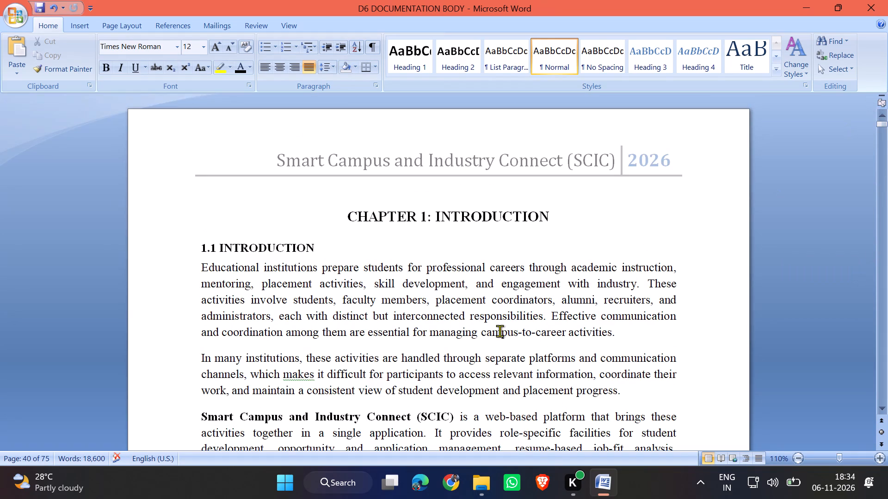
{"action": "triple_click", "coordinate": [281, 243]}
{"action": "left_click", "coordinate": [279, 243]}
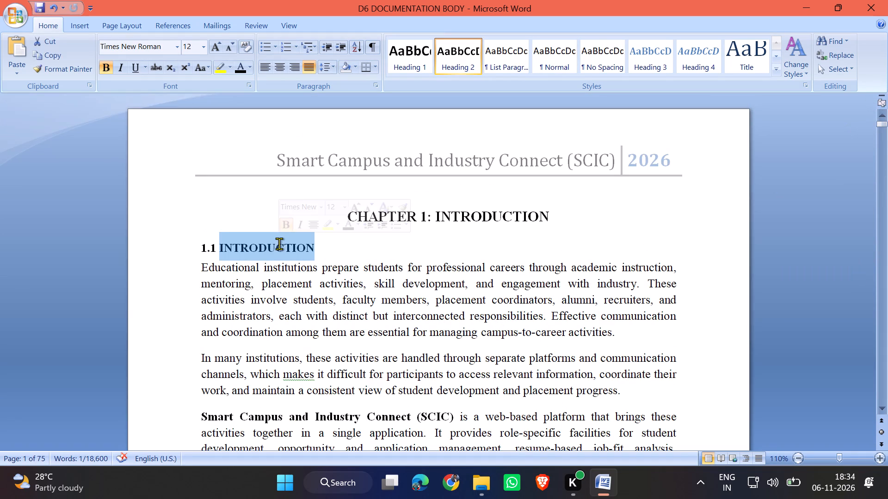
{"action": "key", "text": "shift+F3"}
{"action": "key", "text": "shift+F3"}
{"action": "left_click", "coordinate": [307, 285]}
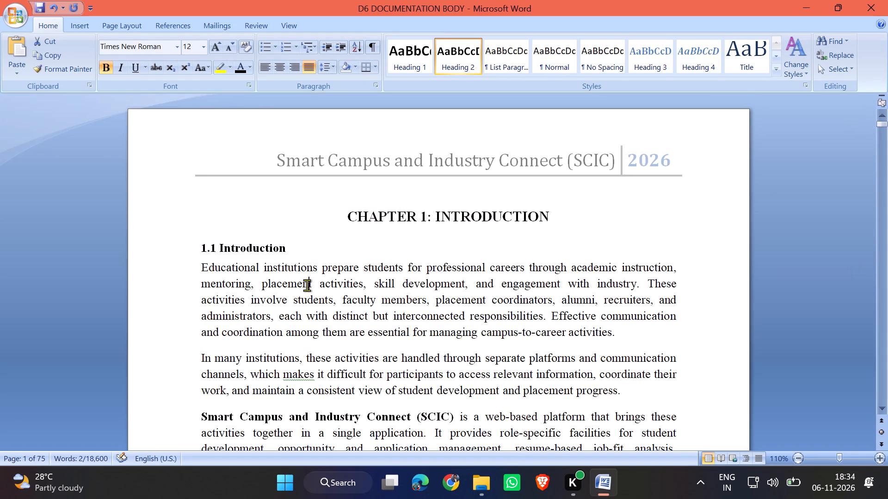
Examine the Chapter 1 layout around Table 1.1, its page break and the start of section 1.2 Existing System.
{"action": "scroll", "coordinate": [307, 295], "scroll_direction": "down", "scroll_amount": 15}
{"action": "scroll", "coordinate": [380, 347], "scroll_direction": "up", "scroll_amount": 5}
{"action": "scroll", "coordinate": [380, 344], "scroll_direction": "down", "scroll_amount": 9}
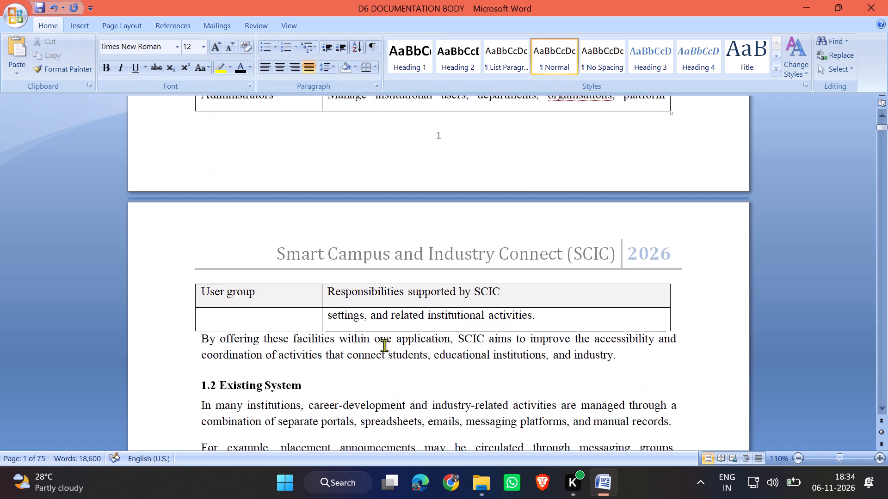
{"action": "scroll", "coordinate": [384, 345], "scroll_direction": "down", "scroll_amount": 9}
{"action": "scroll", "coordinate": [395, 337], "scroll_direction": "up", "scroll_amount": 14}
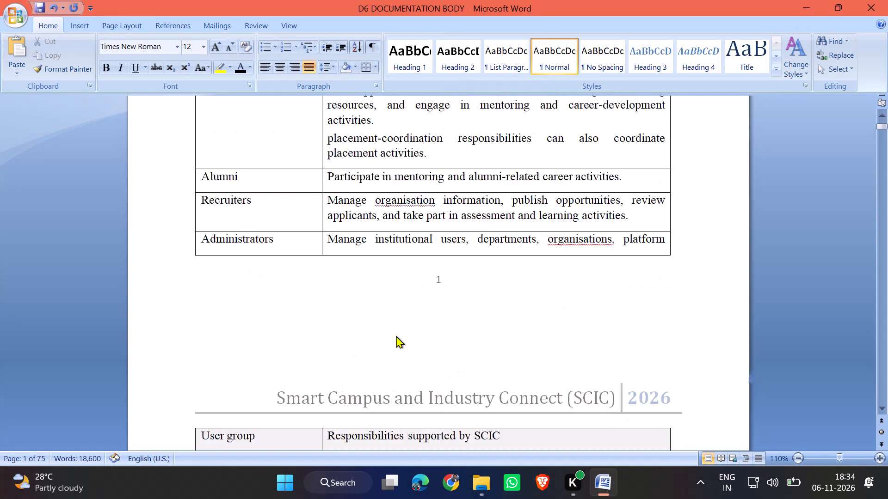
{"action": "scroll", "coordinate": [396, 335], "scroll_direction": "up", "scroll_amount": 5}
Open D6 Acknowledgement from the FINAL REVIEW folder, look through it and close it.
{"action": "left_click", "coordinate": [481, 493]}
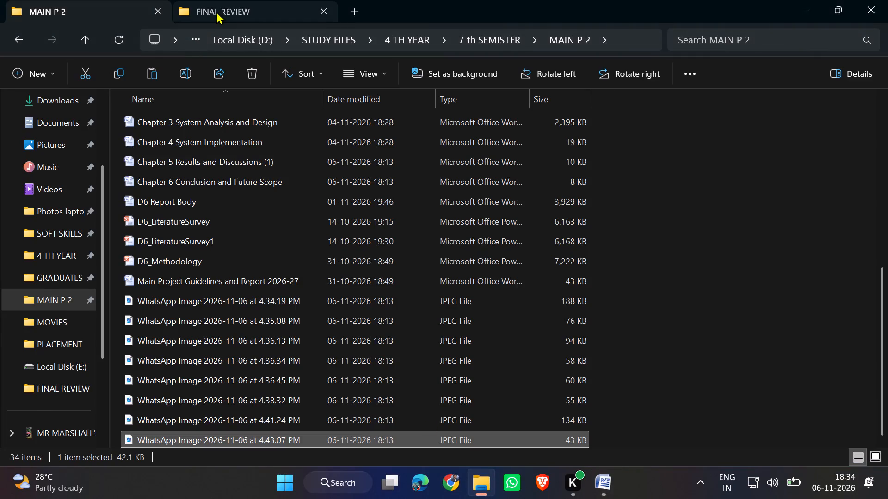
{"action": "left_click", "coordinate": [216, 12]}
{"action": "left_click", "coordinate": [230, 211]}
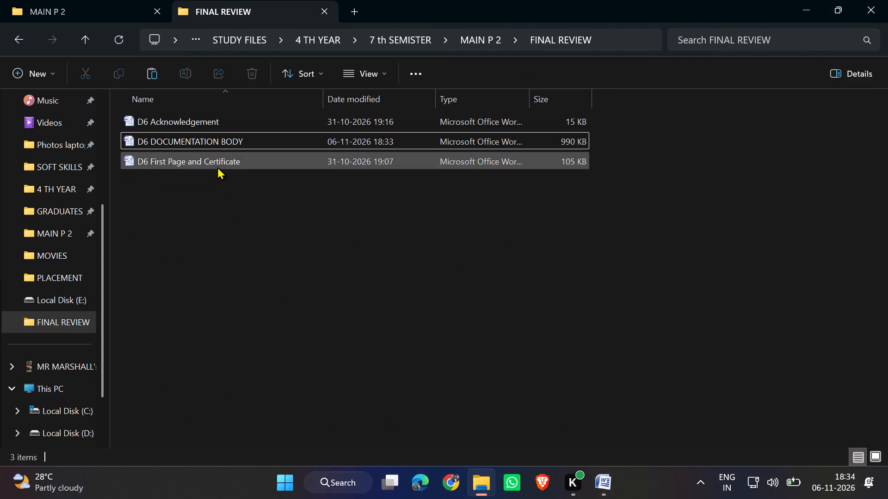
{"action": "double_click", "coordinate": [208, 124]}
{"action": "scroll", "coordinate": [387, 215], "scroll_direction": "down", "scroll_amount": 6}
{"action": "scroll", "coordinate": [433, 249], "scroll_direction": "down", "scroll_amount": 20}
{"action": "scroll", "coordinate": [436, 284], "scroll_direction": "up", "scroll_amount": 20}
{"action": "scroll", "coordinate": [436, 284], "scroll_direction": "up", "scroll_amount": 7}
{"action": "left_click", "coordinate": [887, 0]}
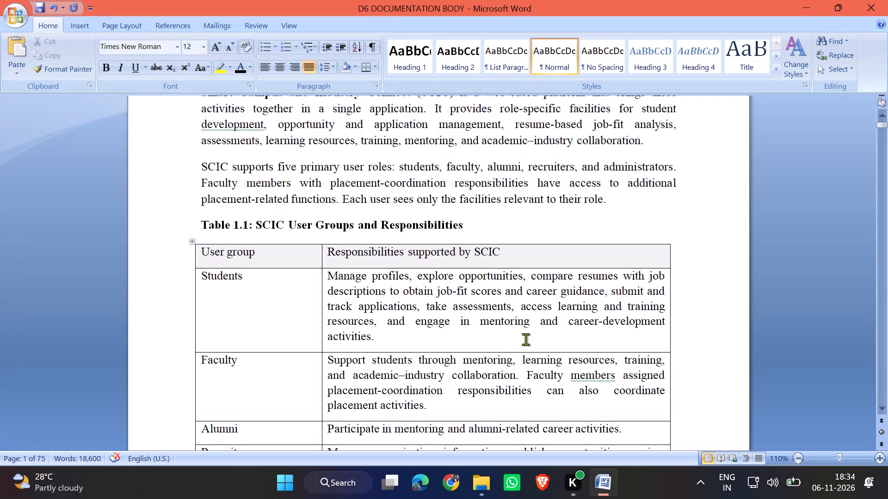
Look through the report files in the FINAL REVIEW and MAIN P 2 folders.
{"action": "left_click", "coordinate": [477, 487]}
{"action": "left_click", "coordinate": [194, 213]}
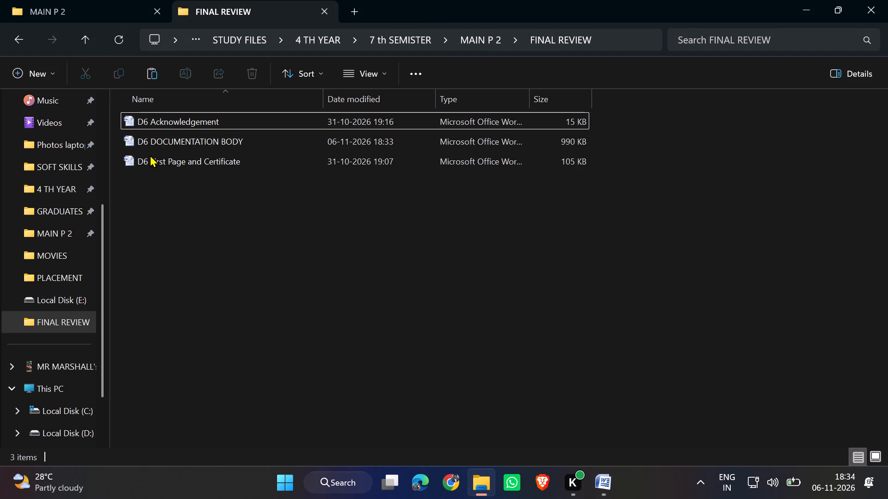
{"action": "left_click", "coordinate": [88, 49]}
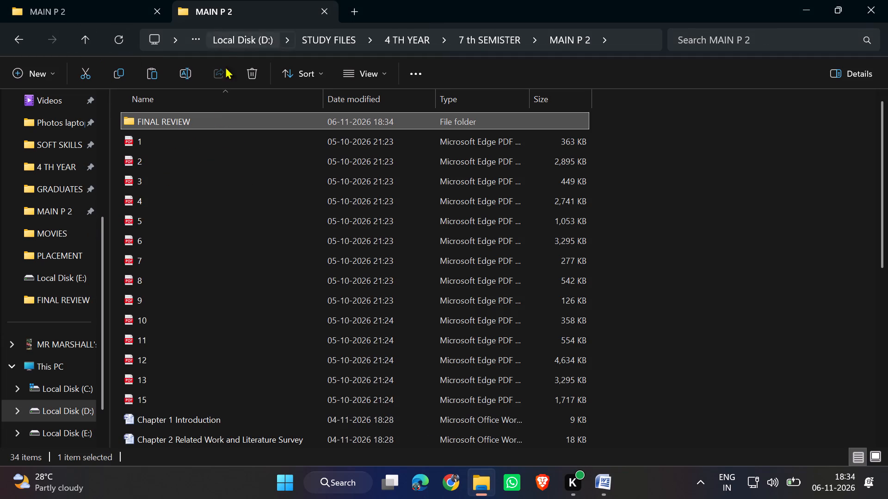
{"action": "double_click", "coordinate": [182, 122]}
{"action": "left_click", "coordinate": [113, 9]}
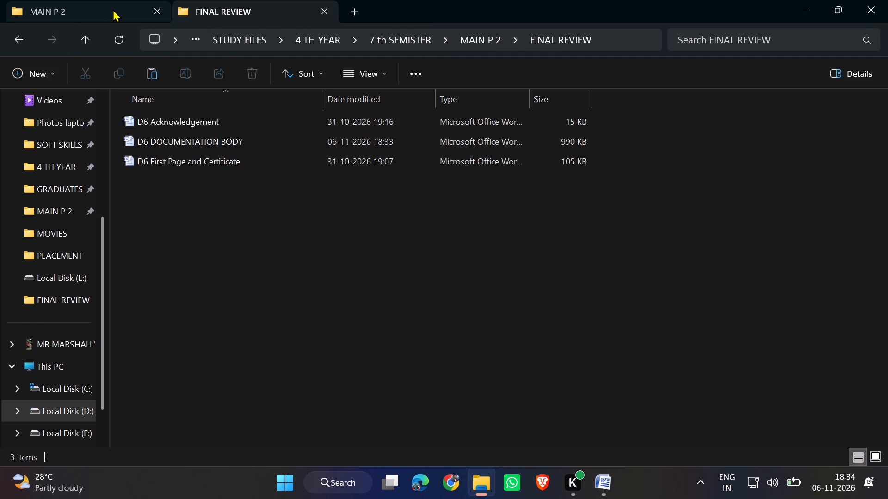
{"action": "scroll", "coordinate": [362, 324], "scroll_direction": "down", "scroll_amount": 6}
{"action": "scroll", "coordinate": [248, 265], "scroll_direction": "up", "scroll_amount": 2}
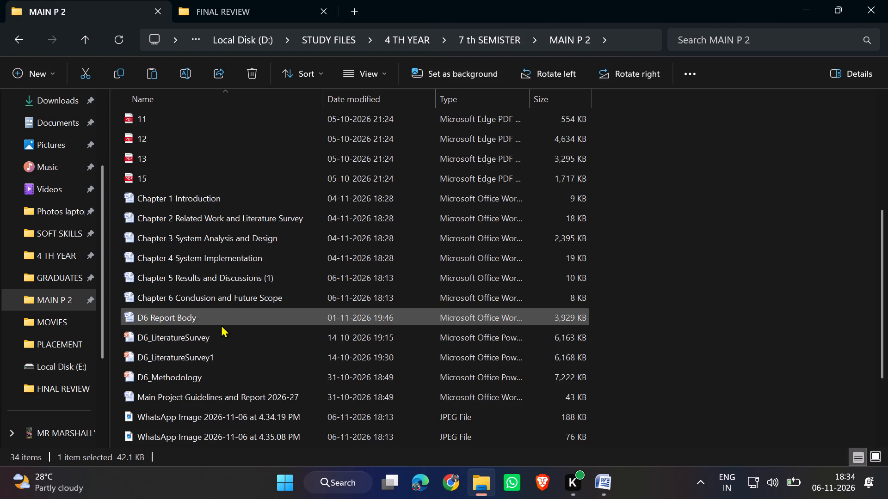
{"action": "scroll", "coordinate": [314, 310], "scroll_direction": "down", "scroll_amount": 5}
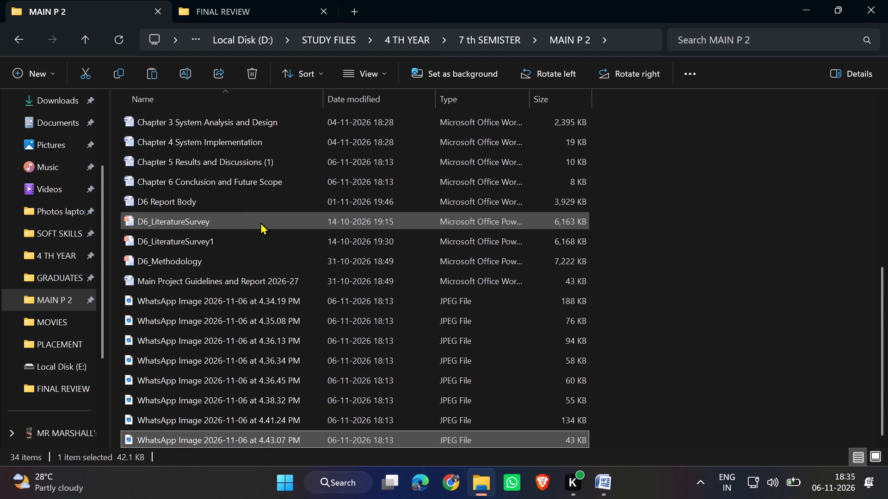
{"action": "scroll", "coordinate": [262, 224], "scroll_direction": "up", "scroll_amount": 19}
{"action": "scroll", "coordinate": [264, 214], "scroll_direction": "down", "scroll_amount": 5}
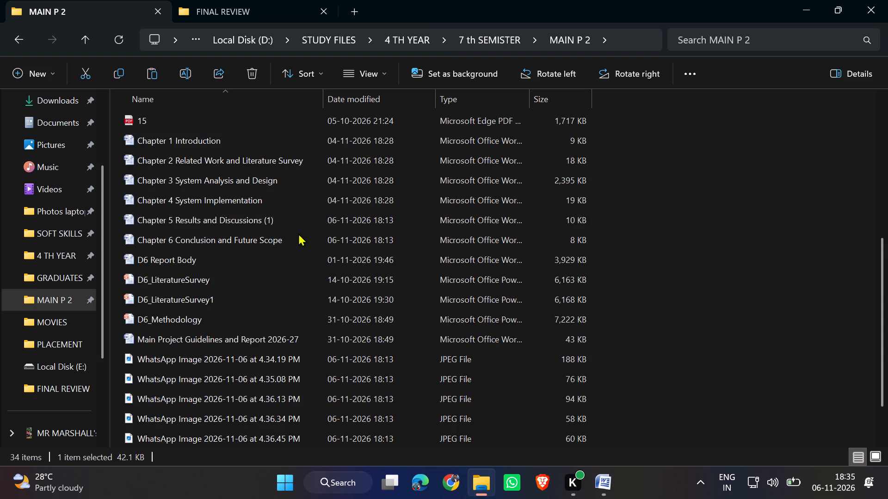
Return to D6 DOCUMENTATION BODY and check the beginning of Chapter 1.
{"action": "left_click", "coordinate": [594, 471]}
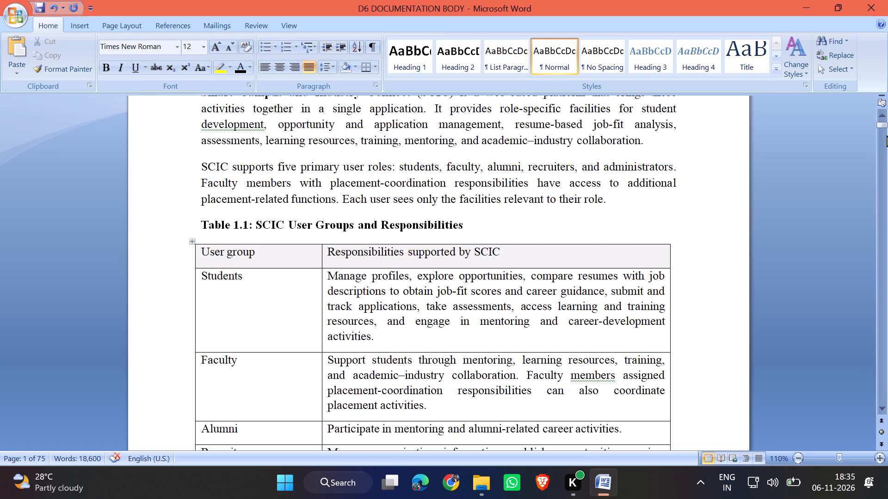
{"action": "left_click_drag", "start_coordinate": [885, 128], "coordinate": [886, 105]}
{"action": "scroll", "coordinate": [610, 292], "scroll_direction": "up", "scroll_amount": 20}
{"action": "scroll", "coordinate": [610, 292], "scroll_direction": "up", "scroll_amount": 2}
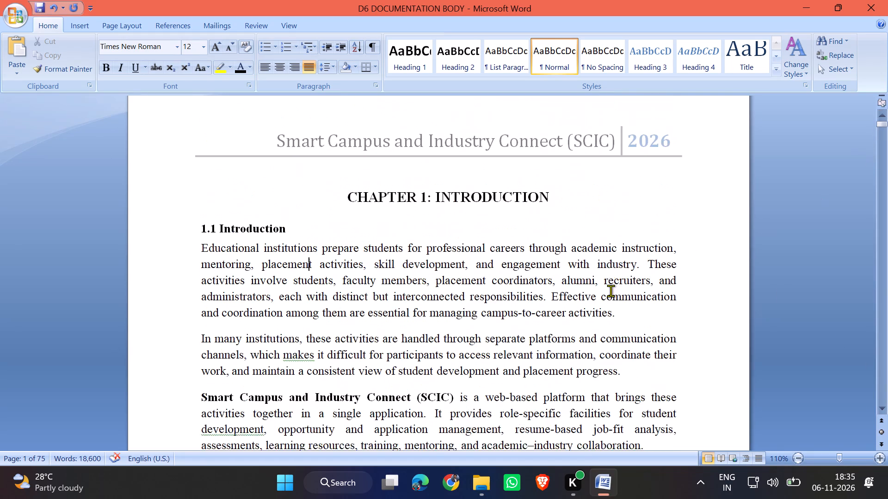
{"action": "scroll", "coordinate": [610, 291], "scroll_direction": "up", "scroll_amount": 10}
Open the D6 First Page and Certificate document from the FINAL REVIEW folder.
{"action": "left_click", "coordinate": [487, 476]}
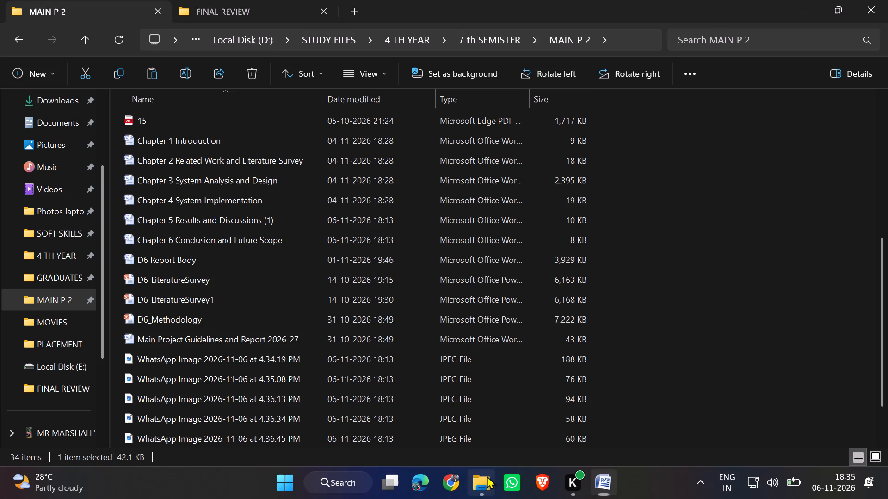
{"action": "left_click", "coordinate": [203, 17]}
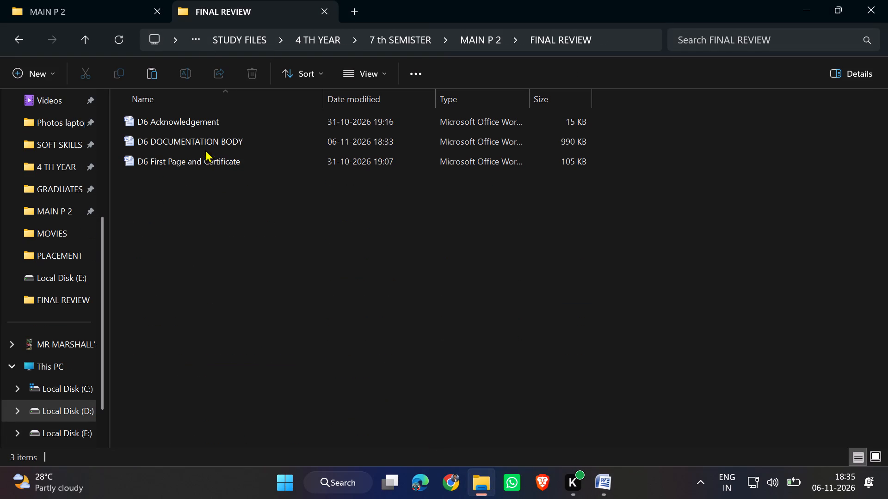
{"action": "left_click", "coordinate": [208, 159]}
{"action": "double_click", "coordinate": [209, 159]}
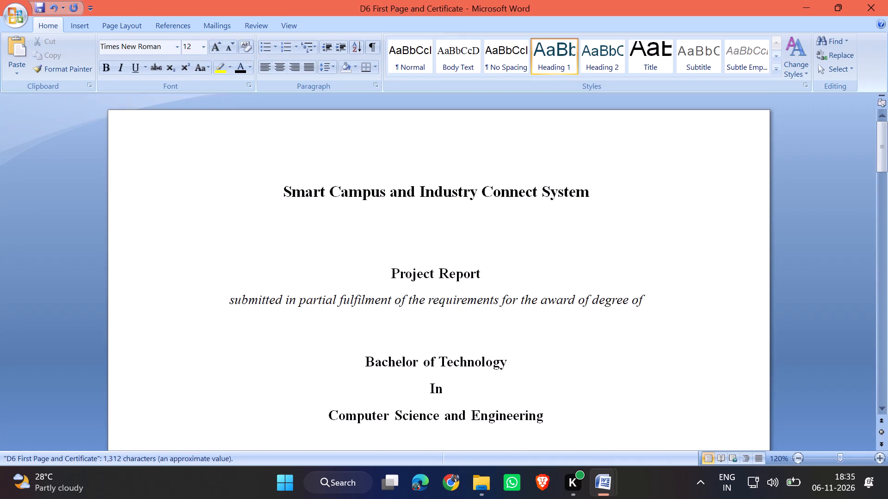
Delete empty lines at the bottom of the certificate page, just before the internal and external examiner signatures.
{"action": "scroll", "coordinate": [322, 258], "scroll_direction": "down", "scroll_amount": 20}
{"action": "scroll", "coordinate": [322, 258], "scroll_direction": "down", "scroll_amount": 20}
{"action": "scroll", "coordinate": [322, 258], "scroll_direction": "down", "scroll_amount": 6}
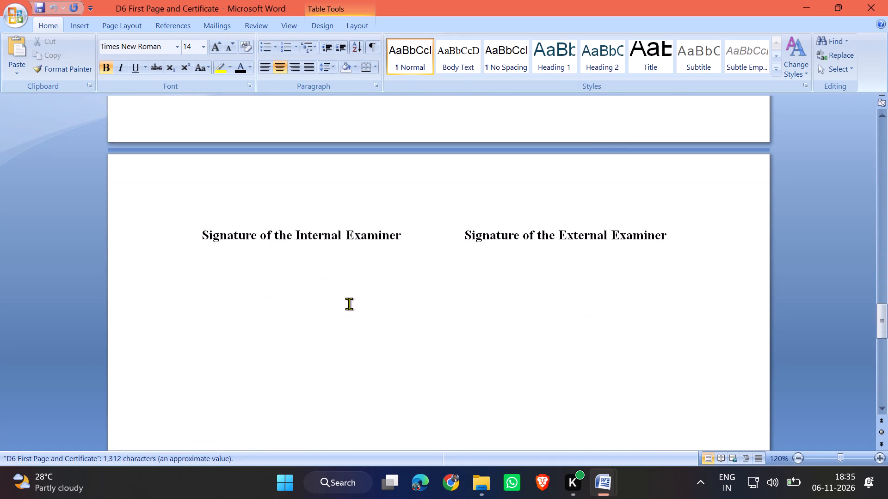
{"action": "scroll", "coordinate": [349, 304], "scroll_direction": "down", "scroll_amount": 20}
{"action": "scroll", "coordinate": [349, 304], "scroll_direction": "down", "scroll_amount": 4}
{"action": "scroll", "coordinate": [296, 321], "scroll_direction": "up", "scroll_amount": 3}
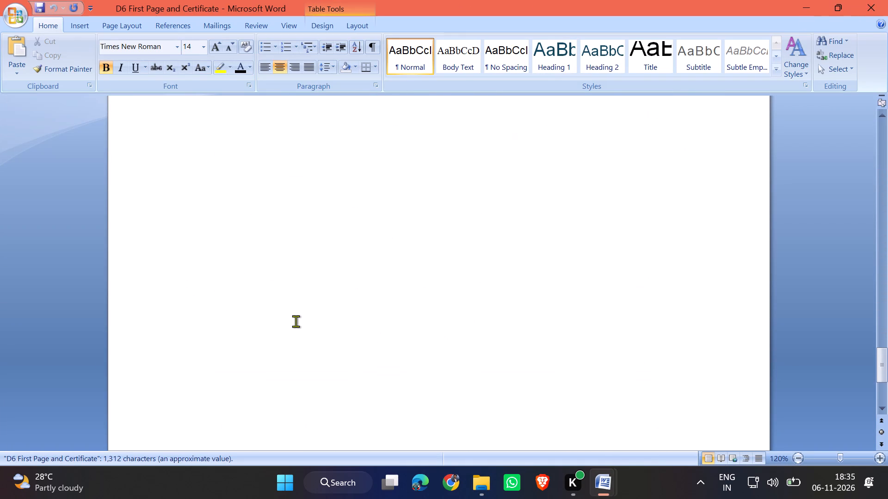
{"action": "scroll", "coordinate": [296, 321], "scroll_direction": "up", "scroll_amount": 14}
{"action": "scroll", "coordinate": [509, 317], "scroll_direction": "up", "scroll_amount": 13}
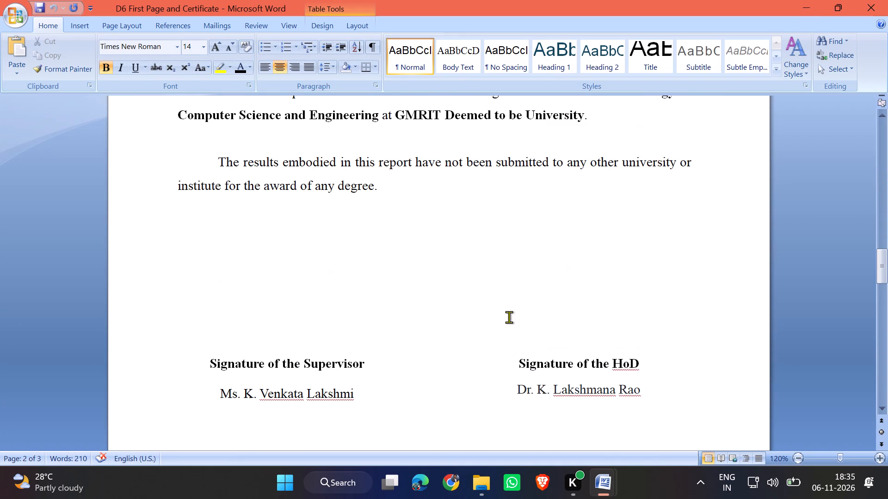
{"action": "scroll", "coordinate": [505, 320], "scroll_direction": "down", "scroll_amount": 11}
{"action": "left_click", "coordinate": [260, 188]}
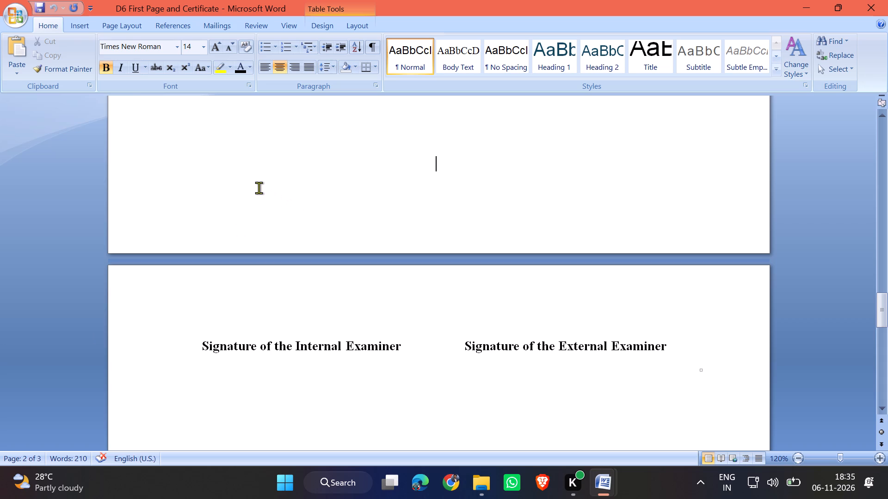
{"action": "key", "text": "BackSpace"}
{"action": "key", "text": "BackSpace"}
{"action": "key", "text": "BackSpace"}
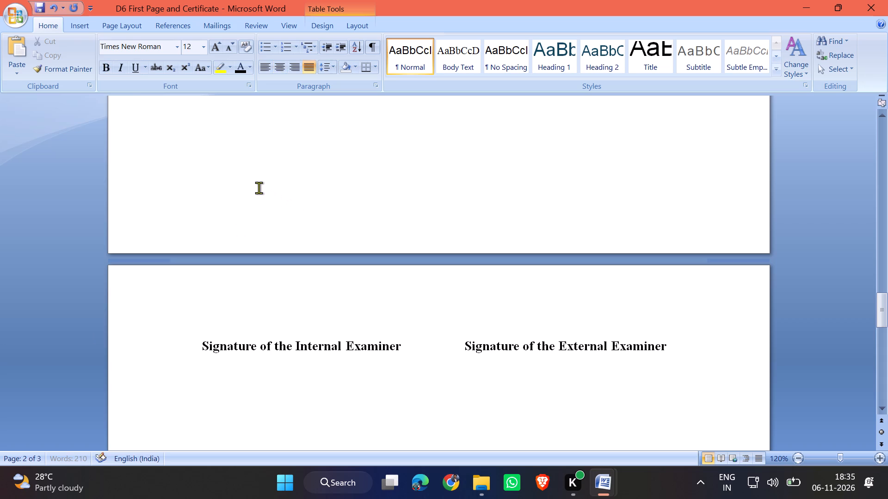
{"action": "key", "text": "BackSpace"}
{"action": "key", "text": "BackSpace"}
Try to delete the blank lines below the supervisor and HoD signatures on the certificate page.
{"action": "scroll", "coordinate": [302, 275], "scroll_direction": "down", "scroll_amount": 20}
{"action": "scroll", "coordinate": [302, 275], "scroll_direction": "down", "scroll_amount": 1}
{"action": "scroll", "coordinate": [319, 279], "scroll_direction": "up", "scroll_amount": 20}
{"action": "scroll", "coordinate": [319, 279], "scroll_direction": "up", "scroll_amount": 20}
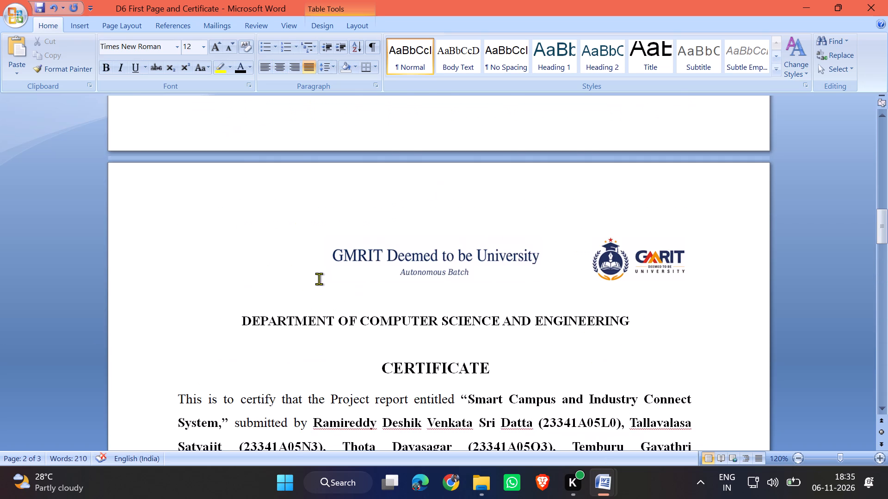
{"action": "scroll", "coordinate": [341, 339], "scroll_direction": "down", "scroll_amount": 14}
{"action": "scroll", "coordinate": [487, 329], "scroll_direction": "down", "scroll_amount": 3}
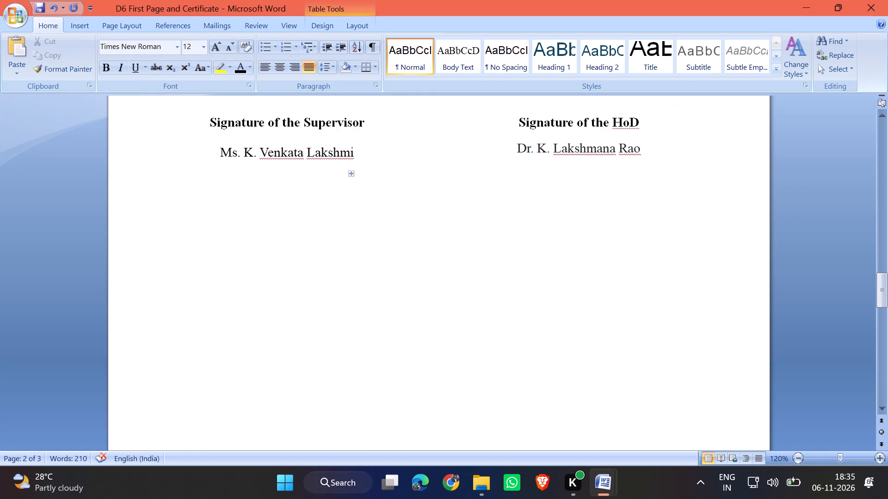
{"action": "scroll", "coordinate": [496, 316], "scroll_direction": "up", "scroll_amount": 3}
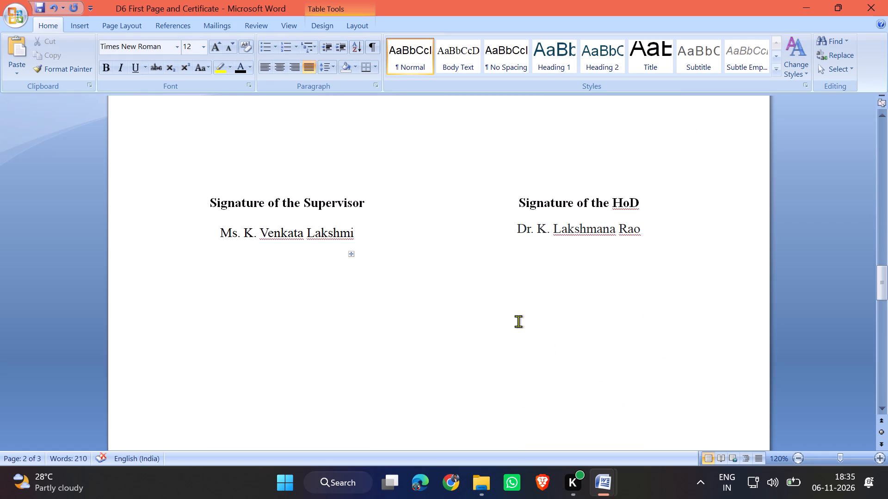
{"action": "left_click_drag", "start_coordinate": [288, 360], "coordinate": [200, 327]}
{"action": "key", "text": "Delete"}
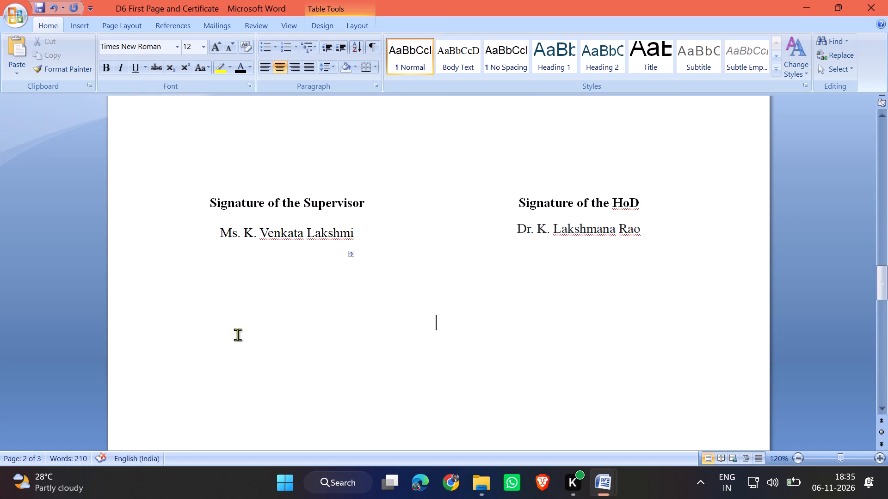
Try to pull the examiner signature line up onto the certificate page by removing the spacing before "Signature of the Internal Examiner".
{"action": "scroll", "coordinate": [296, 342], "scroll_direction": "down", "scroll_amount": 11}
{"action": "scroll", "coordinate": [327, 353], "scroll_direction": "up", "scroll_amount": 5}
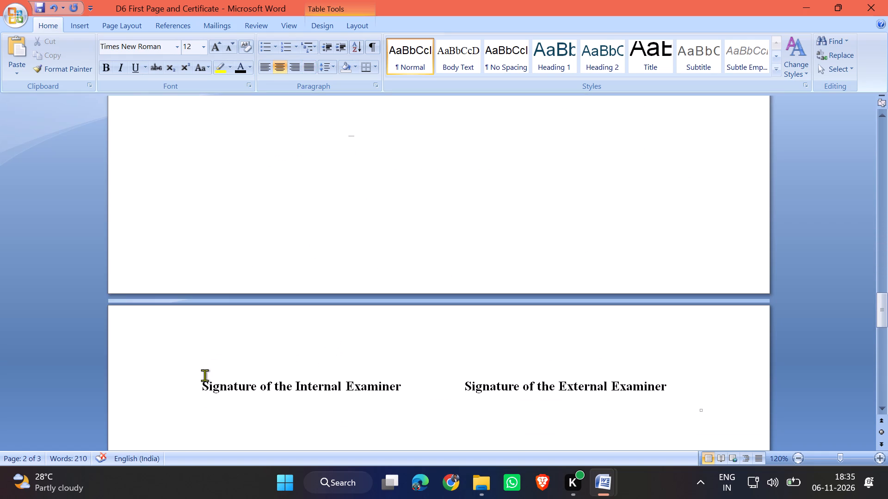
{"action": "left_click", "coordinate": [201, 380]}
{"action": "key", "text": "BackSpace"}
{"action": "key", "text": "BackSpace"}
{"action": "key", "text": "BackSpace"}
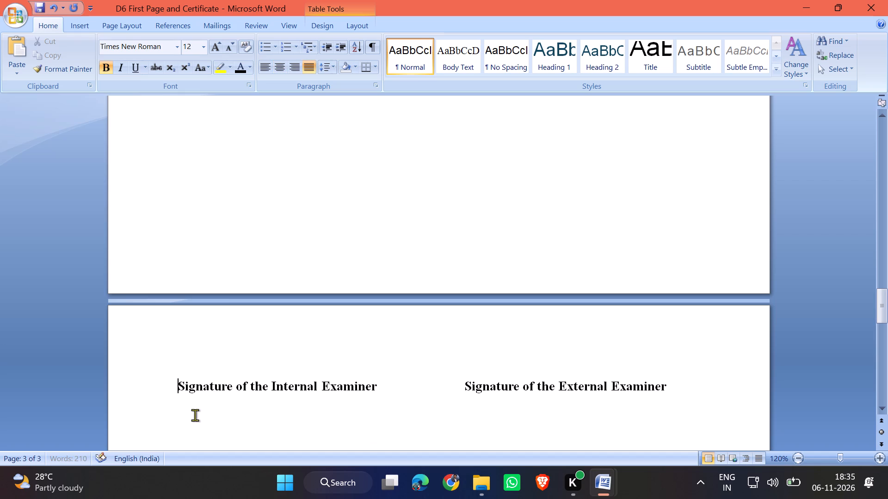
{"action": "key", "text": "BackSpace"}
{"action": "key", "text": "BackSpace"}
Close the D6 First Page and Certificate document without saving the changes.
{"action": "scroll", "coordinate": [378, 384], "scroll_direction": "up", "scroll_amount": 20}
{"action": "scroll", "coordinate": [378, 384], "scroll_direction": "up", "scroll_amount": 5}
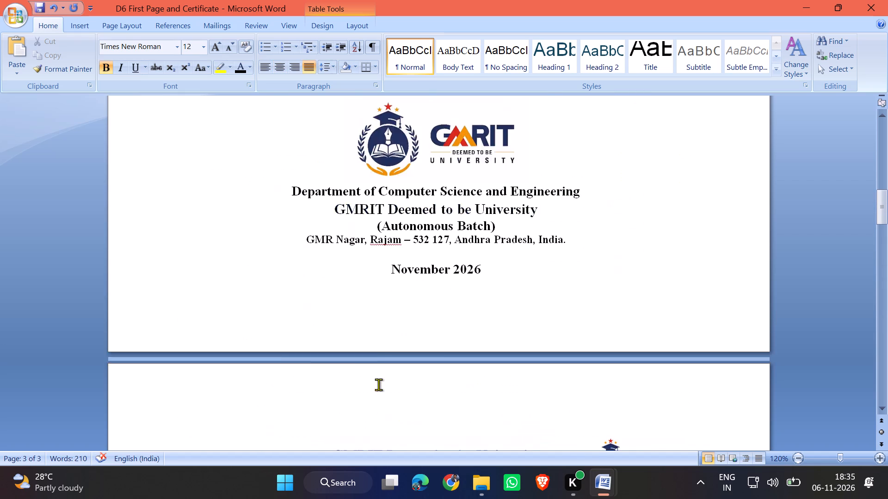
{"action": "scroll", "coordinate": [378, 384], "scroll_direction": "up", "scroll_amount": 20}
{"action": "scroll", "coordinate": [378, 384], "scroll_direction": "up", "scroll_amount": 5}
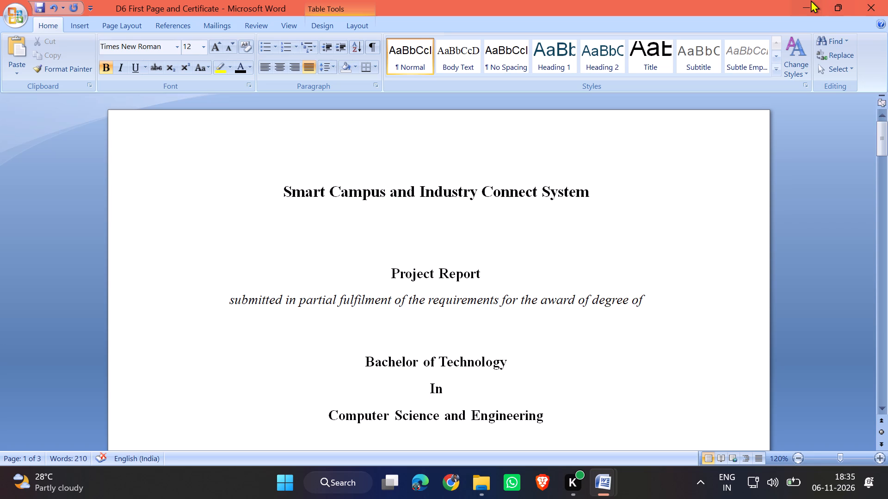
{"action": "left_click", "coordinate": [882, 0]}
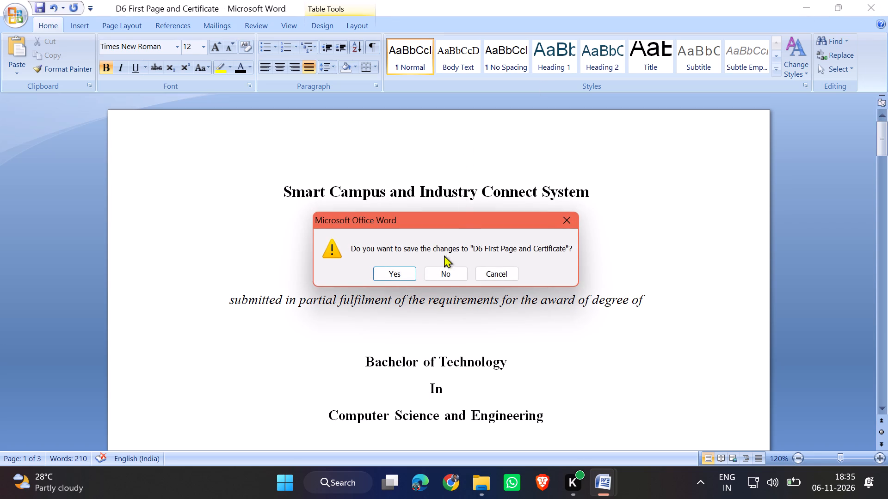
{"action": "left_click", "coordinate": [435, 275]}
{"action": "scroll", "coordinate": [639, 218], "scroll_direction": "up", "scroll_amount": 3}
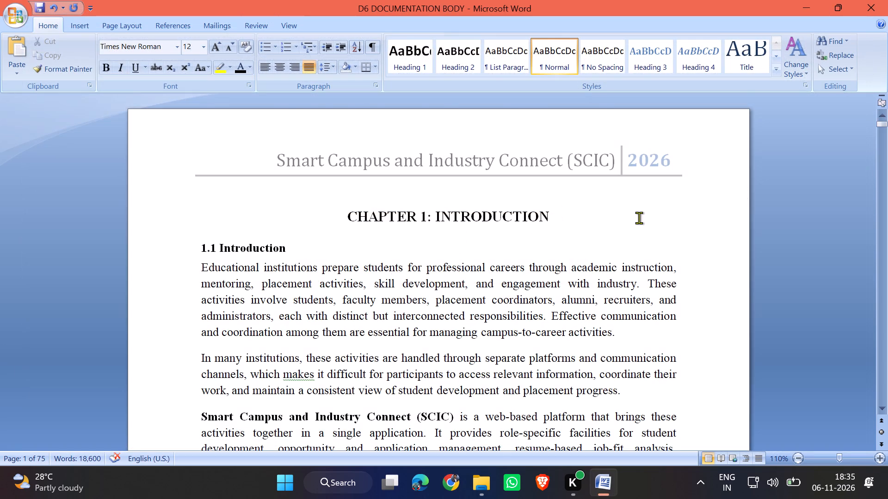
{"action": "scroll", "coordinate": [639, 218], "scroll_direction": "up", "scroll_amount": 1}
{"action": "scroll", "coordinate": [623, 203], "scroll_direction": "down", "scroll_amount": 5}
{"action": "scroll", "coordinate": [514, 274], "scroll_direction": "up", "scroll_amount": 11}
Open the Main Project Guidelines and Report 2026-27 document from the MAIN P 2 folder.
{"action": "left_click", "coordinate": [479, 491]}
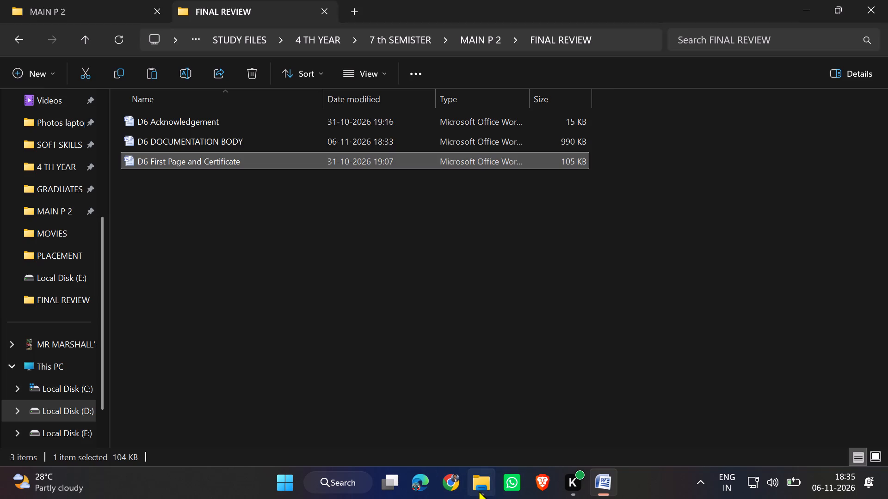
{"action": "left_click", "coordinate": [258, 219]}
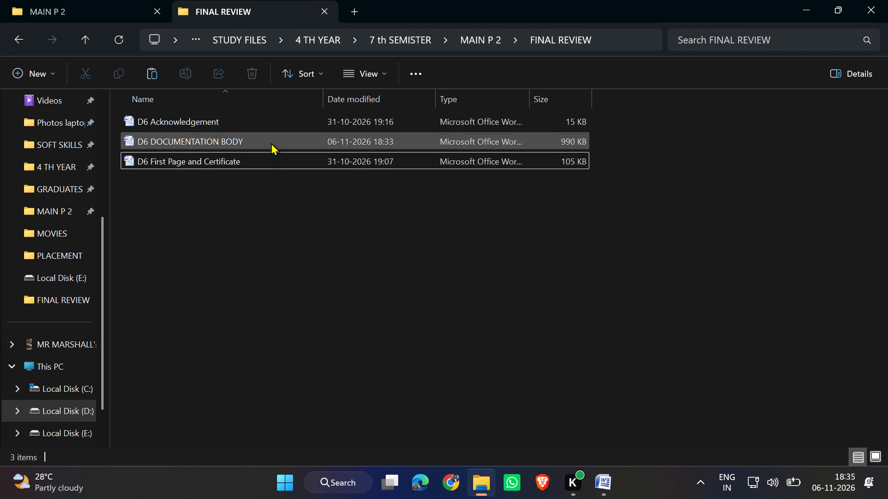
{"action": "left_click", "coordinate": [112, 20]}
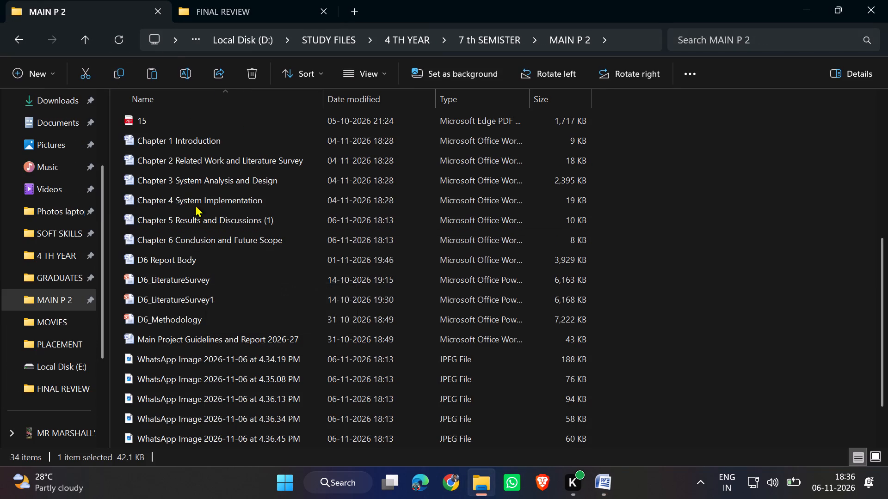
{"action": "scroll", "coordinate": [288, 263], "scroll_direction": "up", "scroll_amount": 10}
{"action": "scroll", "coordinate": [291, 251], "scroll_direction": "down", "scroll_amount": 10}
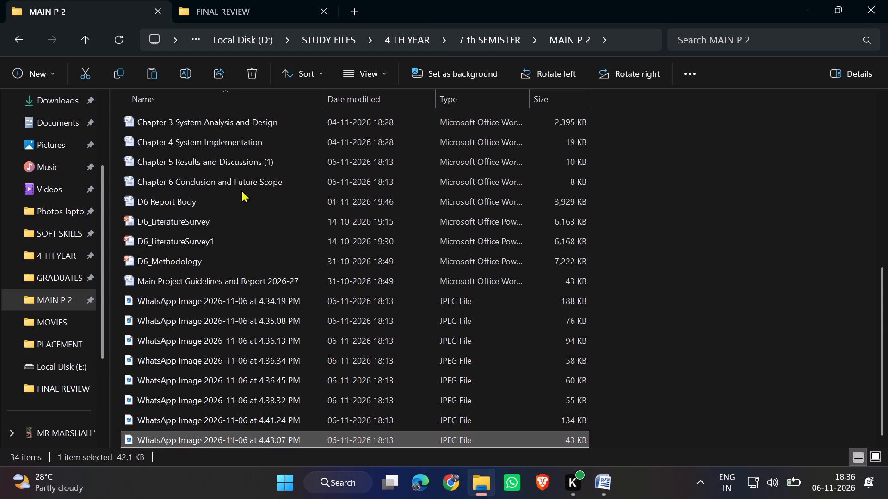
{"action": "scroll", "coordinate": [247, 225], "scroll_direction": "down", "scroll_amount": 5}
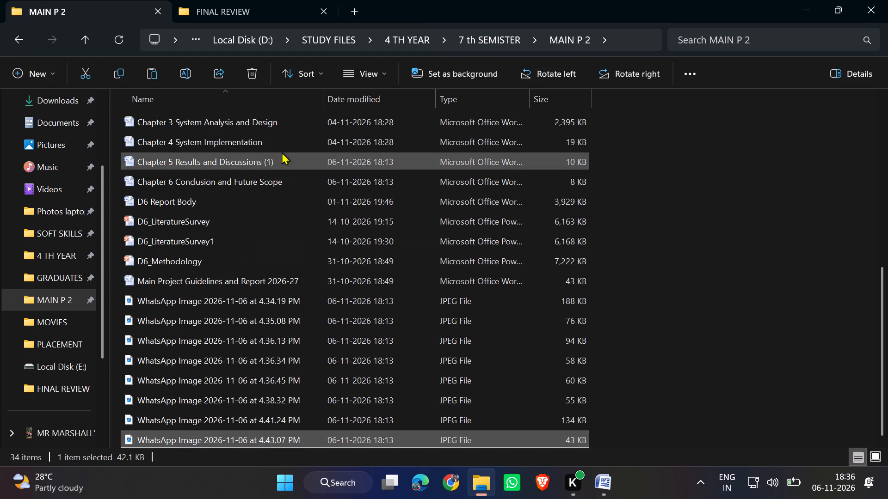
{"action": "left_click", "coordinate": [88, 47]}
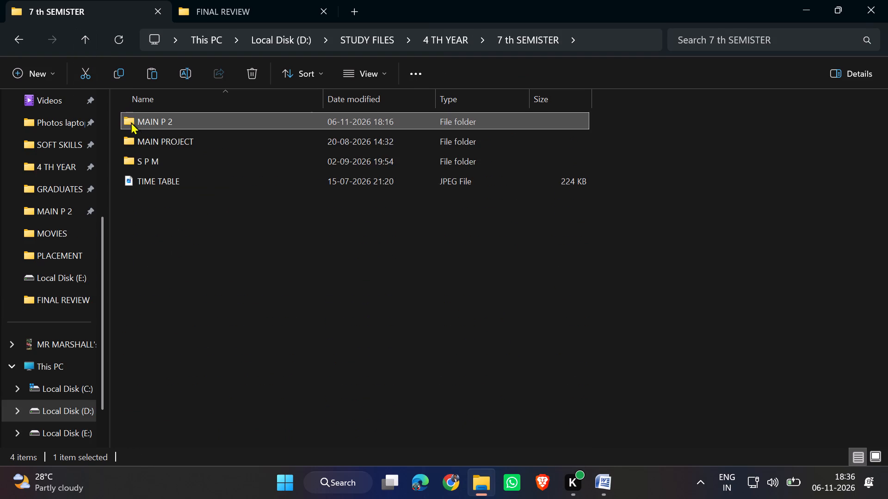
{"action": "double_click", "coordinate": [154, 117]}
{"action": "scroll", "coordinate": [241, 169], "scroll_direction": "down", "scroll_amount": 4}
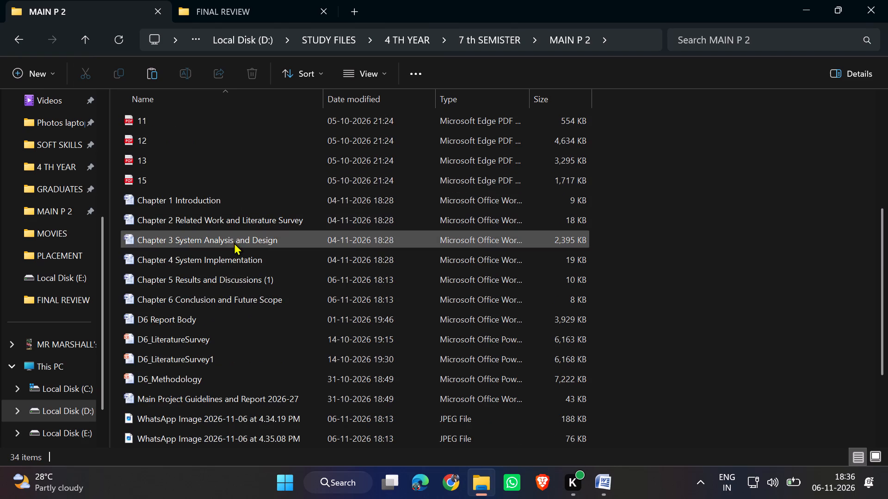
{"action": "scroll", "coordinate": [229, 357], "scroll_direction": "down", "scroll_amount": 3}
{"action": "scroll", "coordinate": [243, 321], "scroll_direction": "down", "scroll_amount": 3}
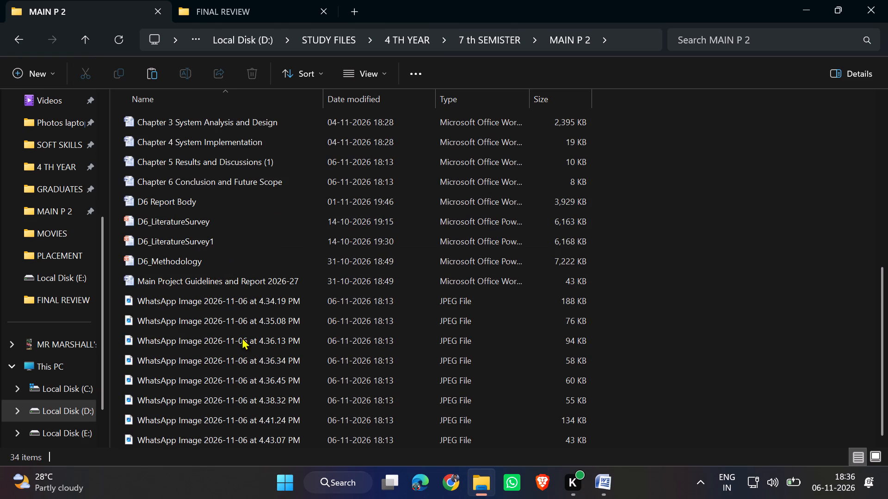
{"action": "scroll", "coordinate": [242, 337], "scroll_direction": "down", "scroll_amount": 3}
{"action": "double_click", "coordinate": [232, 285]}
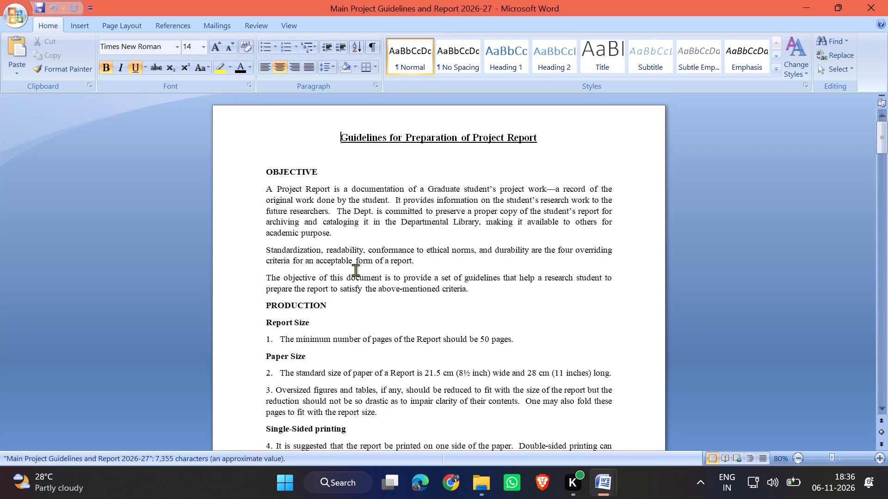
Review the report guidelines on captions, references, appendices, contents order, abstract, and lists of tables and abbreviations, then minimise the document.
{"action": "scroll", "coordinate": [357, 270], "scroll_direction": "down", "scroll_amount": 20}
{"action": "scroll", "coordinate": [357, 270], "scroll_direction": "down", "scroll_amount": 20}
{"action": "scroll", "coordinate": [357, 270], "scroll_direction": "down", "scroll_amount": 12}
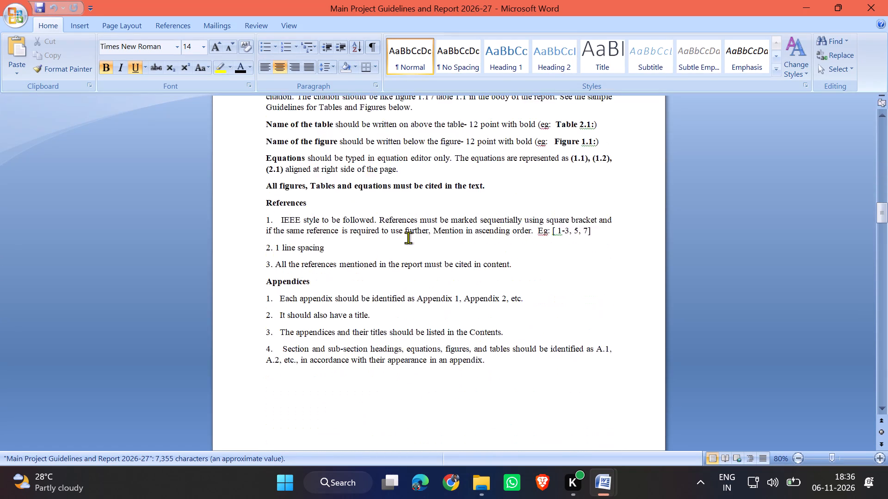
{"action": "scroll", "coordinate": [408, 237], "scroll_direction": "down", "scroll_amount": 20}
{"action": "scroll", "coordinate": [408, 237], "scroll_direction": "down", "scroll_amount": 20}
{"action": "scroll", "coordinate": [408, 237], "scroll_direction": "down", "scroll_amount": 1}
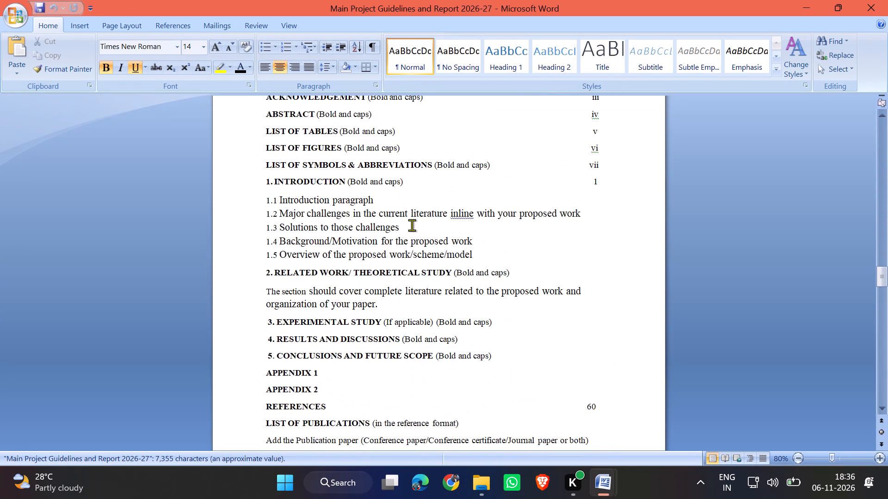
{"action": "scroll", "coordinate": [412, 225], "scroll_direction": "up", "scroll_amount": 13}
{"action": "scroll", "coordinate": [410, 223], "scroll_direction": "down", "scroll_amount": 5}
{"action": "scroll", "coordinate": [410, 221], "scroll_direction": "up", "scroll_amount": 17}
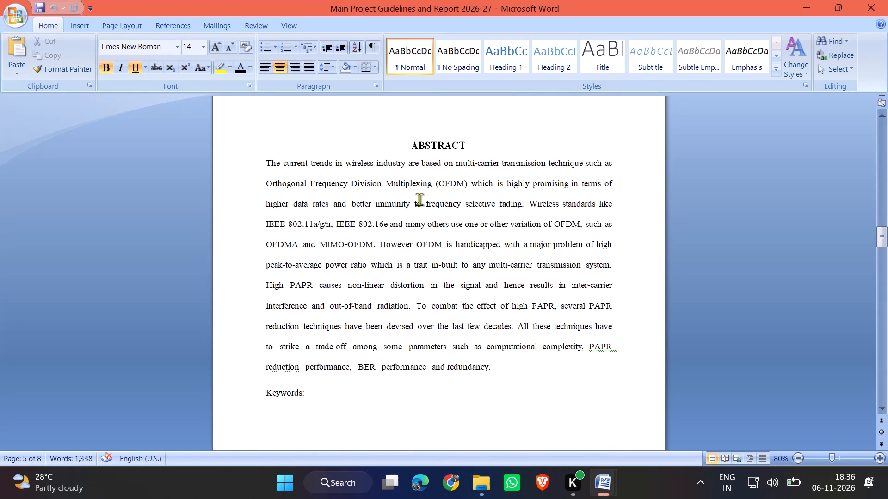
{"action": "scroll", "coordinate": [567, 176], "scroll_direction": "down", "scroll_amount": 7}
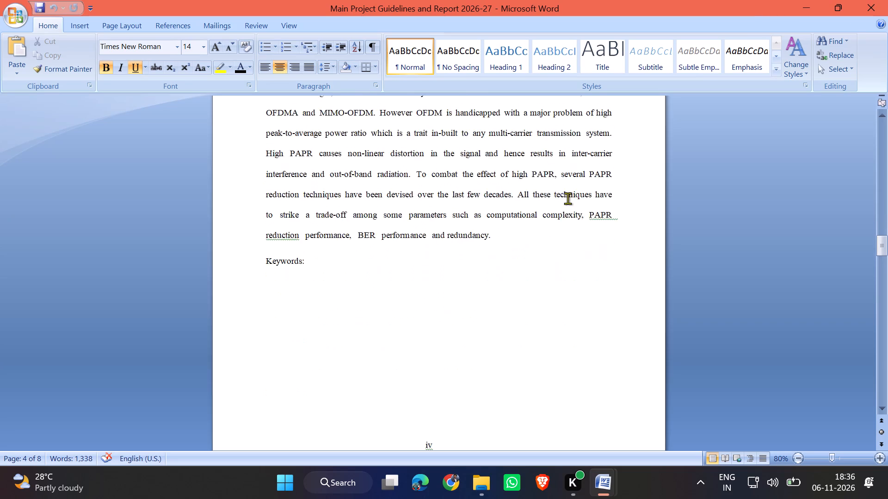
{"action": "scroll", "coordinate": [567, 198], "scroll_direction": "down", "scroll_amount": 20}
{"action": "scroll", "coordinate": [567, 198], "scroll_direction": "down", "scroll_amount": 20}
{"action": "scroll", "coordinate": [567, 198], "scroll_direction": "down", "scroll_amount": 3}
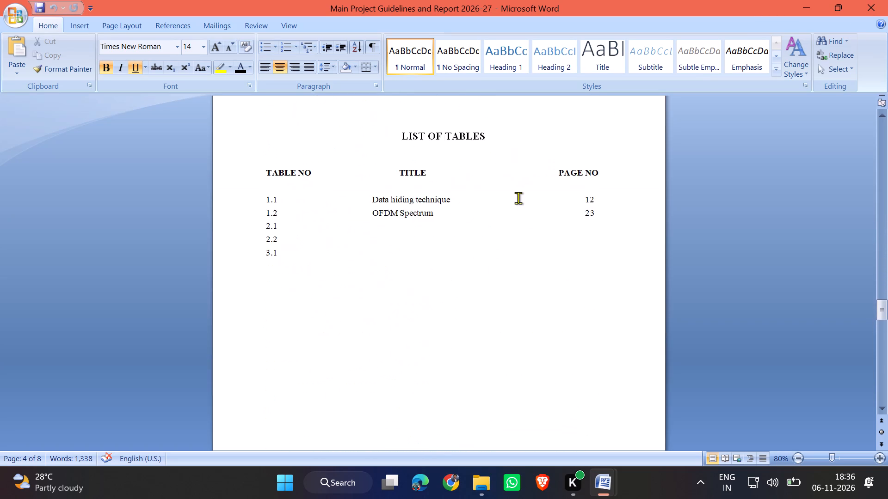
{"action": "scroll", "coordinate": [518, 198], "scroll_direction": "down", "scroll_amount": 20}
{"action": "scroll", "coordinate": [518, 198], "scroll_direction": "down", "scroll_amount": 17}
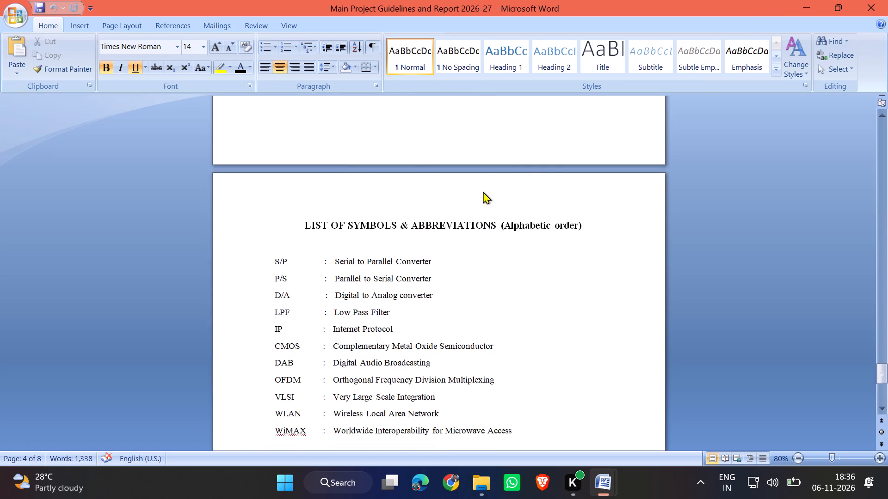
{"action": "scroll", "coordinate": [483, 191], "scroll_direction": "down", "scroll_amount": 20}
{"action": "scroll", "coordinate": [483, 191], "scroll_direction": "down", "scroll_amount": 7}
{"action": "scroll", "coordinate": [477, 189], "scroll_direction": "up", "scroll_amount": 12}
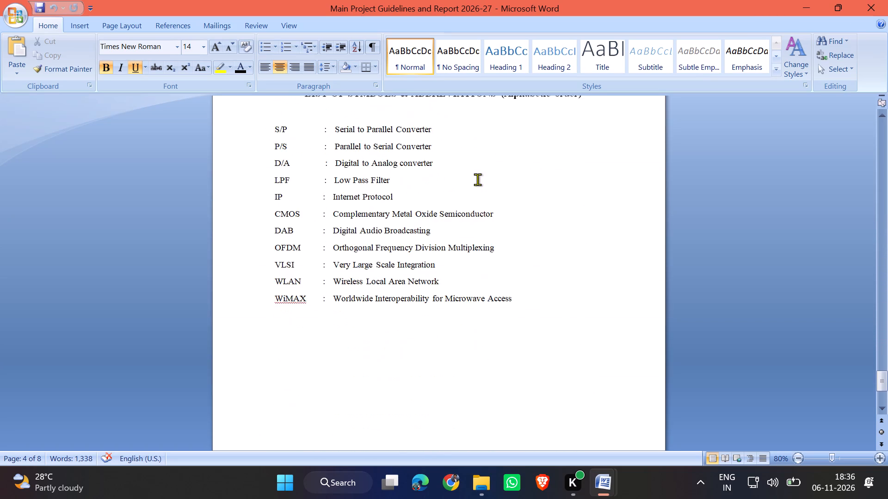
{"action": "scroll", "coordinate": [477, 179], "scroll_direction": "up", "scroll_amount": 20}
{"action": "scroll", "coordinate": [477, 179], "scroll_direction": "up", "scroll_amount": 20}
{"action": "scroll", "coordinate": [477, 179], "scroll_direction": "up", "scroll_amount": 6}
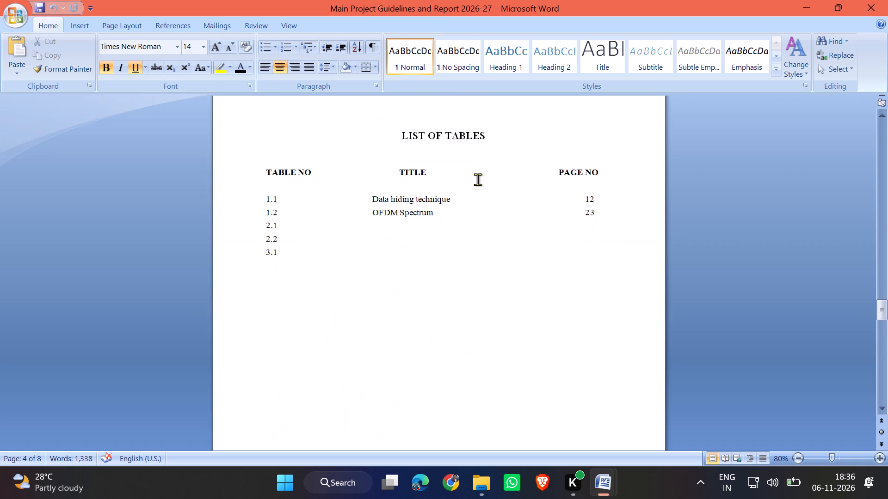
{"action": "scroll", "coordinate": [477, 179], "scroll_direction": "up", "scroll_amount": 20}
{"action": "scroll", "coordinate": [477, 179], "scroll_direction": "up", "scroll_amount": 20}
{"action": "scroll", "coordinate": [477, 179], "scroll_direction": "up", "scroll_amount": 6}
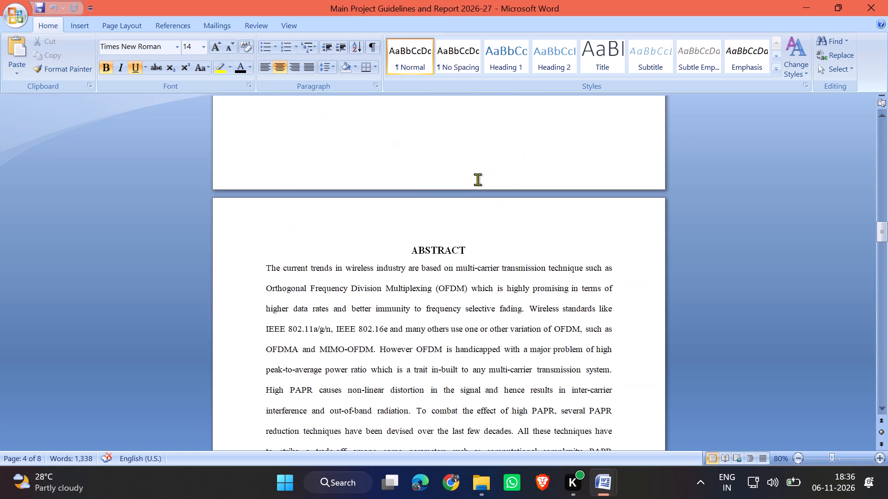
{"action": "scroll", "coordinate": [477, 179], "scroll_direction": "up", "scroll_amount": 20}
{"action": "scroll", "coordinate": [477, 179], "scroll_direction": "up", "scroll_amount": 3}
{"action": "scroll", "coordinate": [477, 179], "scroll_direction": "down", "scroll_amount": 17}
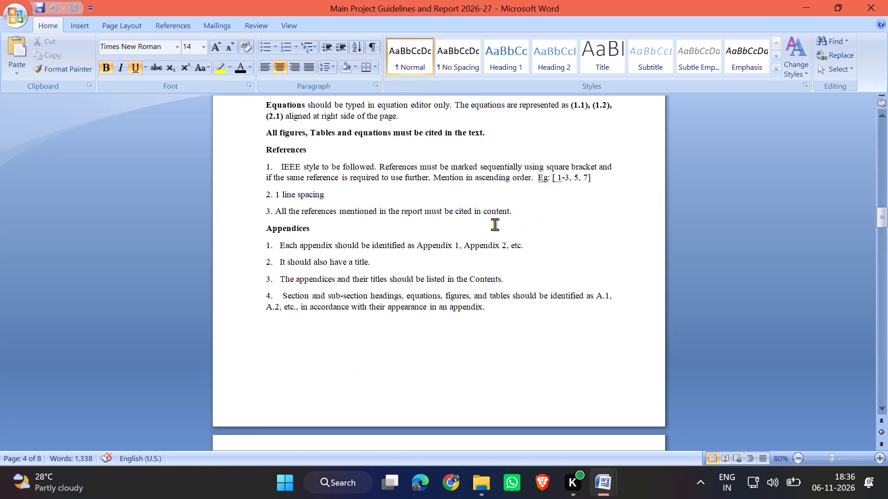
{"action": "scroll", "coordinate": [494, 224], "scroll_direction": "down", "scroll_amount": 11}
{"action": "left_click", "coordinate": [813, 0]}
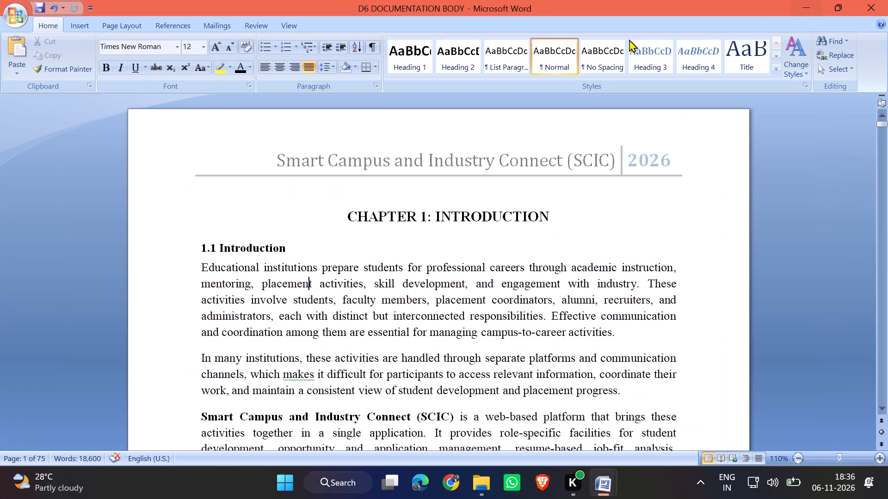
Reopen the Main Project Guidelines and Report 2026-27 document from the MAIN P 2 folder and maximise its window.
{"action": "left_click", "coordinate": [478, 479]}
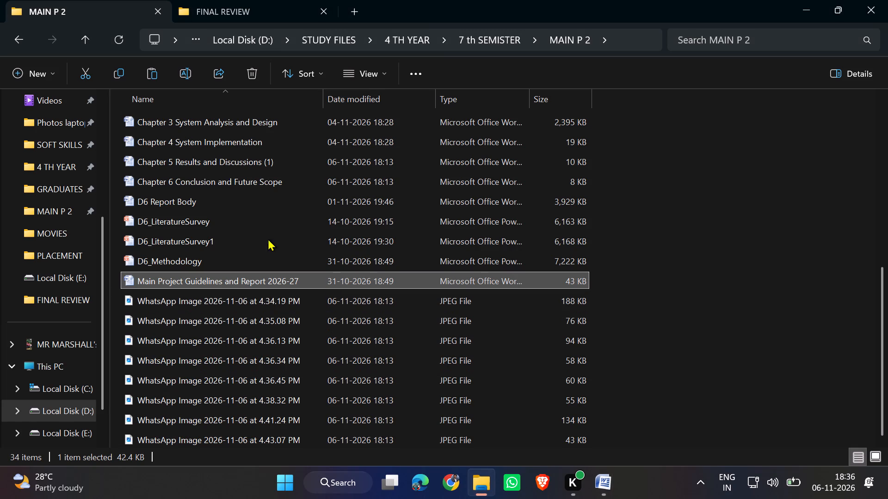
{"action": "scroll", "coordinate": [256, 227], "scroll_direction": "up", "scroll_amount": 2}
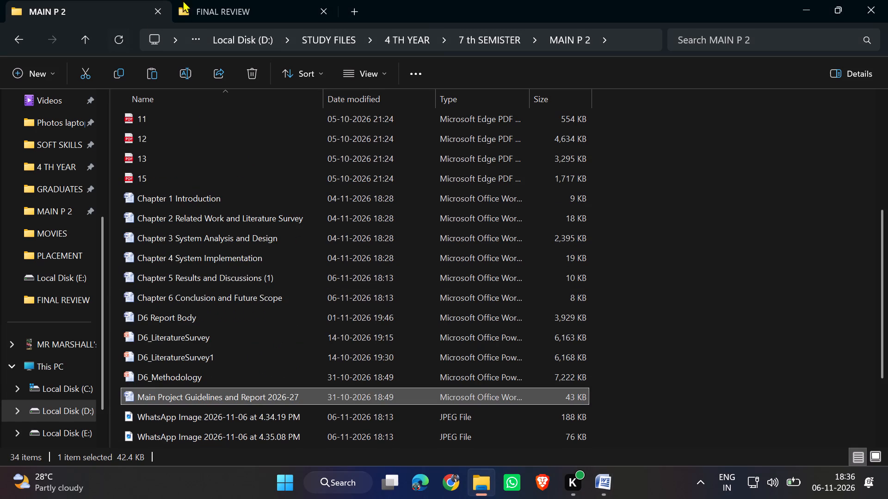
{"action": "left_click", "coordinate": [210, 7]}
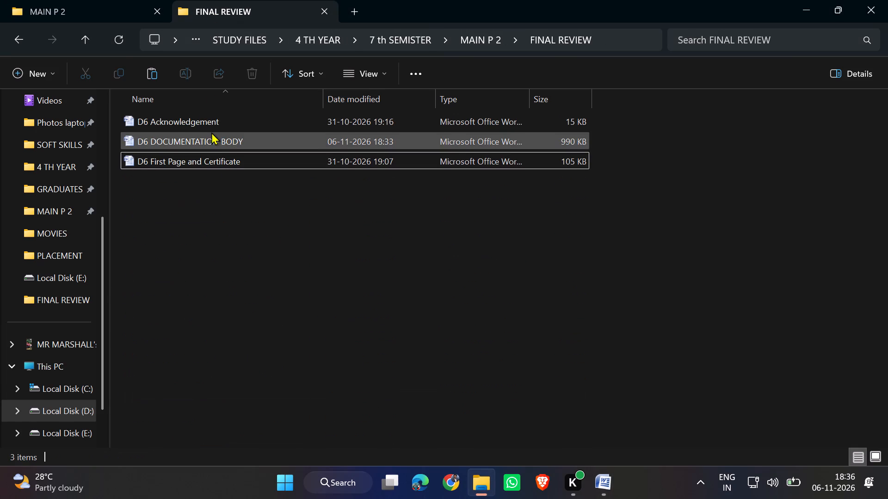
{"action": "left_click", "coordinate": [100, 16]}
{"action": "scroll", "coordinate": [333, 277], "scroll_direction": "down", "scroll_amount": 9}
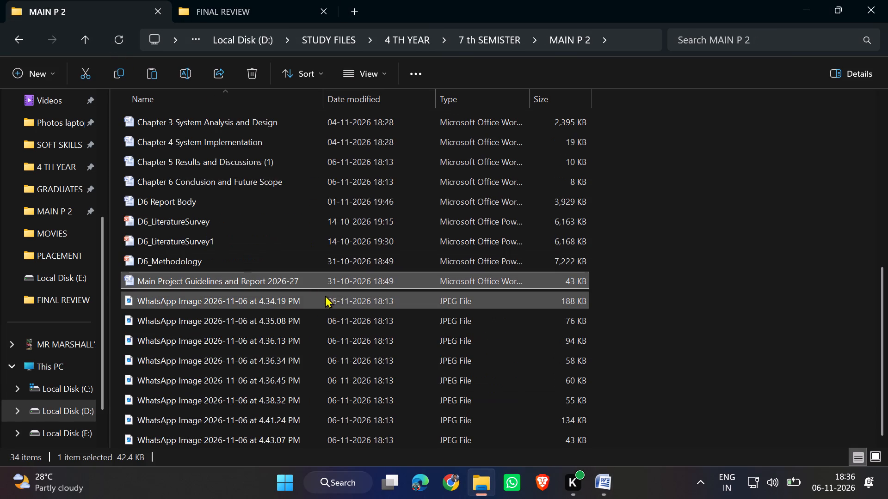
{"action": "scroll", "coordinate": [325, 295], "scroll_direction": "down", "scroll_amount": 10}
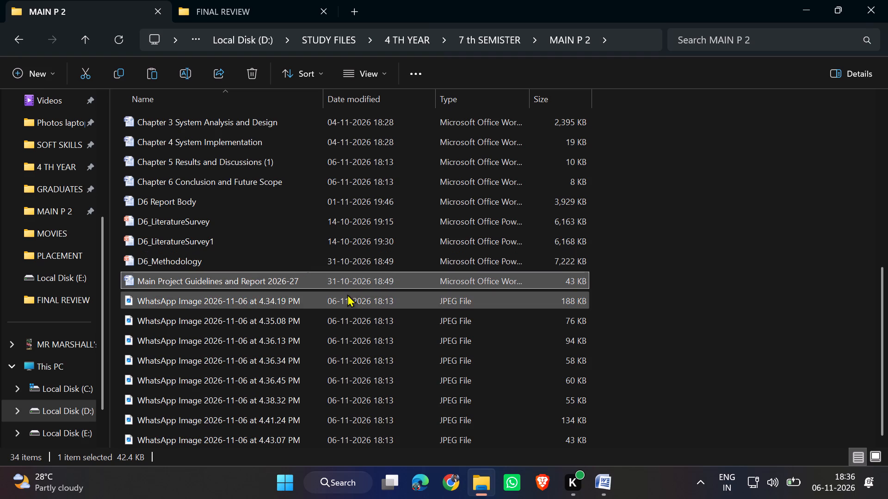
{"action": "scroll", "coordinate": [347, 298], "scroll_direction": "up", "scroll_amount": 3}
{"action": "scroll", "coordinate": [236, 329], "scroll_direction": "down", "scroll_amount": 5}
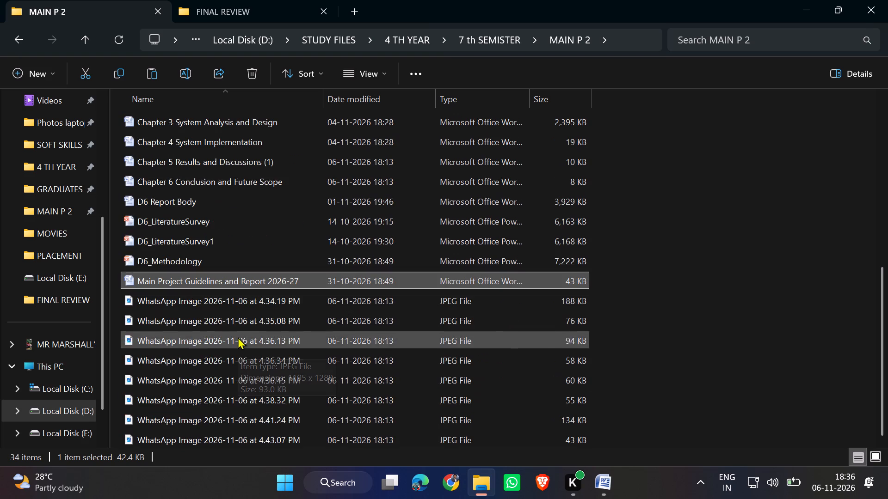
{"action": "double_click", "coordinate": [221, 286]}
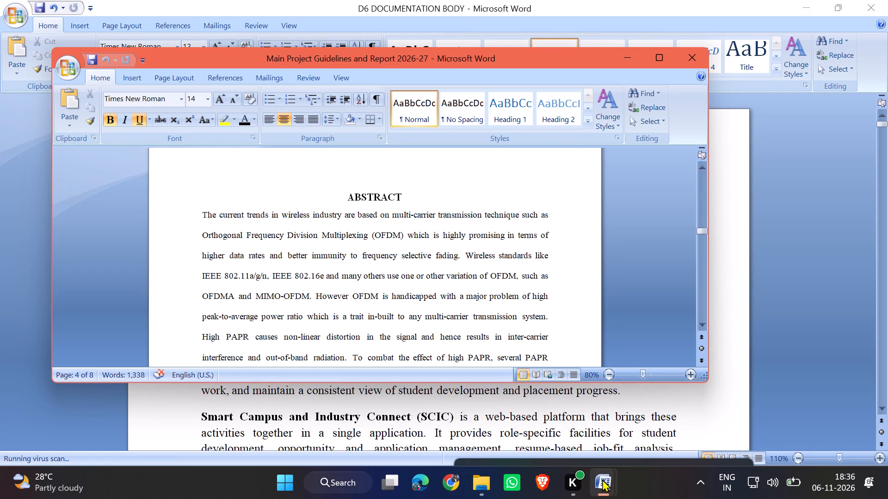
{"action": "left_click", "coordinate": [644, 405]}
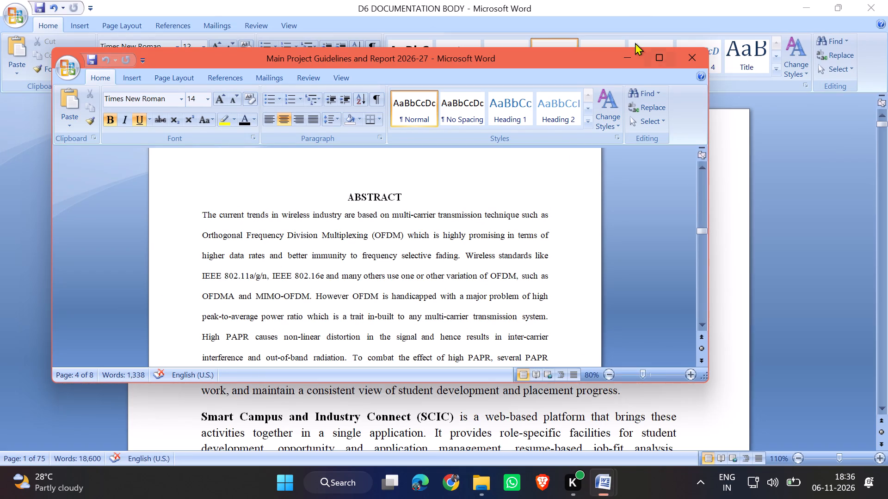
{"action": "left_click", "coordinate": [662, 60]}
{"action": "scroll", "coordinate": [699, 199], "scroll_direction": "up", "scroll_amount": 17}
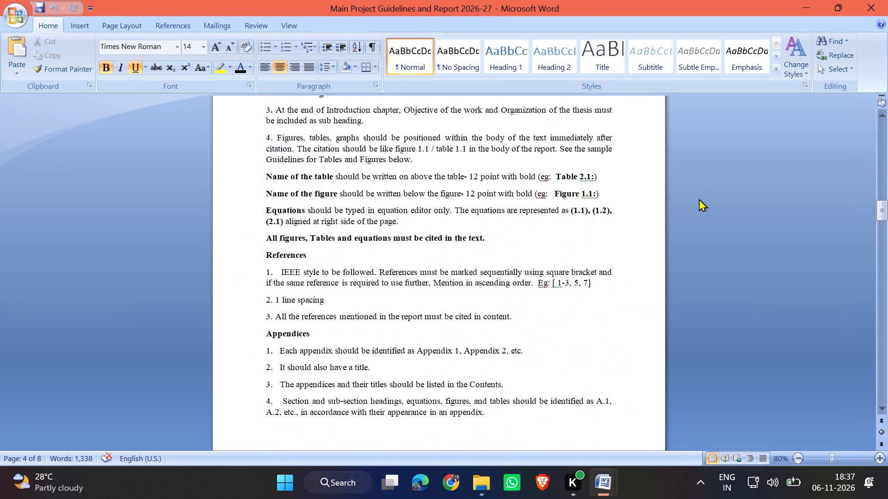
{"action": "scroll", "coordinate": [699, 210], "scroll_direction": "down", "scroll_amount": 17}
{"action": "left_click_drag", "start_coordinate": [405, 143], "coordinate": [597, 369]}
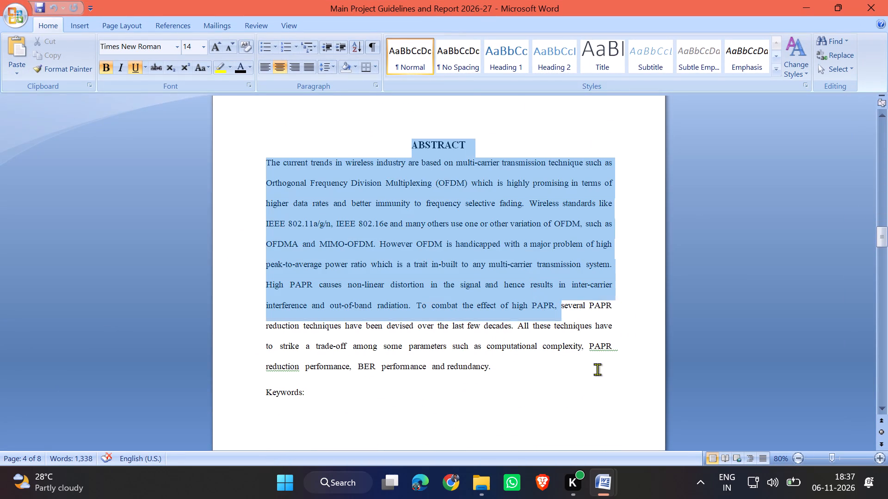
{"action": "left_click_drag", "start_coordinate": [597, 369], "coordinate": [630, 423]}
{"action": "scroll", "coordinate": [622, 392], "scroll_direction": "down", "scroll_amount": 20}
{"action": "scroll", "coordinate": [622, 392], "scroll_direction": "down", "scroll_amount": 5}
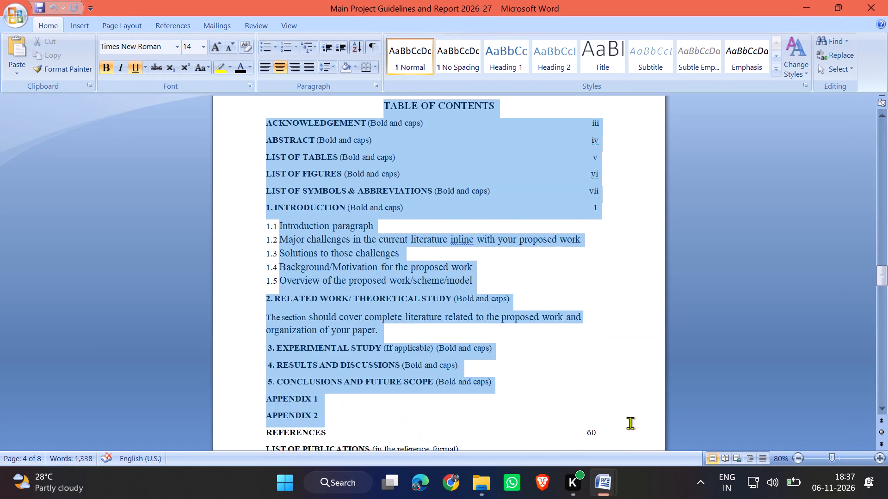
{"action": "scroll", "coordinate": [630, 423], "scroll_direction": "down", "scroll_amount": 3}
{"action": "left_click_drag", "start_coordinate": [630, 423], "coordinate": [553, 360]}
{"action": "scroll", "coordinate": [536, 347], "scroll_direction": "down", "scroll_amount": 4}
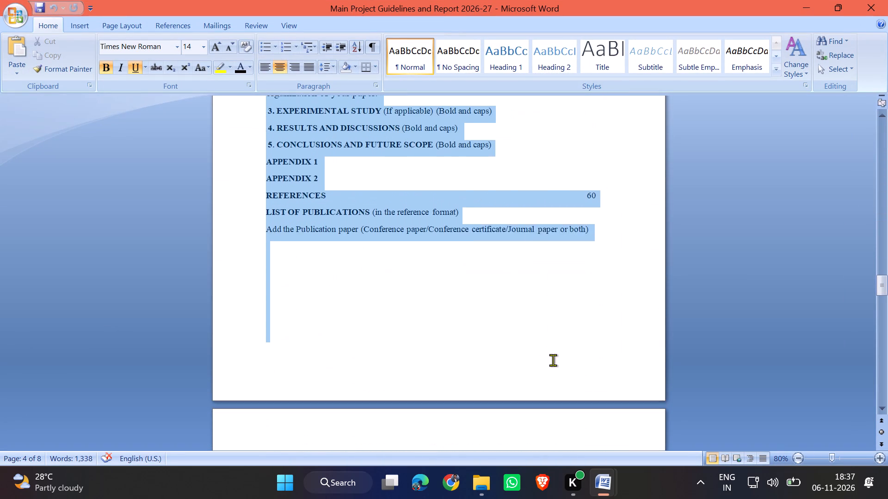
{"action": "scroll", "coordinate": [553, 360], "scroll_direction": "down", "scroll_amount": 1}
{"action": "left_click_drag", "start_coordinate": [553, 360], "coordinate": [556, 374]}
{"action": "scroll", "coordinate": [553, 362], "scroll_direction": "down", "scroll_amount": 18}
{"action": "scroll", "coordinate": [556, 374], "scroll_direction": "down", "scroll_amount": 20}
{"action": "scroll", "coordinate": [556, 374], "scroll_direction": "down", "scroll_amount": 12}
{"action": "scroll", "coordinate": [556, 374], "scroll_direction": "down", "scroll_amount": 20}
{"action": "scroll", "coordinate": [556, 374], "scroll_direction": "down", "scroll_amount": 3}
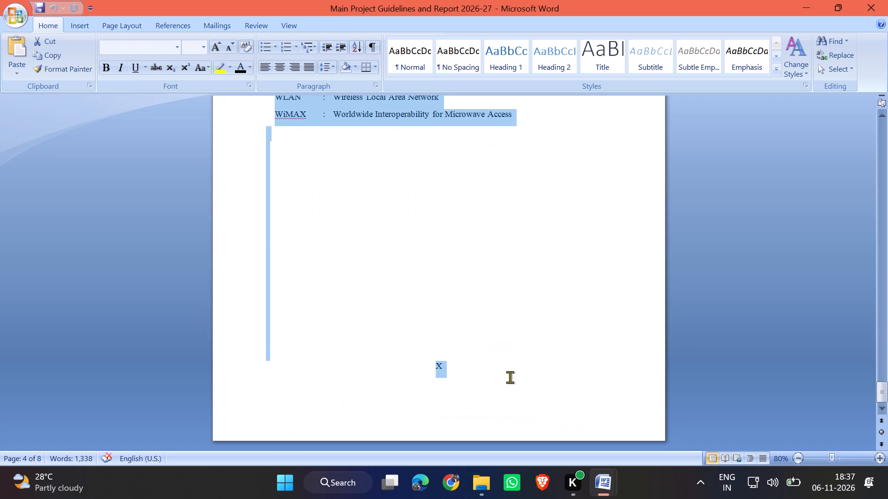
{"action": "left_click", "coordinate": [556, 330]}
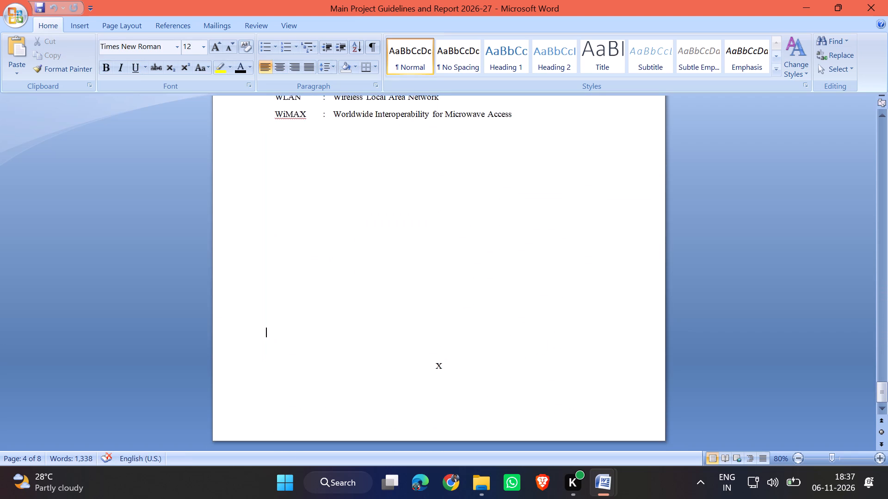
Delete all the guideline text from the start of the document up to the ABSTRACT heading.
{"action": "scroll", "coordinate": [555, 329], "scroll_direction": "up", "scroll_amount": 18}
{"action": "left_click_drag", "start_coordinate": [884, 357], "coordinate": [884, 320]}
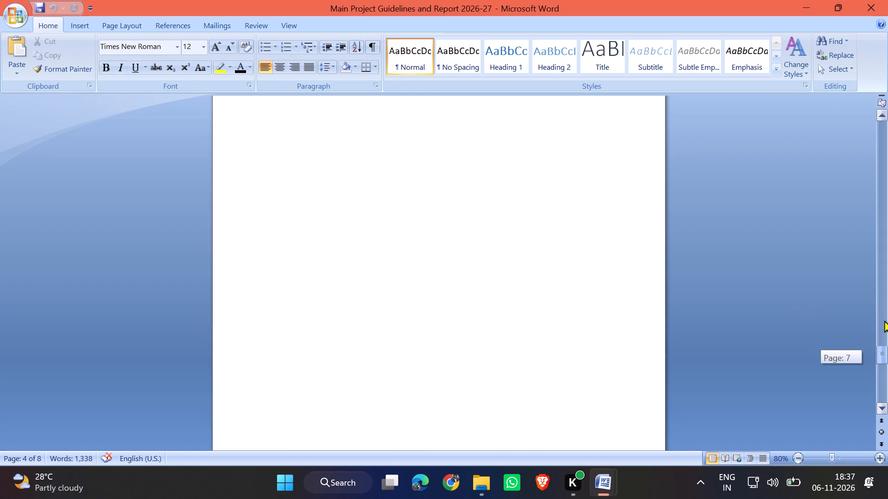
{"action": "left_click_drag", "start_coordinate": [884, 320], "coordinate": [887, 51]}
{"action": "left_click_drag", "start_coordinate": [335, 133], "coordinate": [561, 498]}
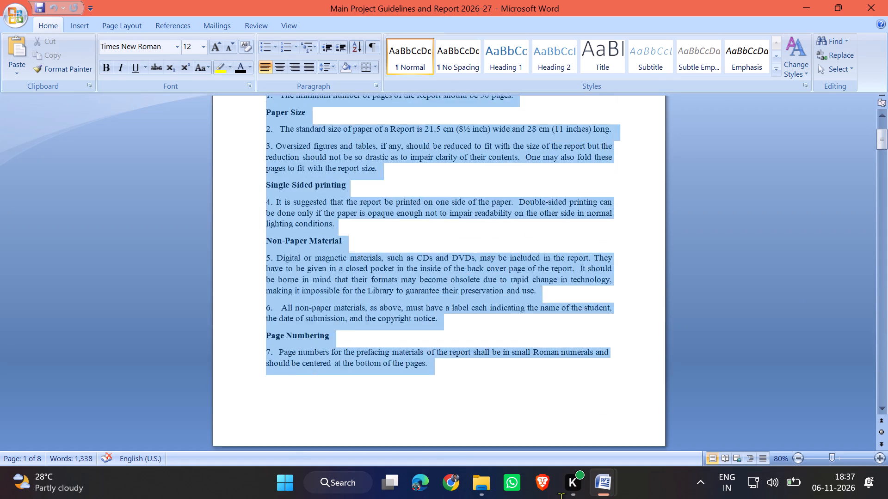
{"action": "left_click_drag", "start_coordinate": [561, 498], "coordinate": [484, 337]}
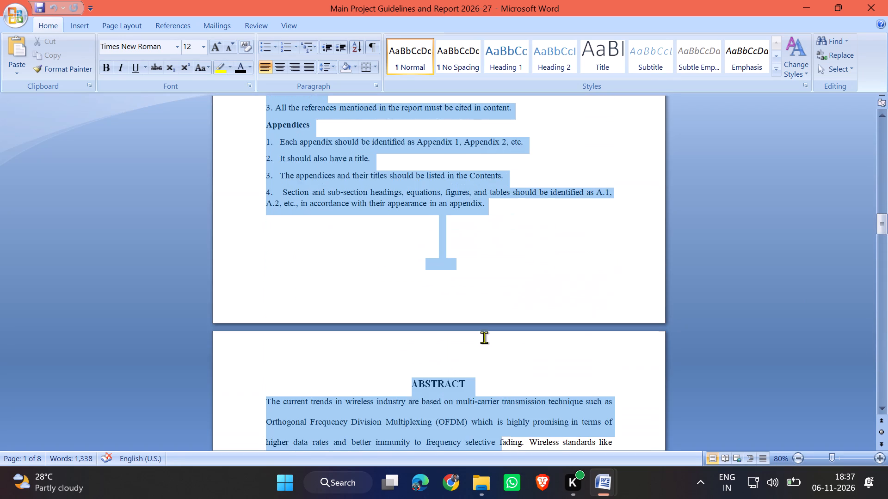
{"action": "left_click_drag", "start_coordinate": [484, 337], "coordinate": [532, 315]}
{"action": "key", "text": "Delete"}
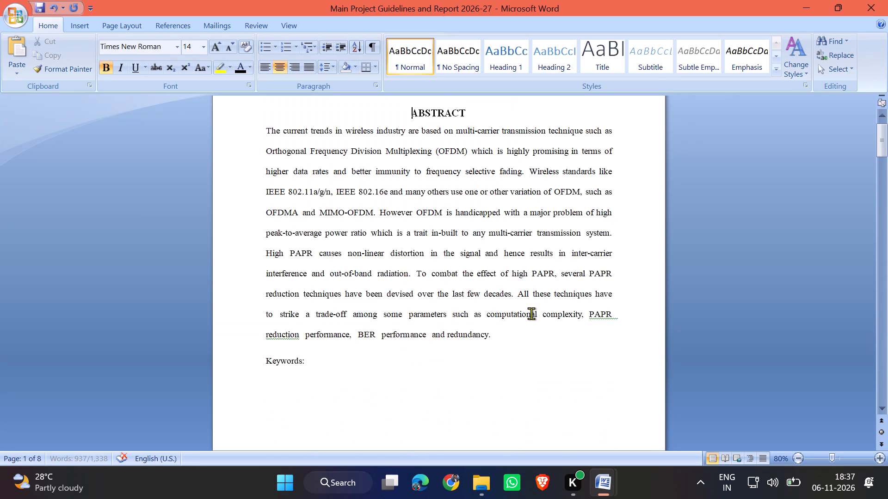
{"action": "scroll", "coordinate": [531, 313], "scroll_direction": "up", "scroll_amount": 12}
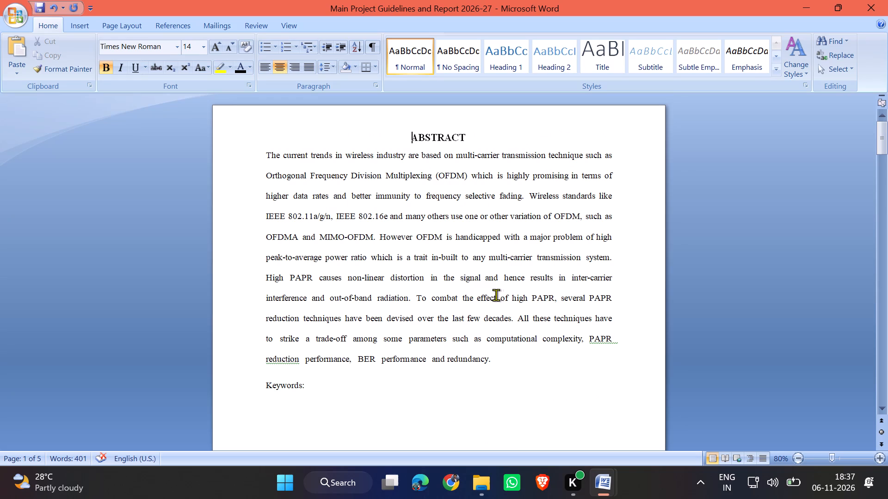
Save the trimmed guidelines document under its existing name and close it.
{"action": "key", "text": "ctrl+s"}
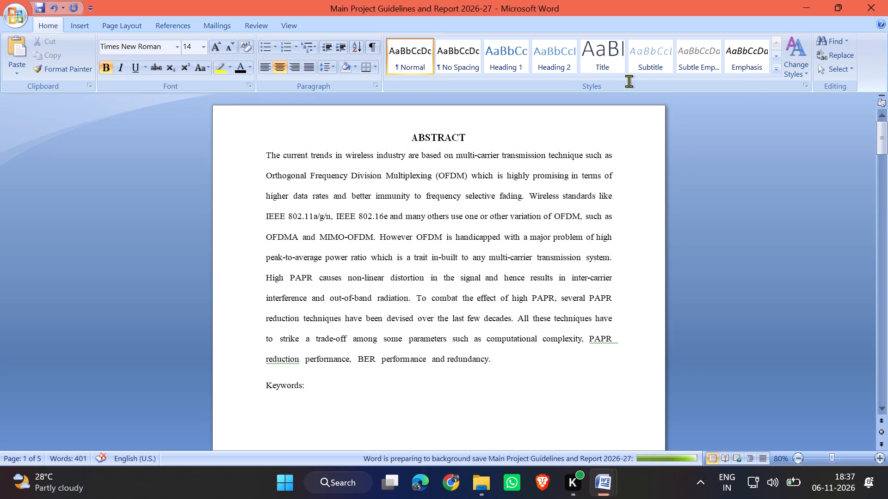
{"action": "left_click", "coordinate": [887, 13]}
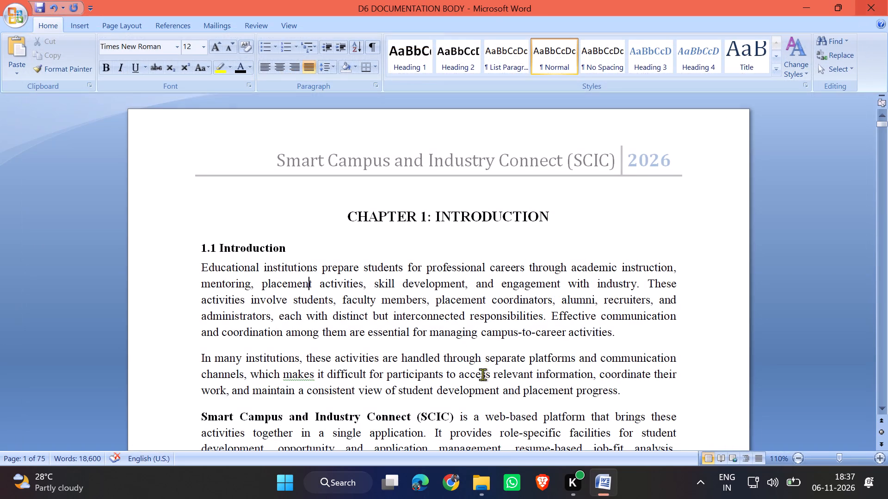
Move the Main Project Guidelines and Report 2026-27 file from the MAIN P 2 folder into the FINAL REVIEW folder.
{"action": "left_click", "coordinate": [487, 485]}
{"action": "scroll", "coordinate": [669, 357], "scroll_direction": "down", "scroll_amount": 3}
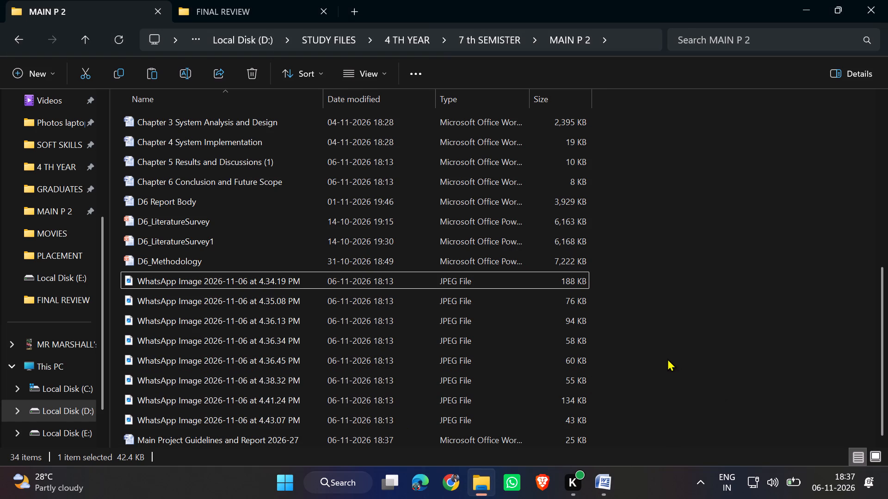
{"action": "left_click", "coordinate": [347, 439]}
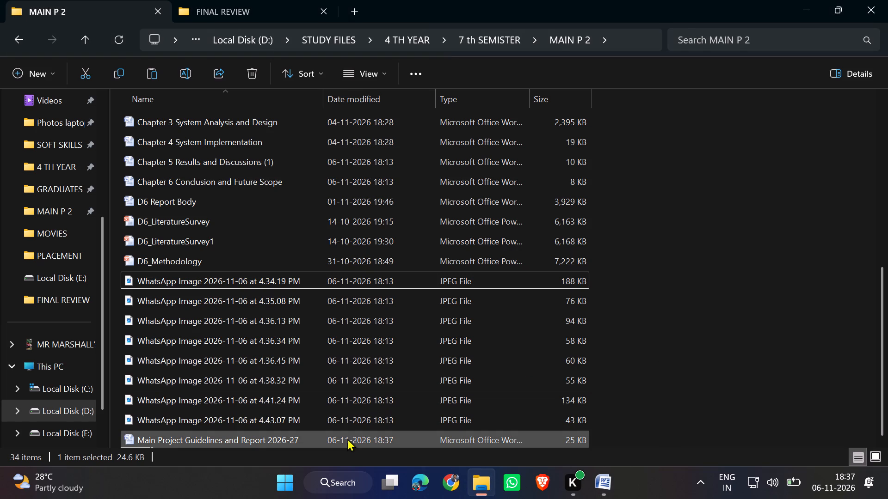
{"action": "key", "text": "ctrl+x"}
{"action": "left_click", "coordinate": [239, 10]}
{"action": "left_click", "coordinate": [242, 248]}
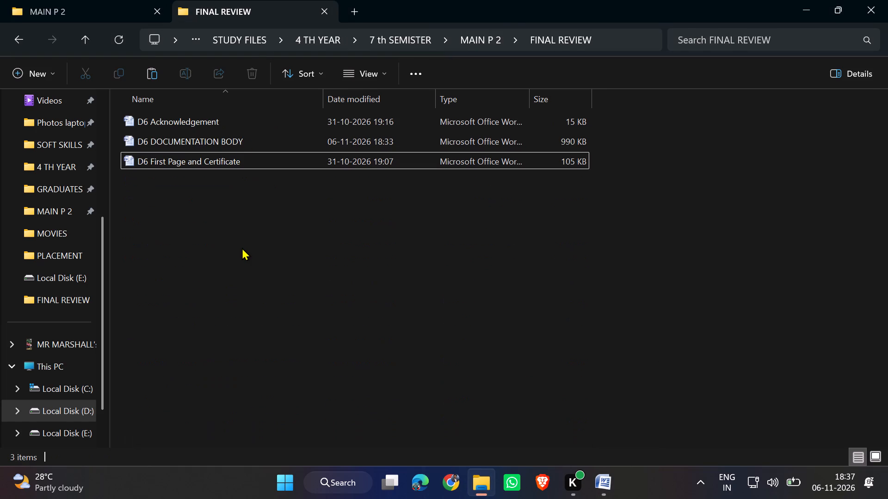
{"action": "key", "text": "ctrl+v"}
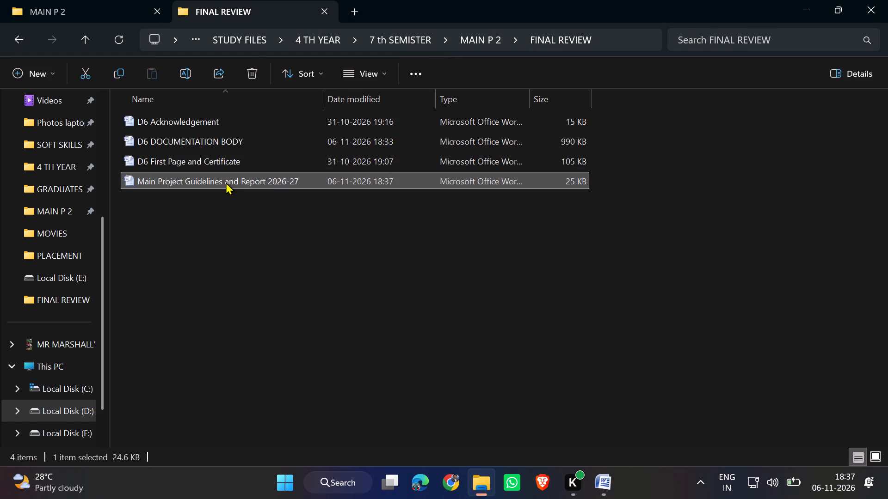
Rename the moved guidelines file as D6 Abstract and Index.
{"action": "left_click", "coordinate": [226, 182]}
{"action": "left_click", "coordinate": [181, 77]}
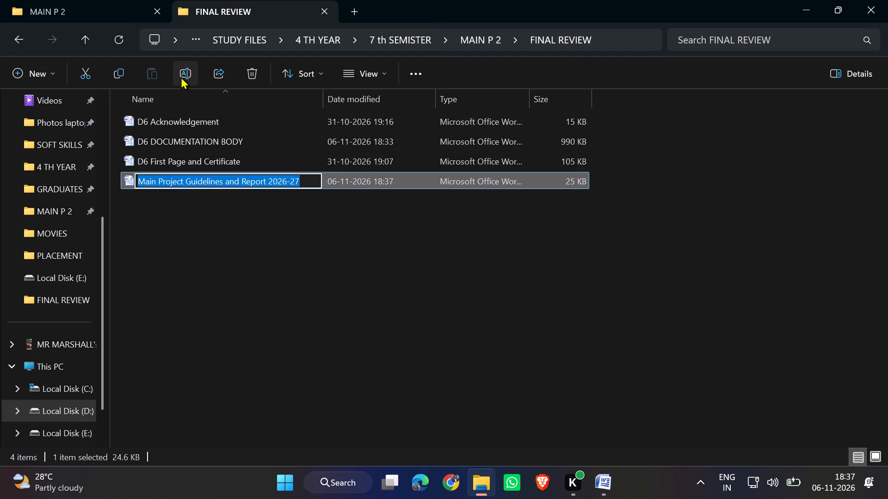
{"action": "type", "text": "D6"}
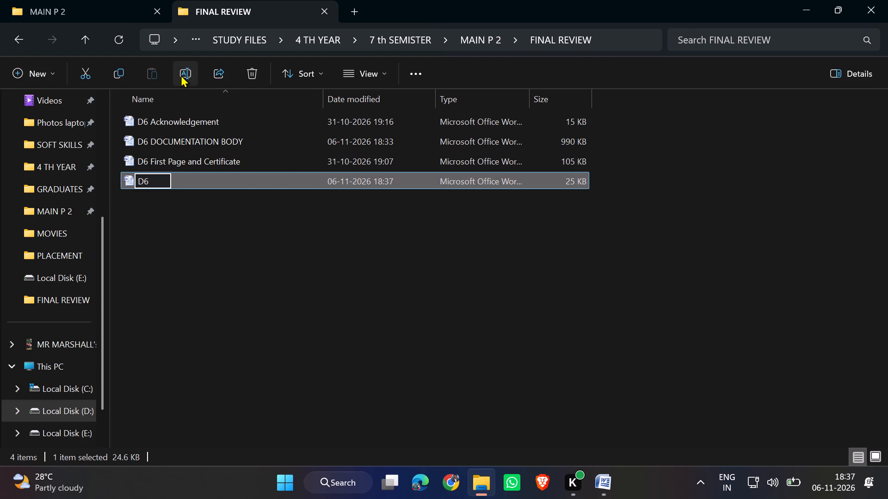
{"action": "key", "text": "space"}
{"action": "type", "text": "Abstract and In"}
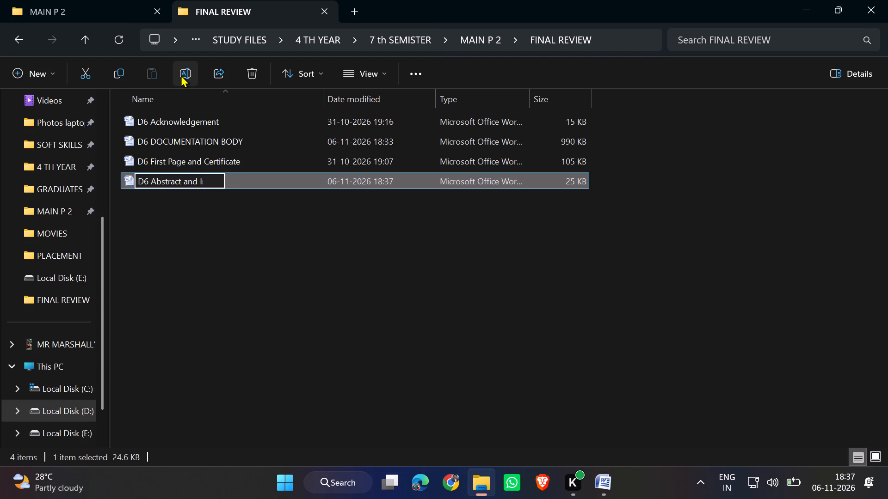
{"action": "key", "text": "BackSpace"}
{"action": "key", "text": "BackSpace"}
{"action": "type", "text": "In"}
{"action": "key", "text": "BackSpace"}
{"action": "type", "text": "ndes"}
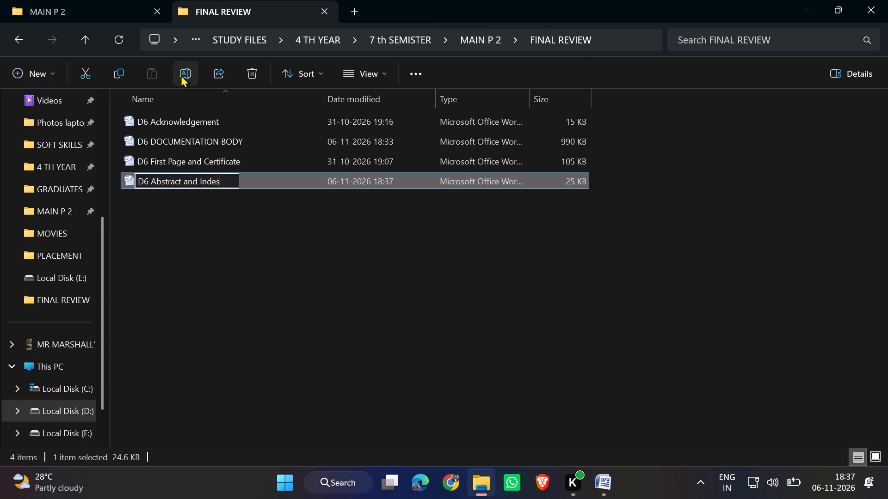
{"action": "key", "text": "BackSpace"}
{"action": "key", "text": "x"}
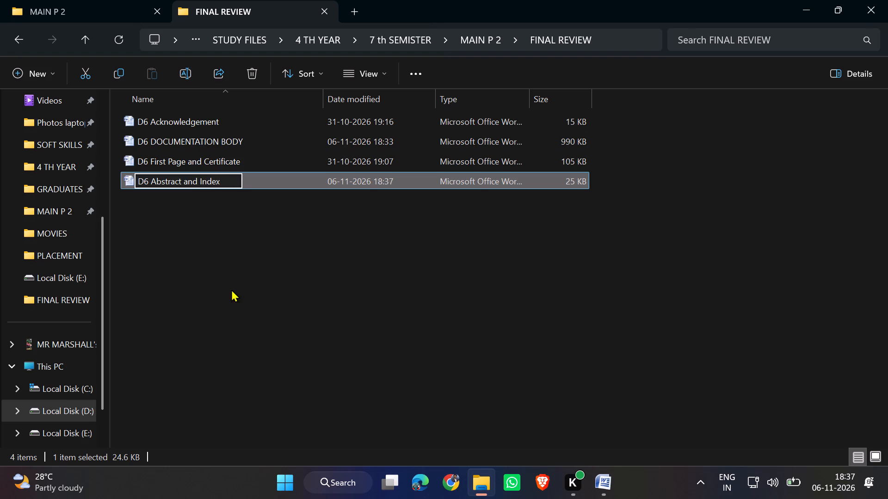
{"action": "left_click", "coordinate": [231, 289]}
Open the D6 Abstract and Index document from the FINAL REVIEW folder and go to its ABSTRACT section.
{"action": "double_click", "coordinate": [208, 120]}
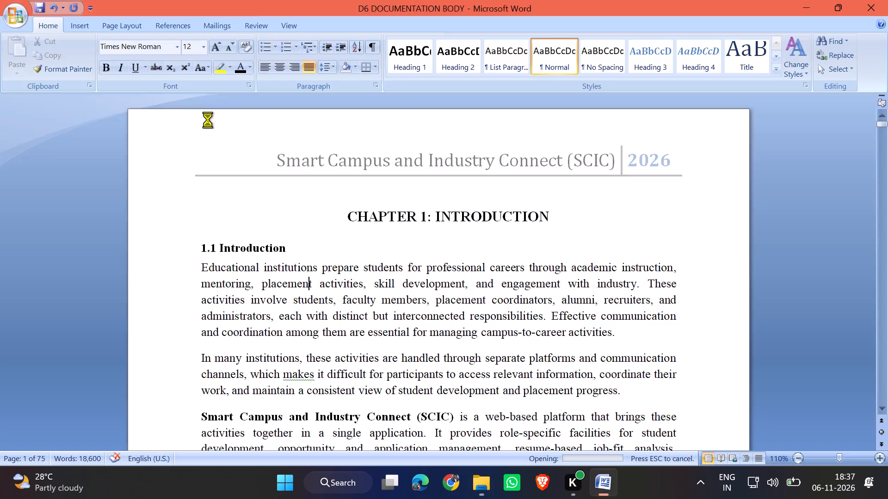
{"action": "scroll", "coordinate": [569, 300], "scroll_direction": "up", "scroll_amount": 4}
{"action": "double_click", "coordinate": [427, 138]}
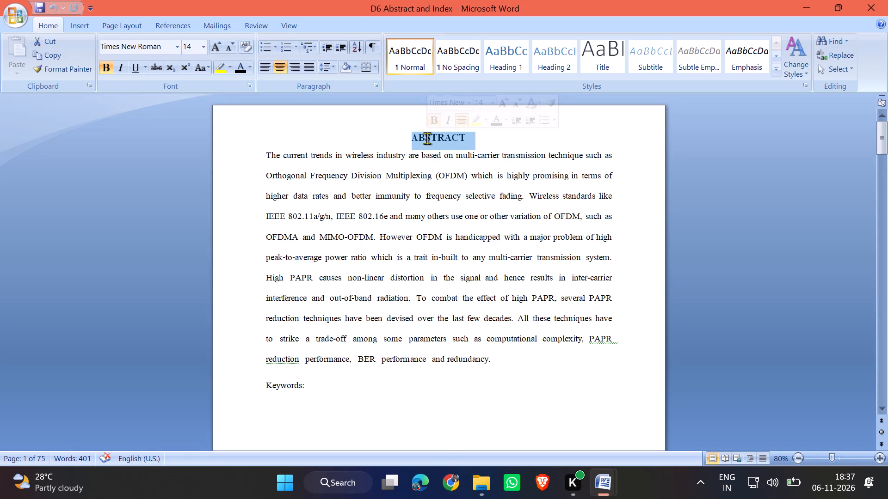
{"action": "left_click", "coordinate": [441, 168]}
Open the D6_Methodology presentation from the MAIN P 2 folder.
{"action": "left_click", "coordinate": [482, 480]}
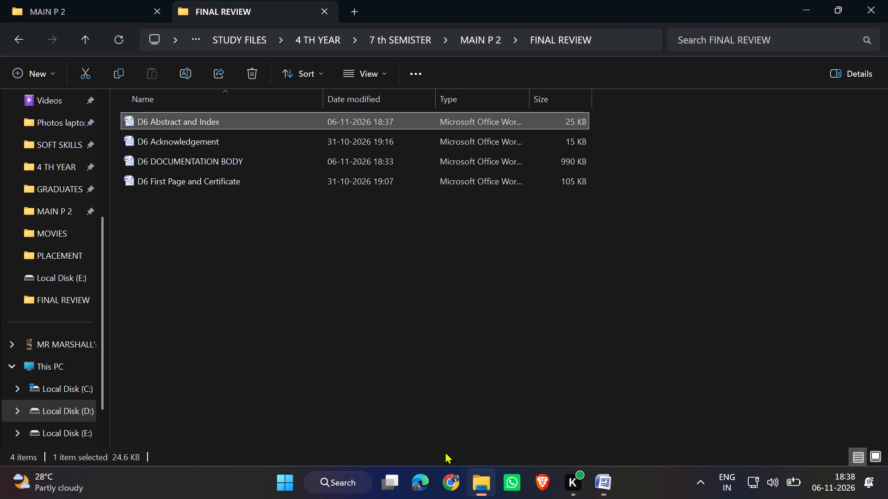
{"action": "left_click", "coordinate": [98, 16]}
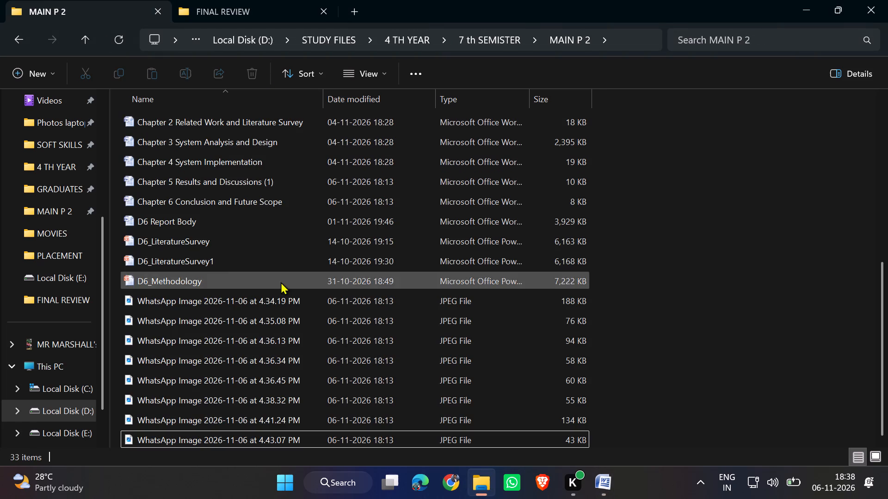
{"action": "scroll", "coordinate": [281, 286], "scroll_direction": "down", "scroll_amount": 6}
{"action": "double_click", "coordinate": [198, 277]}
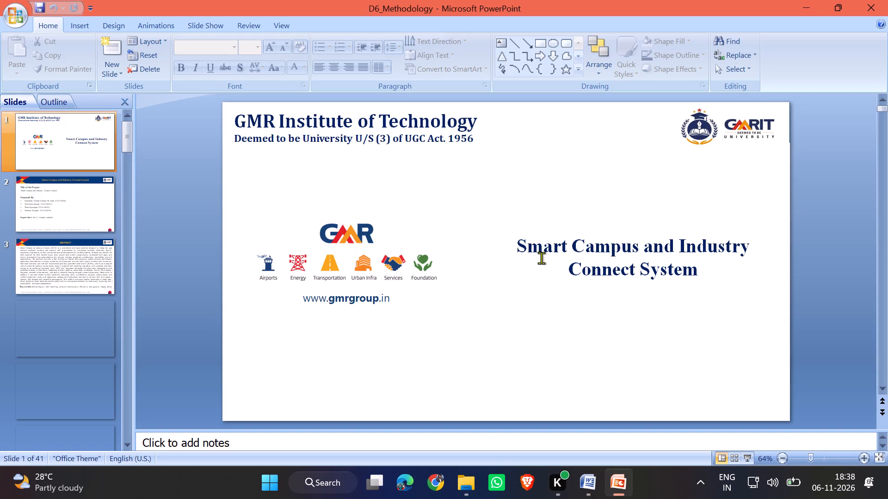
Copy the full abstract text, including the keywords, from the ABSTRACT slide of the D6_Methodology presentation.
{"action": "scroll", "coordinate": [493, 262], "scroll_direction": "down", "scroll_amount": 3}
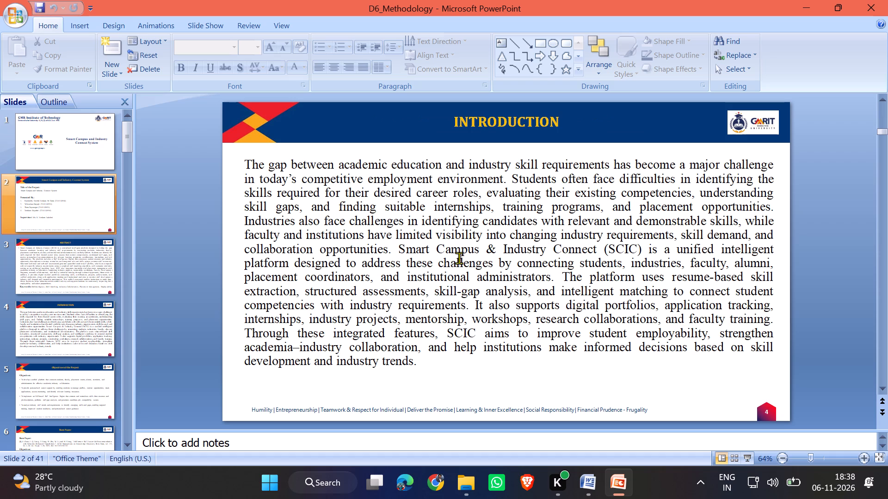
{"action": "scroll", "coordinate": [459, 258], "scroll_direction": "up", "scroll_amount": 1}
{"action": "left_click", "coordinate": [457, 258]}
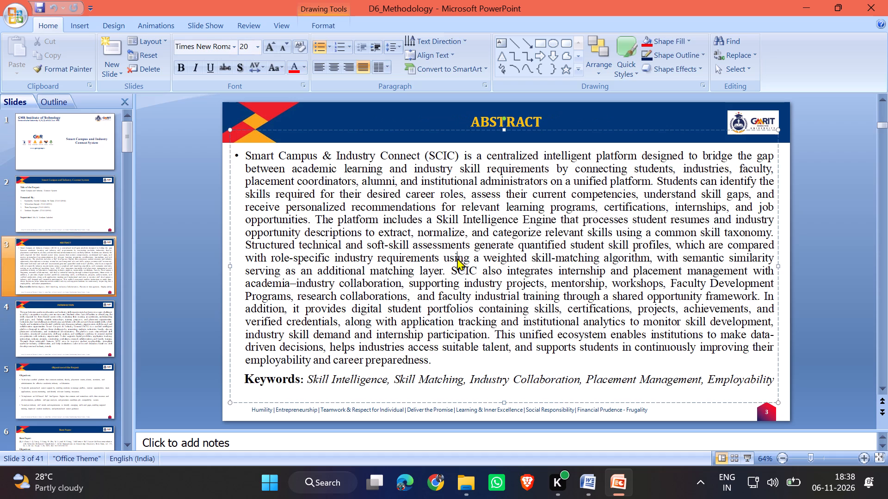
{"action": "key", "text": "ctrl+a"}
{"action": "key", "text": "ctrl+c"}
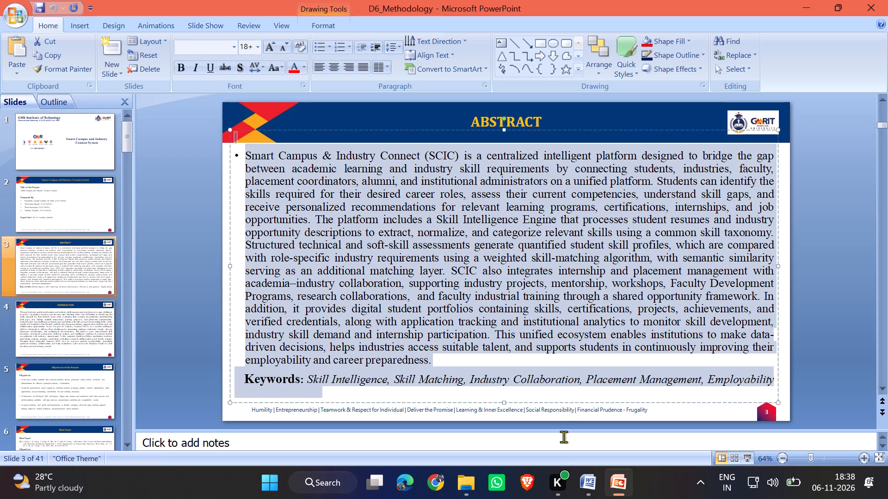
Switch to the D6 Abstract and Index document and select the sample abstract text through the Keywords line.
{"action": "left_click", "coordinate": [586, 481]}
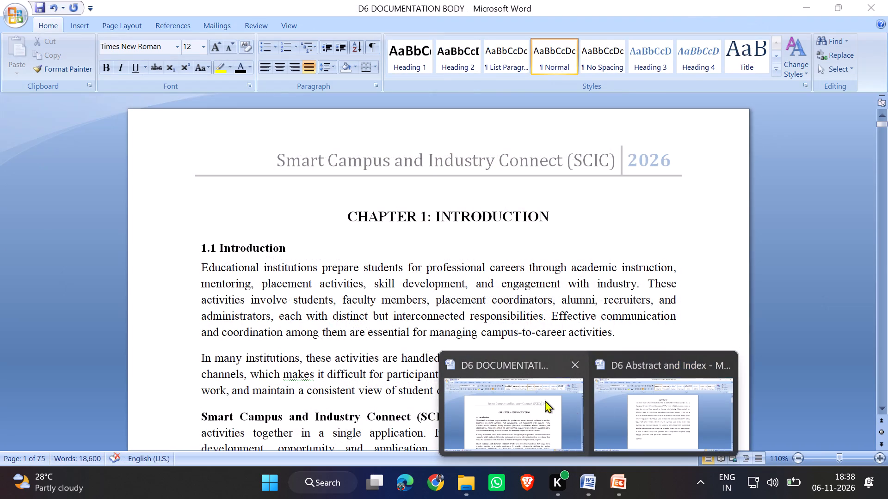
{"action": "left_click", "coordinate": [620, 408]}
Copy the sample abstract paragraph on OFDM, from "The current trends" to "redundancy", leaving out the heading and the Keywords line.
{"action": "left_click_drag", "start_coordinate": [326, 400], "coordinate": [284, 218]}
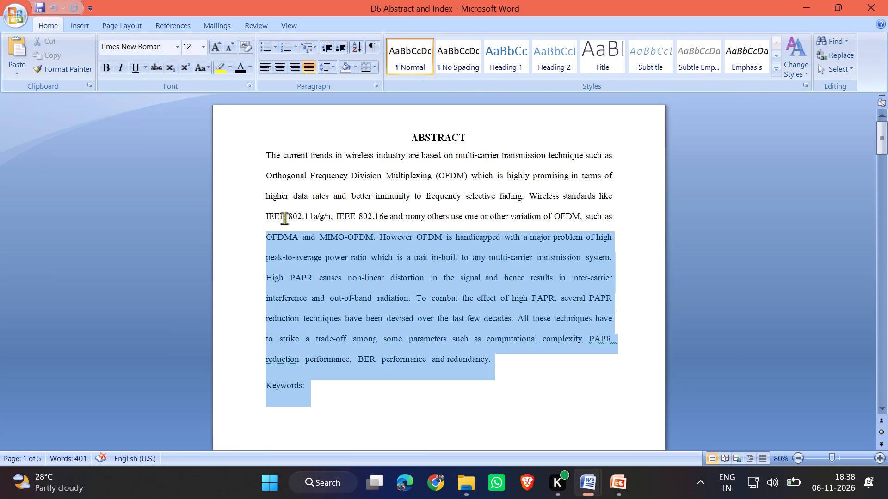
{"action": "left_click_drag", "start_coordinate": [284, 218], "coordinate": [255, 166]}
{"action": "left_click", "coordinate": [481, 363]}
{"action": "left_click_drag", "start_coordinate": [499, 365], "coordinate": [482, 356]}
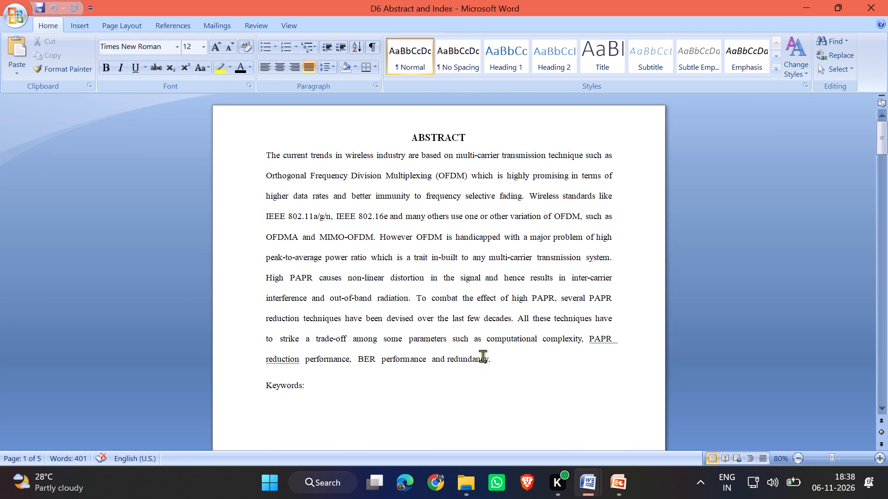
{"action": "left_click_drag", "start_coordinate": [482, 356], "coordinate": [247, 164]}
{"action": "key", "text": "ctrl+c"}
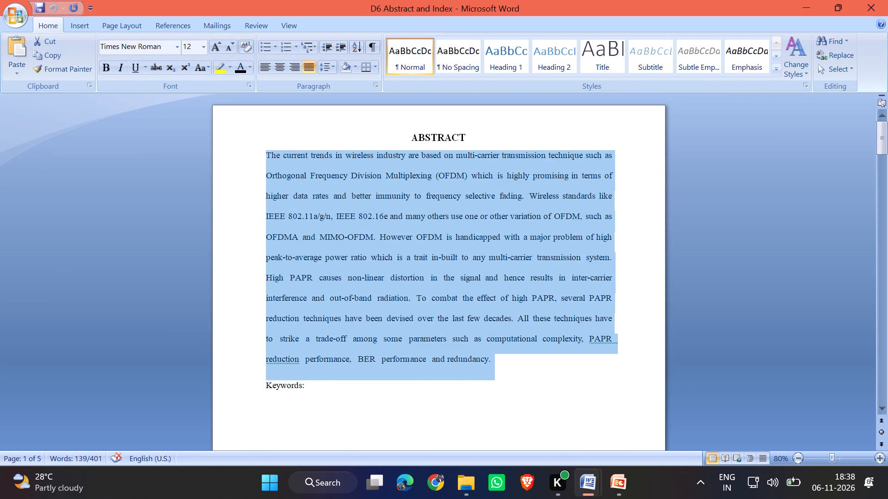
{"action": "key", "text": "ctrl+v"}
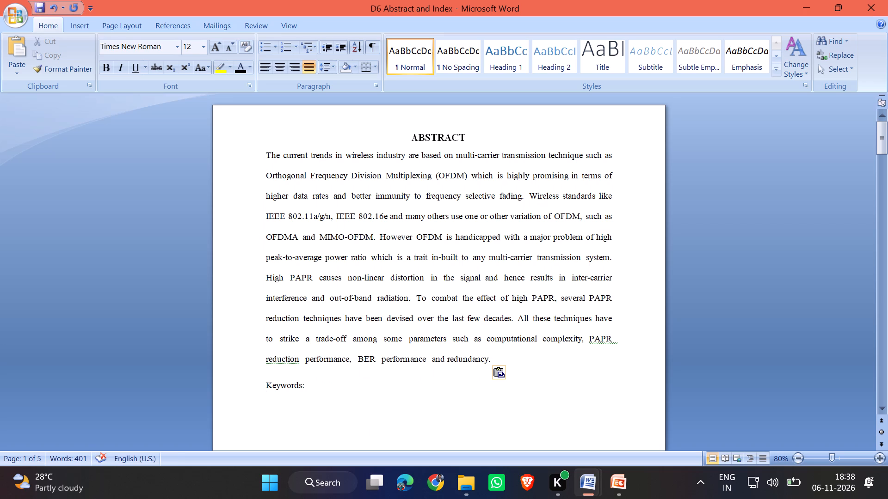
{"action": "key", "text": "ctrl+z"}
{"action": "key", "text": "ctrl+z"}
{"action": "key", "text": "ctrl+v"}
Switch to the D6_Methodology presentation and copy all the body text of the ABSTRACT slide, including its keywords.
{"action": "left_click", "coordinate": [611, 489]}
{"action": "double_click", "coordinate": [424, 233]}
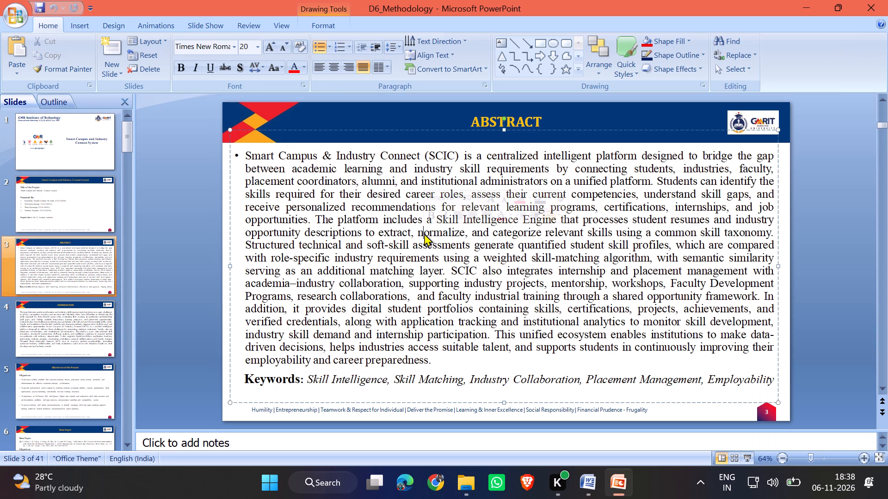
{"action": "key", "text": "ctrl+a"}
{"action": "key", "text": "ctrl+c"}
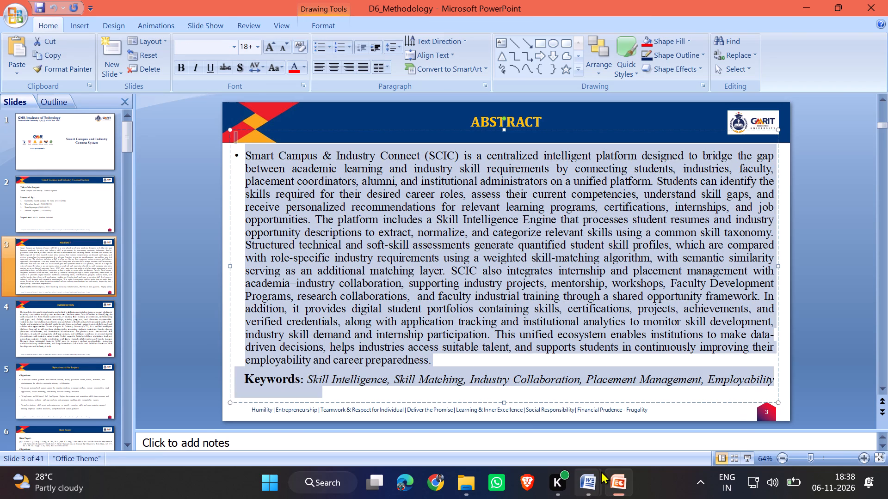
Replace the whole sample OFDM paragraph under the ABSTRACT heading of D6 Abstract and Index with the copied SCIC abstract.
{"action": "left_click", "coordinate": [601, 471]}
{"action": "left_click", "coordinate": [493, 382]}
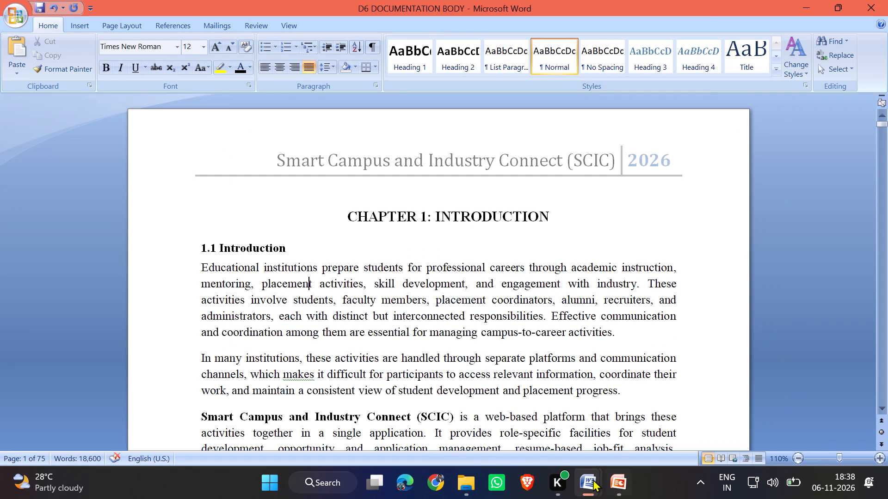
{"action": "left_click", "coordinate": [593, 479]}
{"action": "left_click", "coordinate": [621, 425]}
{"action": "left_click", "coordinate": [430, 291]}
{"action": "left_click_drag", "start_coordinate": [505, 374], "coordinate": [374, 246]}
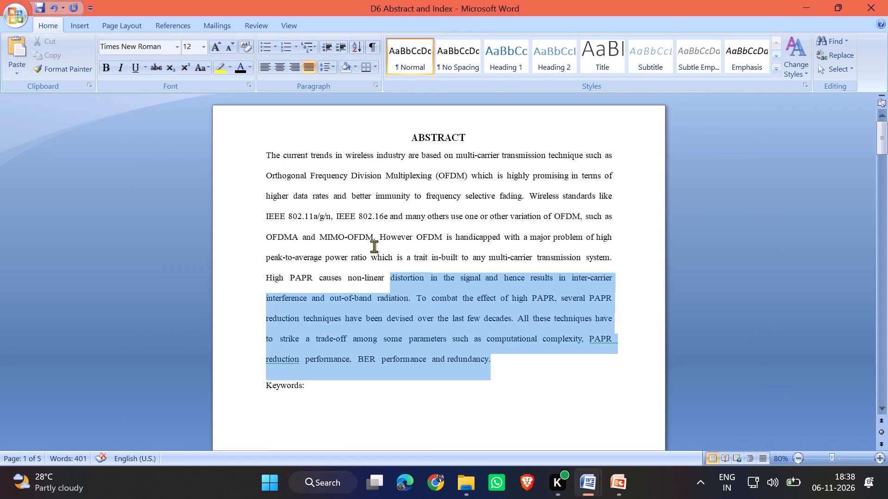
{"action": "left_click_drag", "start_coordinate": [374, 246], "coordinate": [242, 159]}
{"action": "key", "text": "ctrl+v"}
Cut the template's leftover "Keywords:" label and paste it over the indented bold label in front of the SCIC keyword list.
{"action": "scroll", "coordinate": [436, 271], "scroll_direction": "down", "scroll_amount": 2}
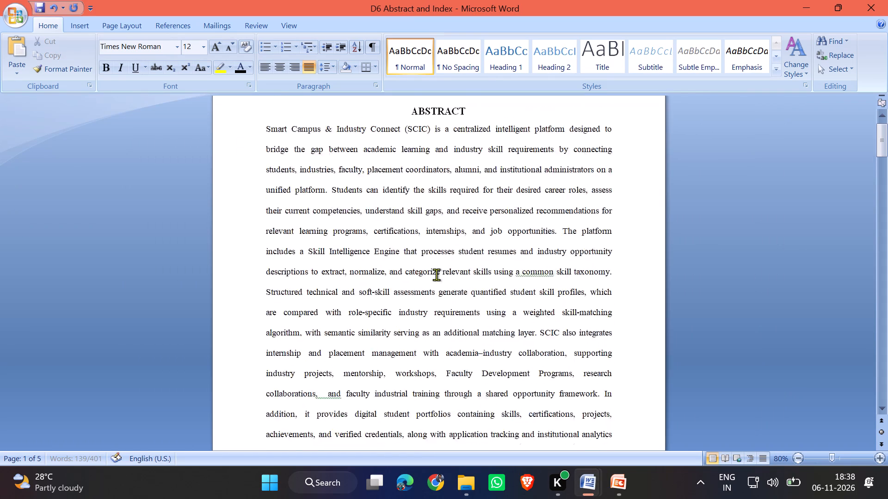
{"action": "scroll", "coordinate": [436, 274], "scroll_direction": "down", "scroll_amount": 11}
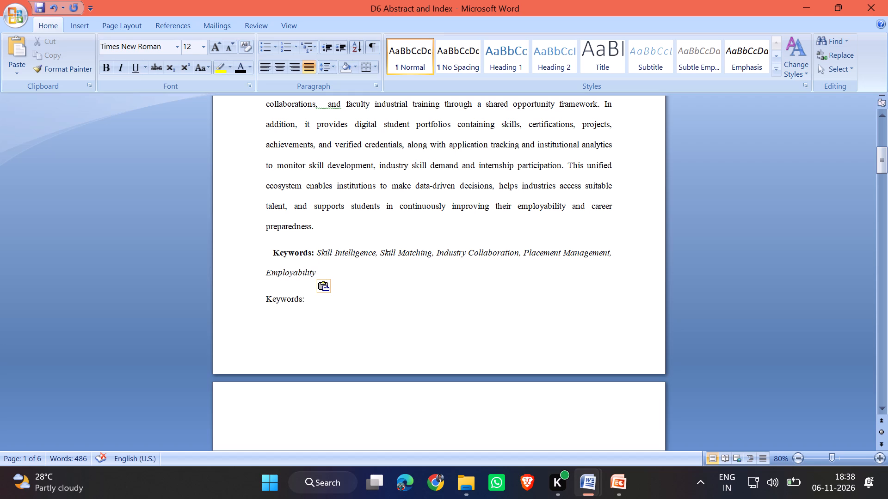
{"action": "left_click_drag", "start_coordinate": [307, 301], "coordinate": [276, 301]}
{"action": "key", "text": "ctrl+x"}
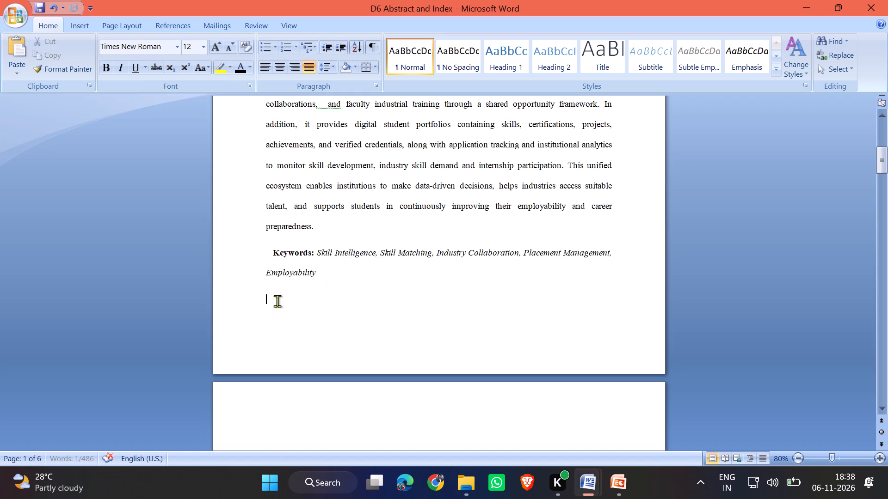
{"action": "left_click_drag", "start_coordinate": [314, 254], "coordinate": [258, 249]}
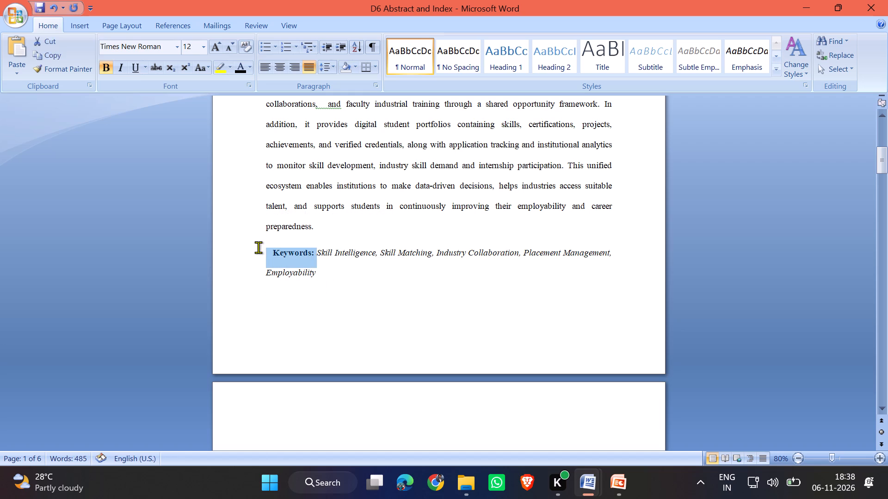
{"action": "key", "text": "ctrl+v"}
{"action": "key", "text": "BackSpace"}
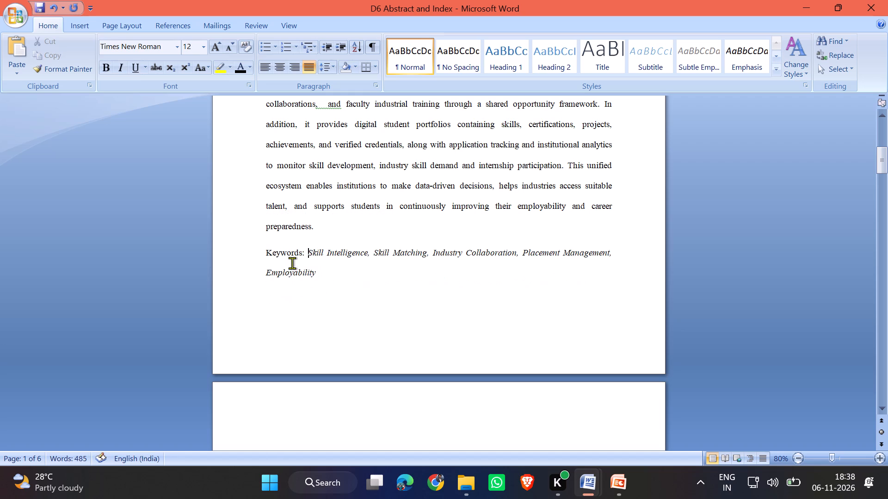
Make the "Keywords:" label below the abstract bold.
{"action": "triple_click", "coordinate": [288, 251]}
{"action": "left_click", "coordinate": [288, 251]}
{"action": "left_click_drag", "start_coordinate": [305, 253], "coordinate": [254, 255]}
{"action": "key", "text": "ctrl+b"}
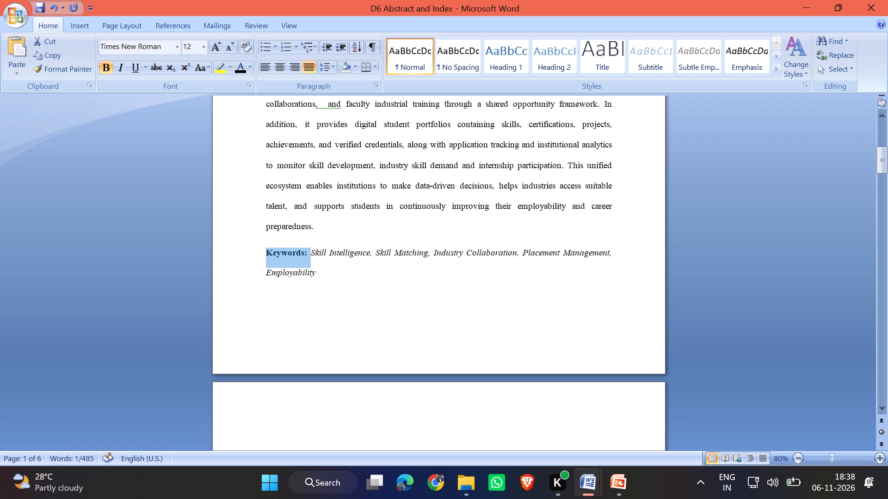
{"action": "left_click", "coordinate": [358, 288]}
Look over the abstract page and check which page margin preset the D6 DOCUMENTATION BODY document uses.
{"action": "scroll", "coordinate": [364, 285], "scroll_direction": "up", "scroll_amount": 11}
{"action": "scroll", "coordinate": [469, 264], "scroll_direction": "up", "scroll_amount": 5}
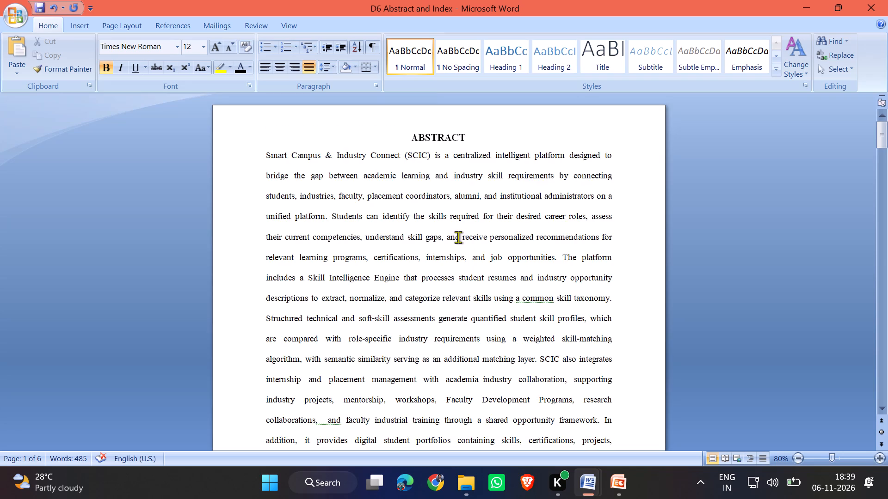
{"action": "scroll", "coordinate": [458, 237], "scroll_direction": "down", "scroll_amount": 9}
{"action": "scroll", "coordinate": [604, 326], "scroll_direction": "up", "scroll_amount": 9}
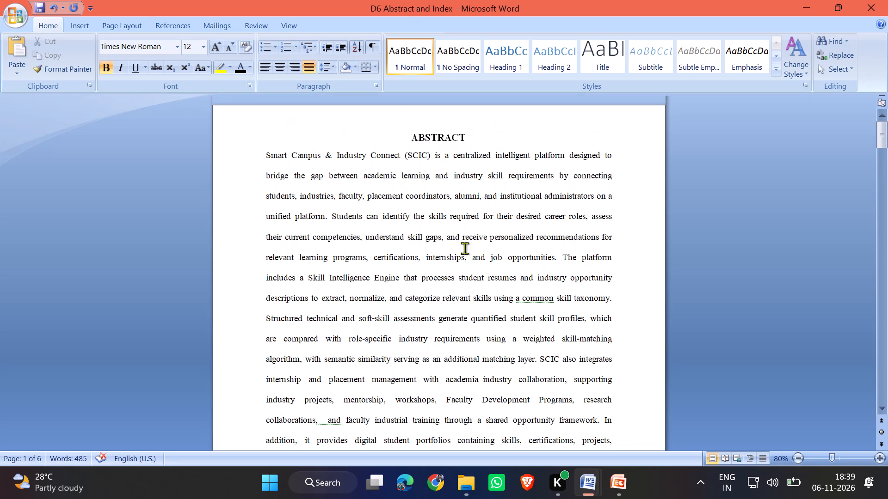
{"action": "left_click", "coordinate": [529, 400]}
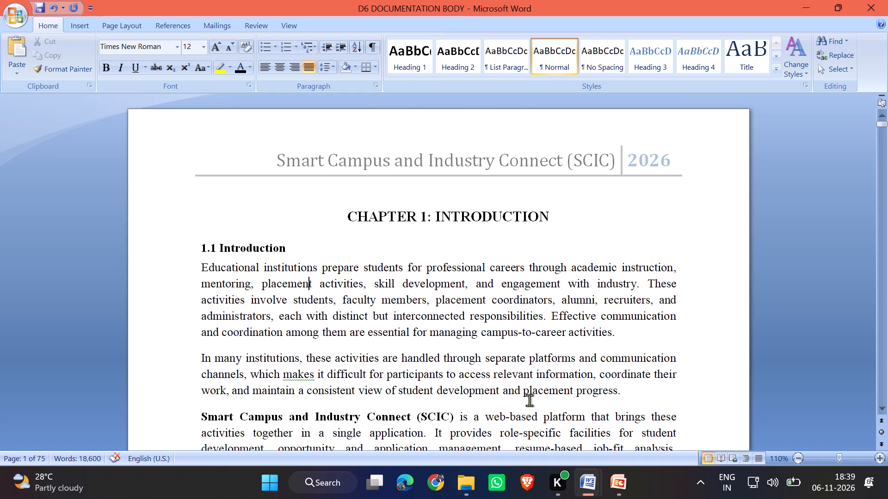
{"action": "scroll", "coordinate": [617, 298], "scroll_direction": "down", "scroll_amount": 3}
{"action": "scroll", "coordinate": [617, 299], "scroll_direction": "up", "scroll_amount": 1}
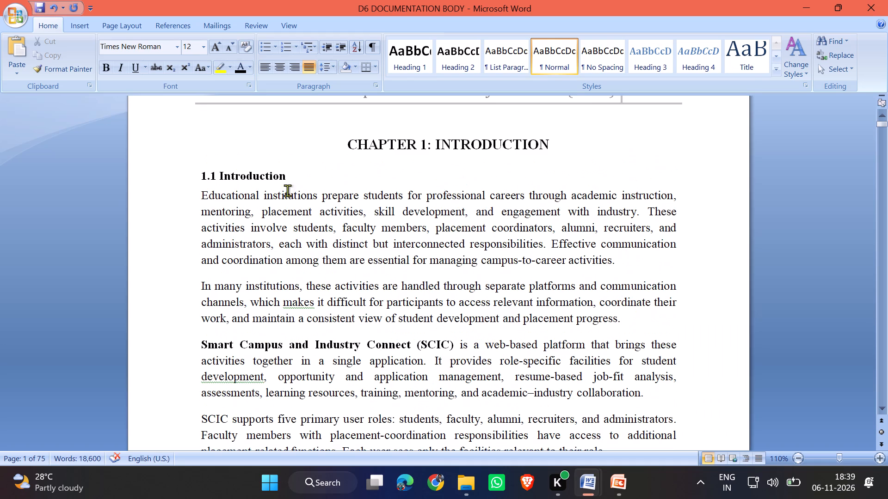
{"action": "left_click", "coordinate": [119, 29]}
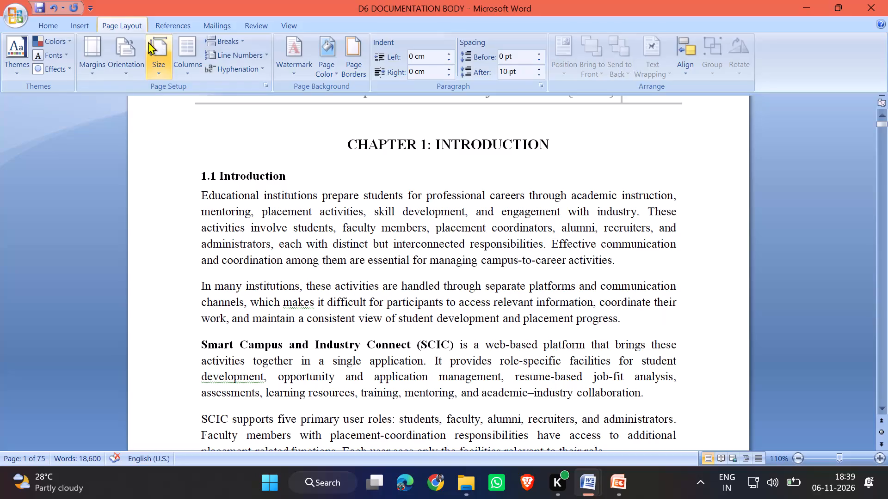
{"action": "left_click", "coordinate": [92, 67]}
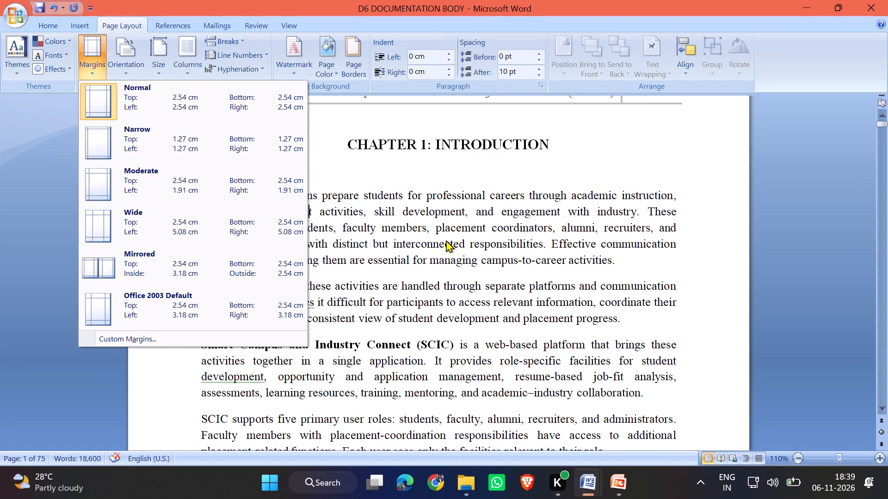
{"action": "left_click", "coordinate": [446, 240]}
{"action": "scroll", "coordinate": [445, 238], "scroll_direction": "up", "scroll_amount": 7}
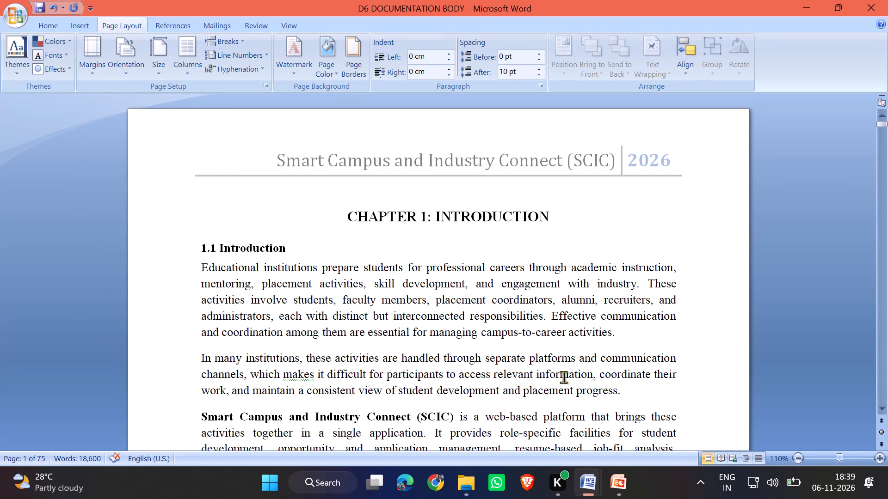
Return to D6 Abstract and Index, select the entire document and apply the Normal margins of 2.54 cm on all sides.
{"action": "left_click", "coordinate": [595, 478]}
{"action": "left_click", "coordinate": [696, 424]}
{"action": "scroll", "coordinate": [388, 240], "scroll_direction": "up", "scroll_amount": 5}
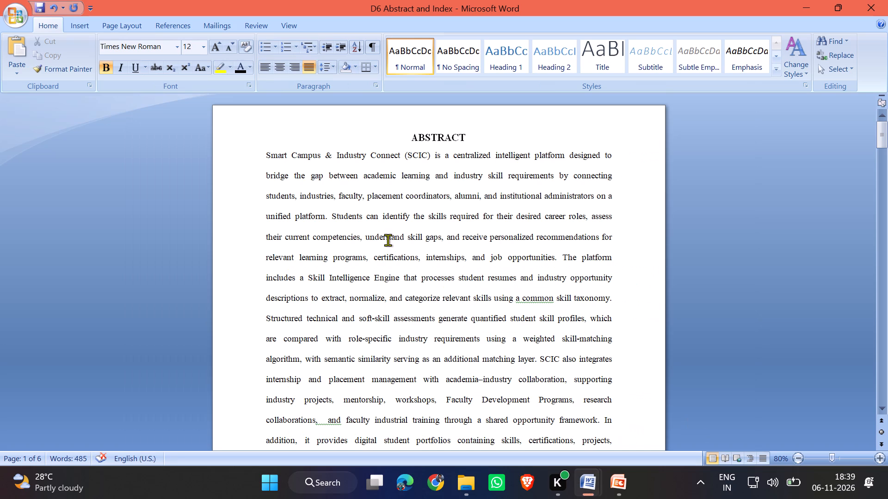
{"action": "triple_click", "coordinate": [452, 252]}
{"action": "triple_click", "coordinate": [452, 252]}
{"action": "left_click", "coordinate": [452, 252]}
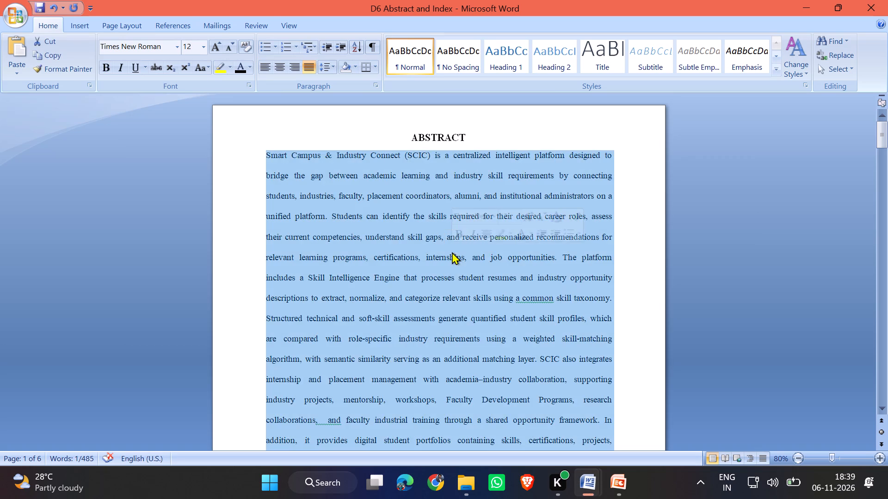
{"action": "triple_click", "coordinate": [436, 140]}
{"action": "left_click", "coordinate": [434, 140]}
{"action": "left_click", "coordinate": [387, 145]}
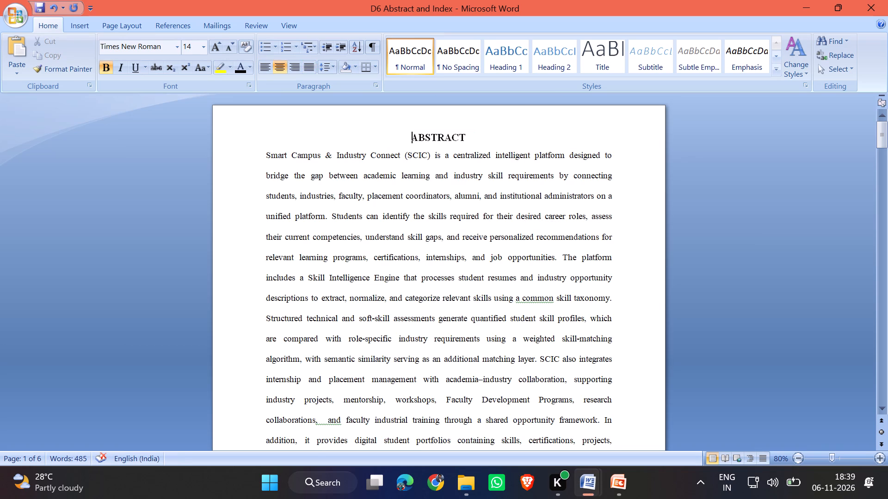
{"action": "left_click", "coordinate": [389, 280]}
{"action": "key", "text": "ctrl+a"}
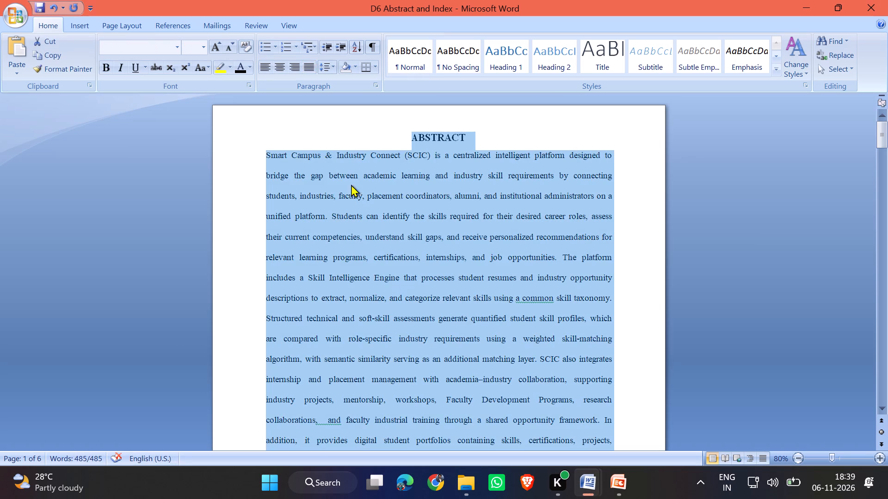
{"action": "left_click", "coordinate": [104, 33]}
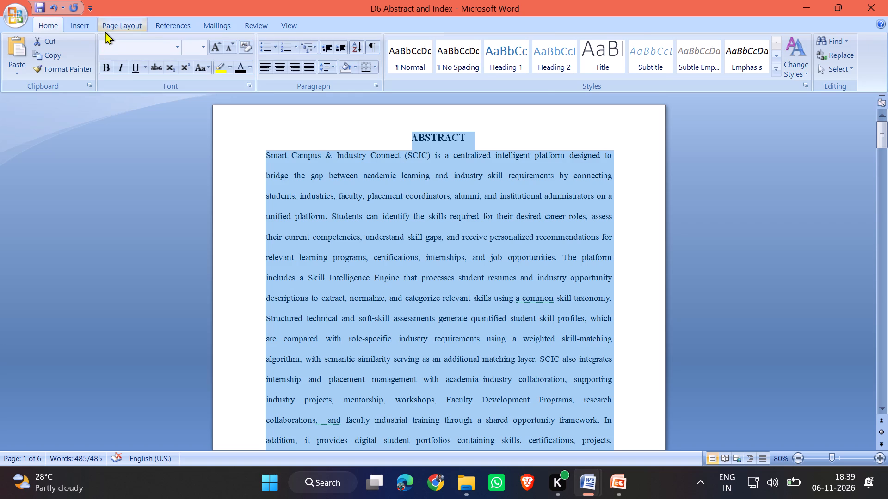
{"action": "left_click", "coordinate": [105, 31]}
{"action": "left_click", "coordinate": [86, 49]}
{"action": "left_click", "coordinate": [115, 100]}
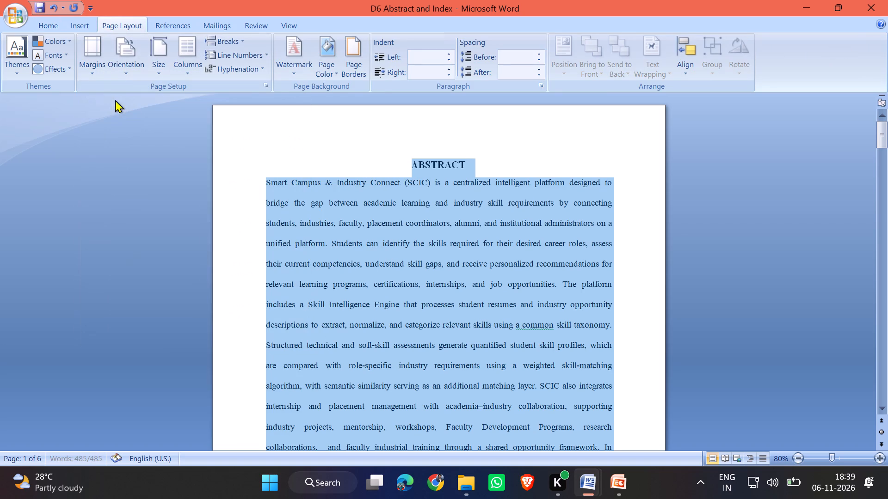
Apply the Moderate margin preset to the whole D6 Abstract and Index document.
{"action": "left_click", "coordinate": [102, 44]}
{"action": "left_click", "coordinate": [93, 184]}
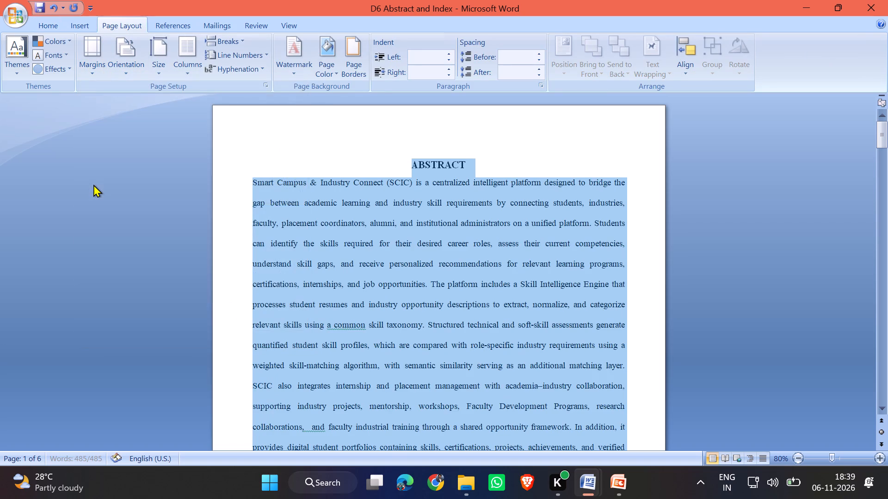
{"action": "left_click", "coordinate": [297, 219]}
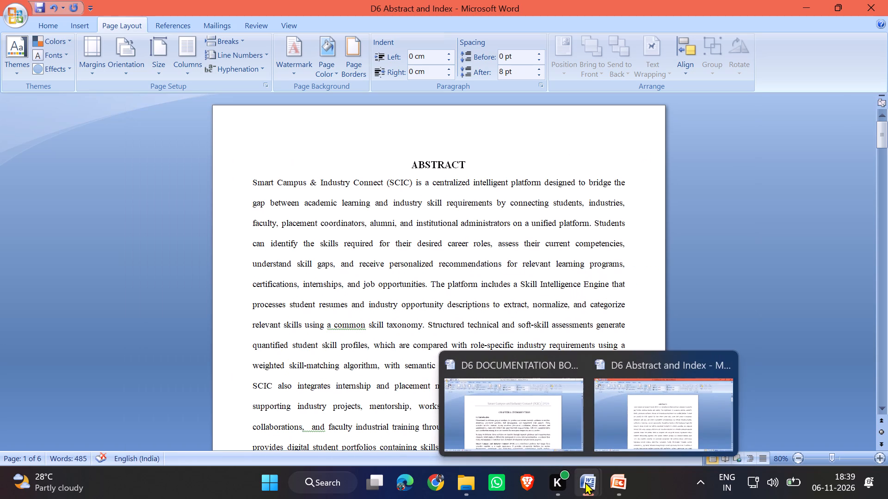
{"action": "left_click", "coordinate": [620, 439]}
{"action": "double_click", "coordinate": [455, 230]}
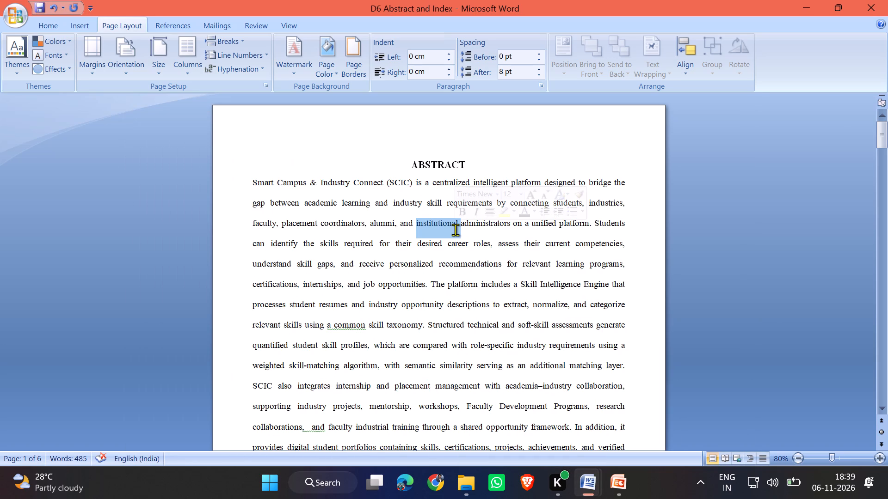
Select the entire D6 Abstract and Index document, apply the Normal 2.54 cm margins, and check the active margin preset.
{"action": "key", "text": "ctrl+a"}
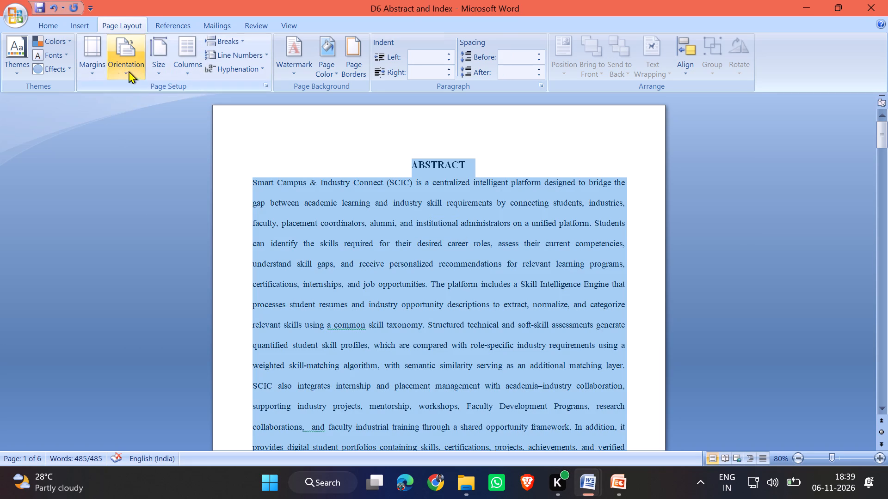
{"action": "left_click", "coordinate": [88, 67]}
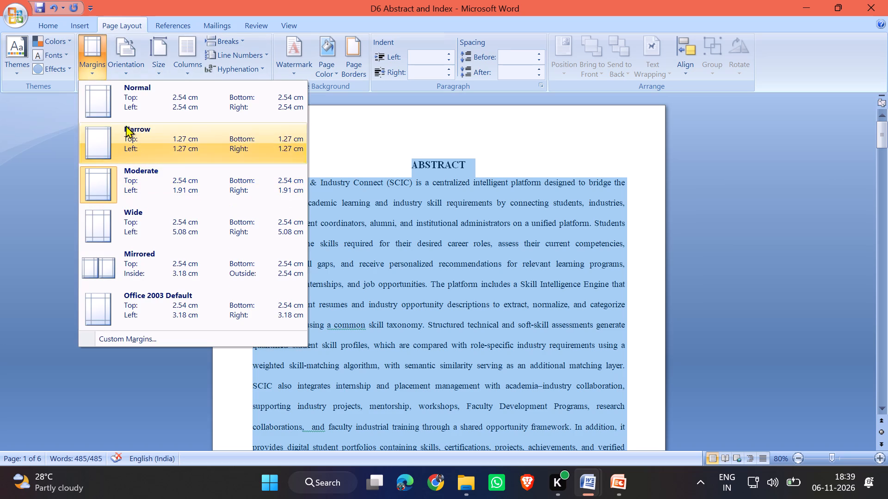
{"action": "left_click", "coordinate": [122, 111]}
{"action": "left_click", "coordinate": [98, 63]}
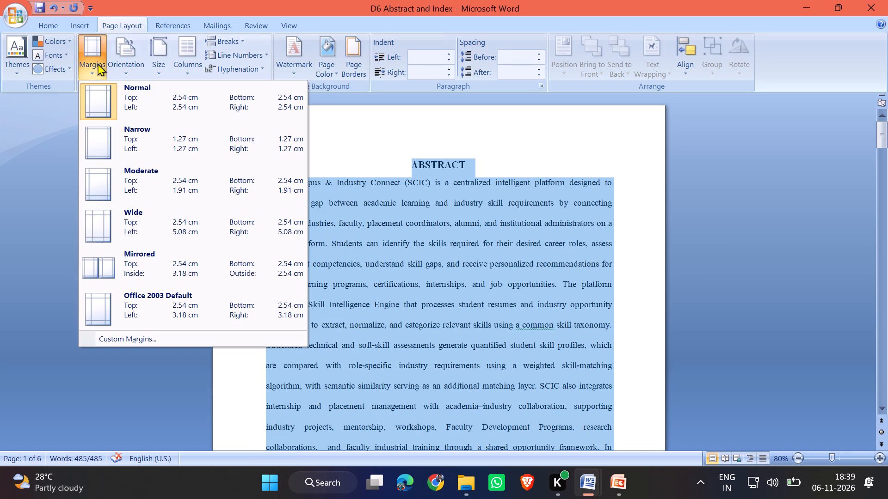
{"action": "left_click", "coordinate": [350, 162]}
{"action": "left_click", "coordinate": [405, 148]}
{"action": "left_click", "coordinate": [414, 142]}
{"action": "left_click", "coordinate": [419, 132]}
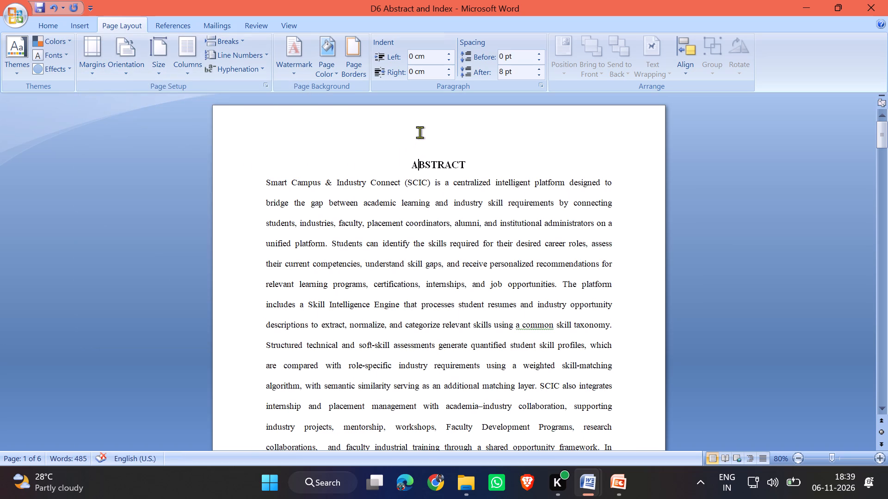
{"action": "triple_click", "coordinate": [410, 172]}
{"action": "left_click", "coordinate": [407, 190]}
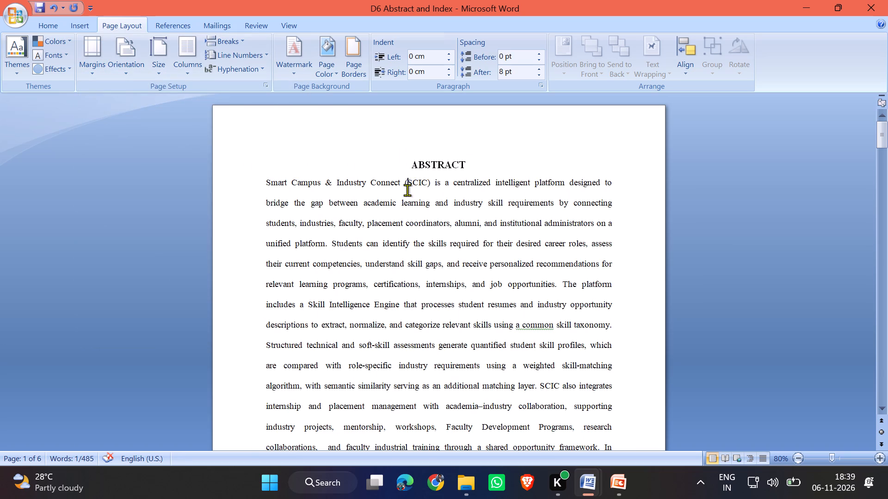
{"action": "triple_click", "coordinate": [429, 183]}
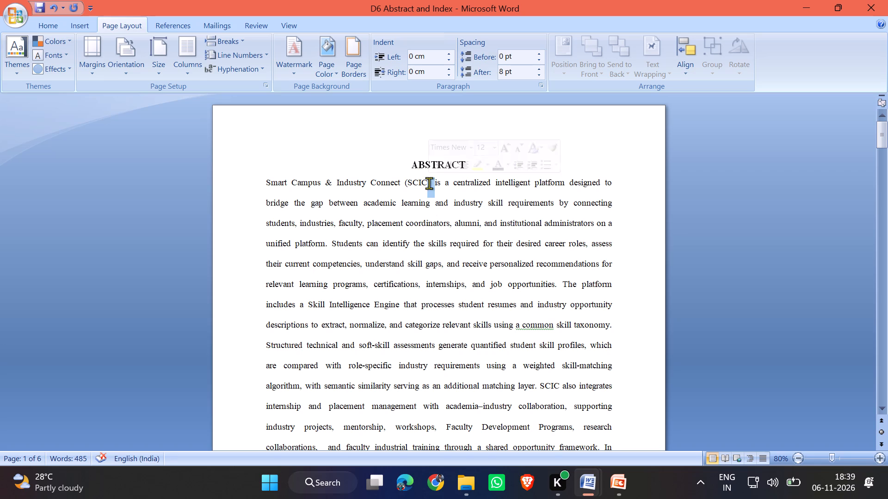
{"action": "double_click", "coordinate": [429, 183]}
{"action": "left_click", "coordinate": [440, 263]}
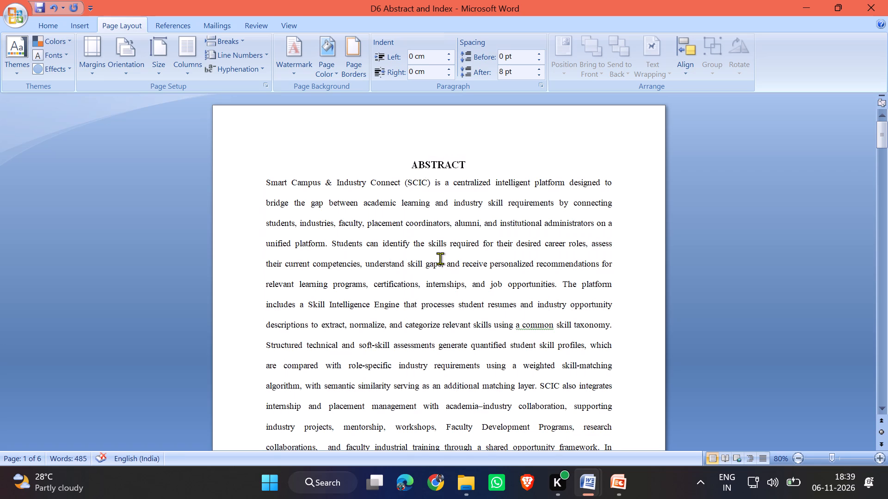
Select the entire D6 Abstract and Index document and apply the Normal margins of 2.54 cm on all sides.
{"action": "key", "text": "ctrl+a"}
{"action": "left_click", "coordinate": [101, 60]}
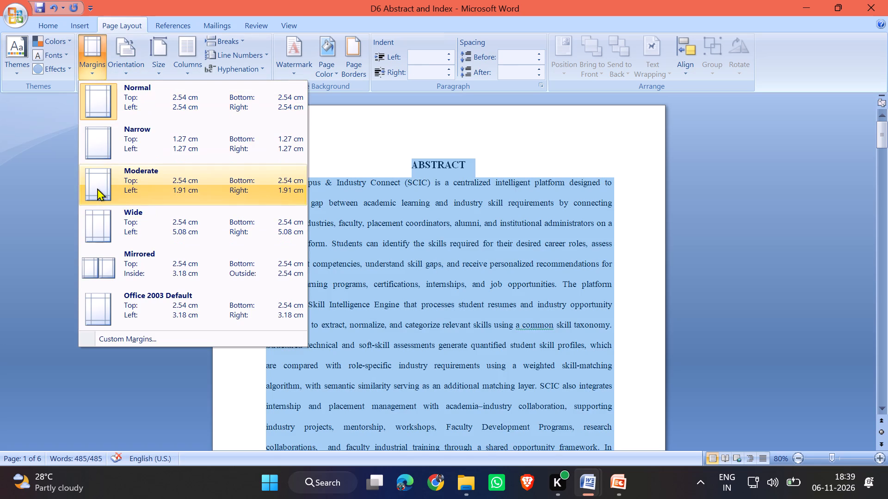
{"action": "left_click", "coordinate": [97, 112]}
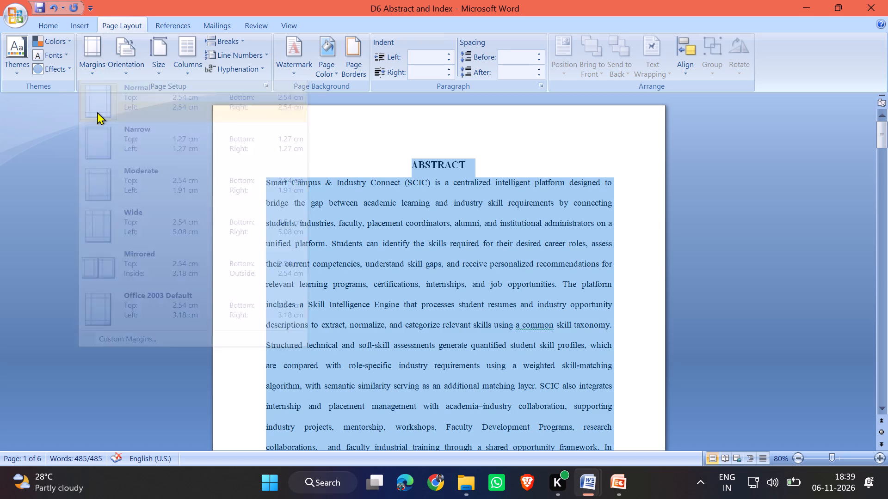
{"action": "left_click", "coordinate": [97, 112]}
{"action": "left_click", "coordinate": [277, 178]}
{"action": "left_click", "coordinate": [265, 174]}
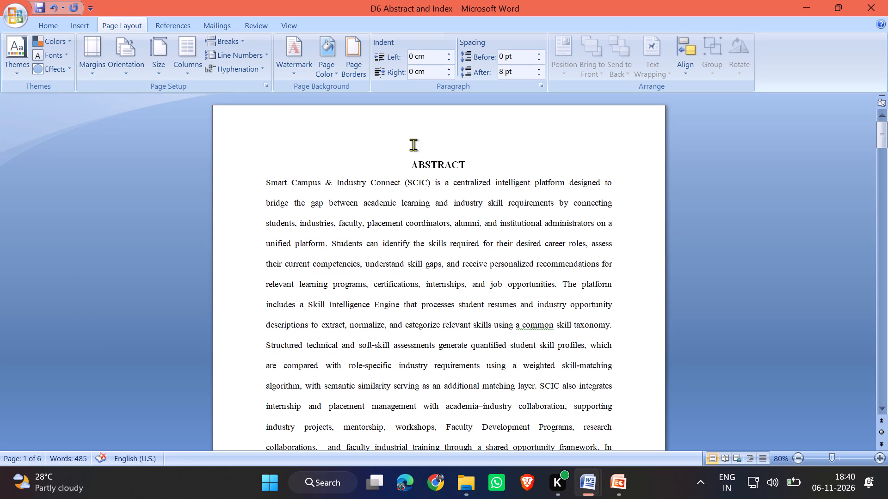
Centre the ABSTRACT heading and increase its line spacing.
{"action": "triple_click", "coordinate": [440, 164]}
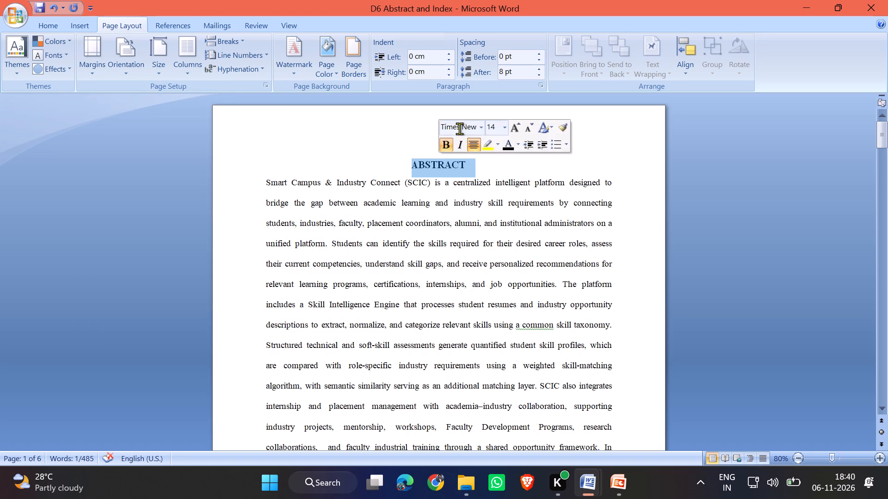
{"action": "left_click", "coordinate": [36, 27]}
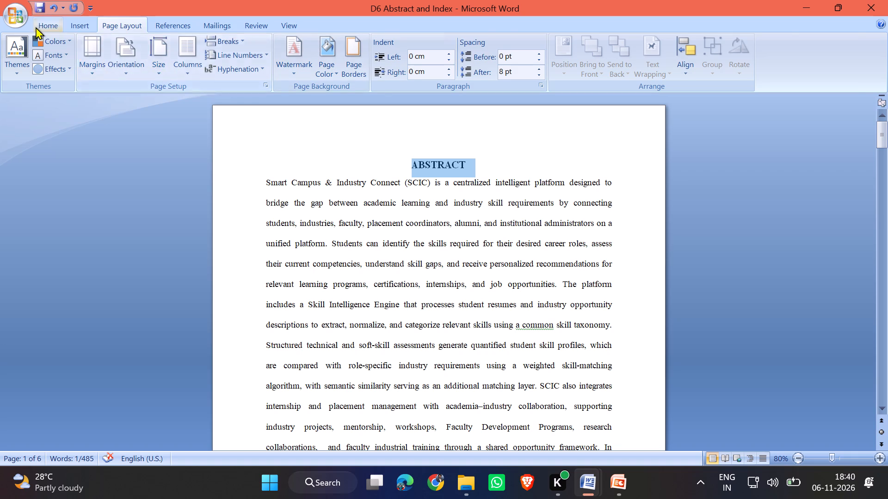
{"action": "left_click", "coordinate": [308, 71]}
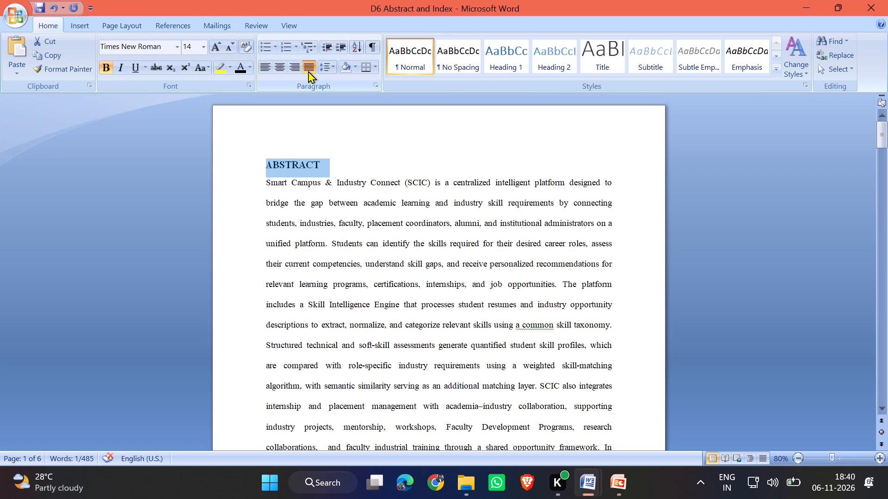
{"action": "left_click", "coordinate": [305, 71]}
{"action": "left_click", "coordinate": [280, 67]}
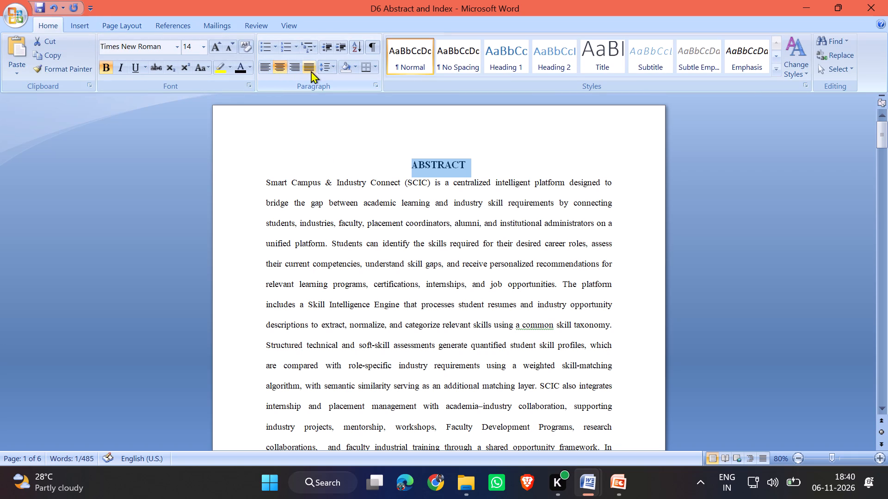
{"action": "left_click", "coordinate": [319, 67]}
{"action": "left_click", "coordinate": [347, 114]}
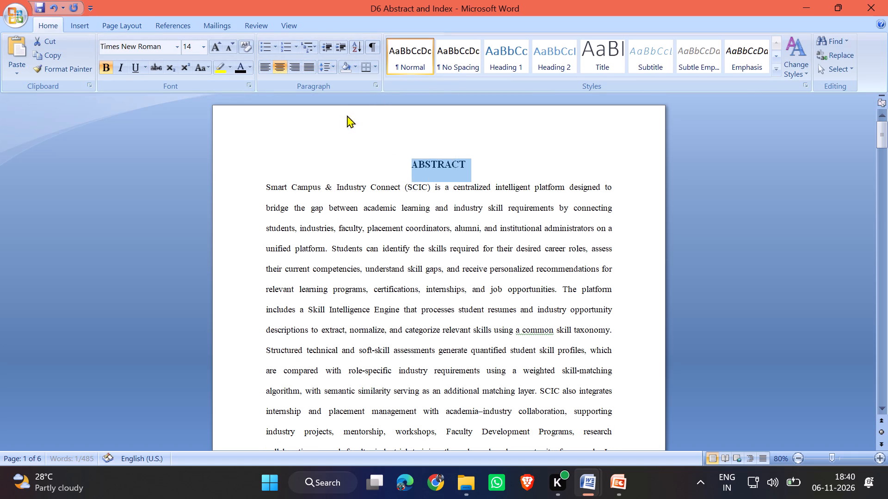
{"action": "left_click", "coordinate": [377, 170]}
{"action": "scroll", "coordinate": [504, 236], "scroll_direction": "down", "scroll_amount": 4}
{"action": "scroll", "coordinate": [502, 275], "scroll_direction": "up", "scroll_amount": 10}
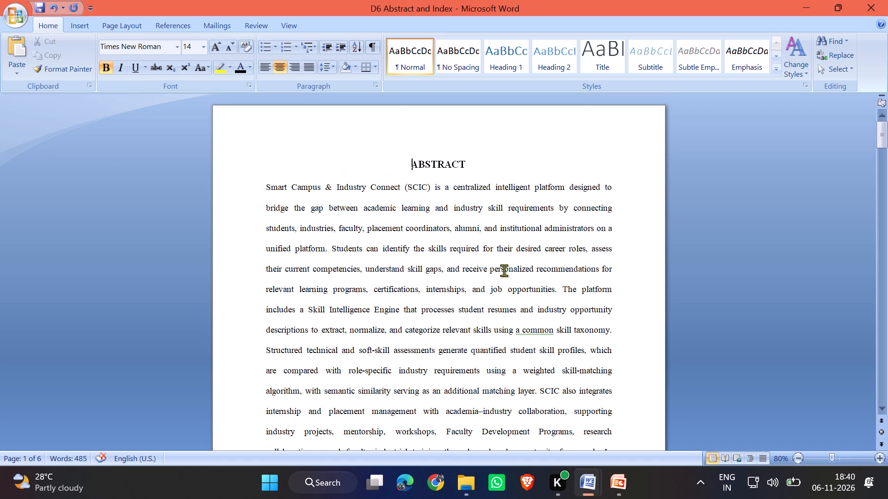
Delete the blank lines following the keywords, ahead of the iv page number.
{"action": "scroll", "coordinate": [459, 263], "scroll_direction": "down", "scroll_amount": 11}
{"action": "scroll", "coordinate": [459, 296], "scroll_direction": "down", "scroll_amount": 12}
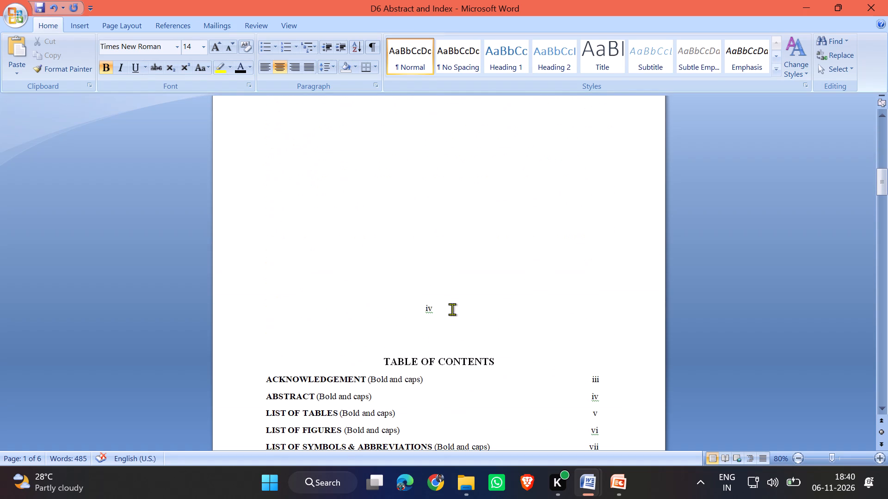
{"action": "scroll", "coordinate": [441, 291], "scroll_direction": "up", "scroll_amount": 16}
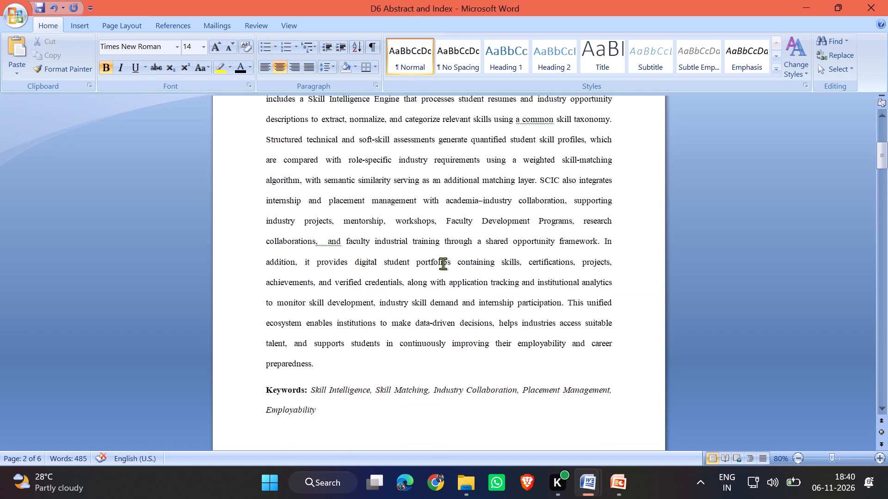
{"action": "scroll", "coordinate": [443, 263], "scroll_direction": "up", "scroll_amount": 17}
{"action": "scroll", "coordinate": [461, 323], "scroll_direction": "down", "scroll_amount": 19}
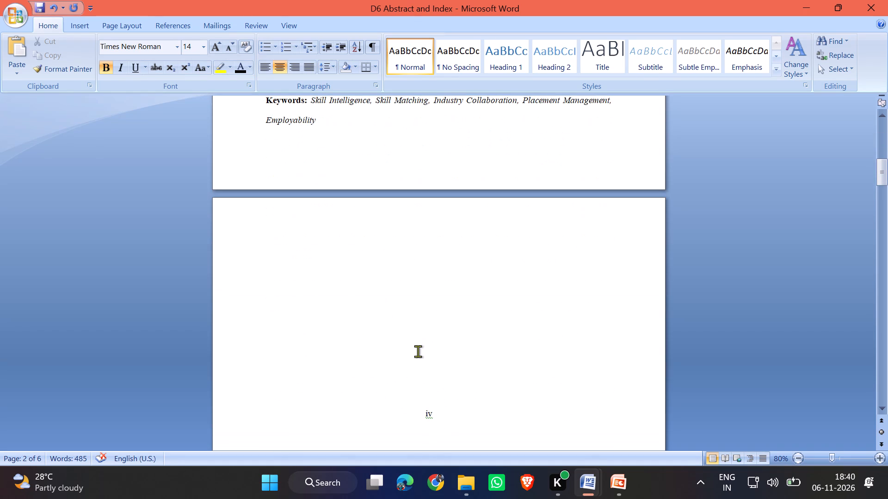
{"action": "left_click_drag", "start_coordinate": [419, 389], "coordinate": [371, 159]}
{"action": "key", "text": "Delete"}
{"action": "key", "text": "Insert"}
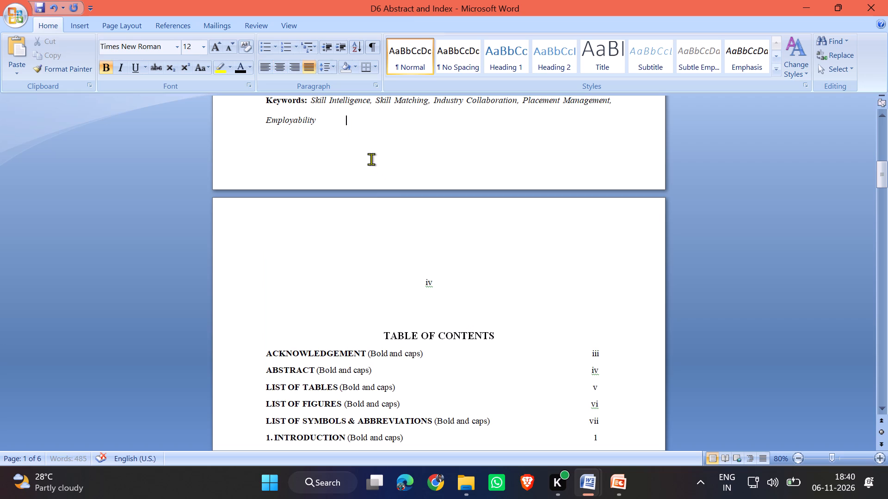
{"action": "key", "text": "BackSpace"}
Remove the remaining blank space before the iv page number to bring it up onto the last keywords line.
{"action": "left_click_drag", "start_coordinate": [403, 264], "coordinate": [399, 184]}
{"action": "left_click", "coordinate": [393, 282]}
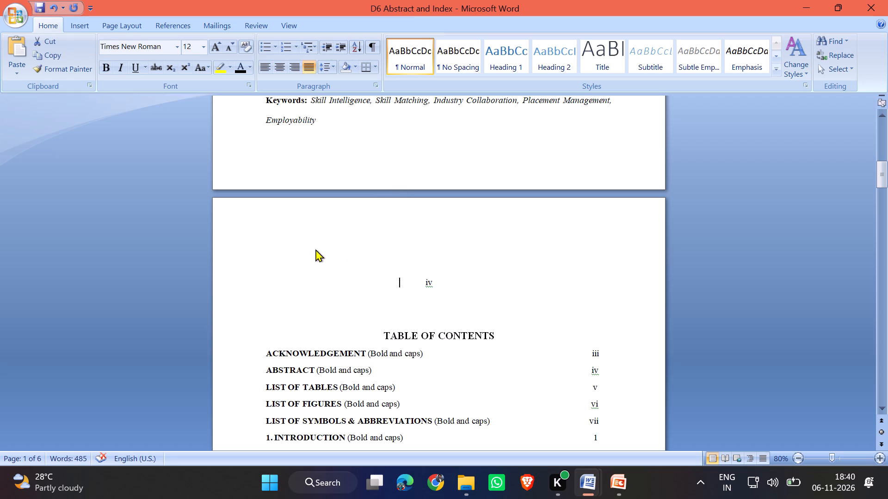
{"action": "double_click", "coordinate": [314, 247]}
{"action": "key", "text": "Escape"}
{"action": "left_click", "coordinate": [327, 241]}
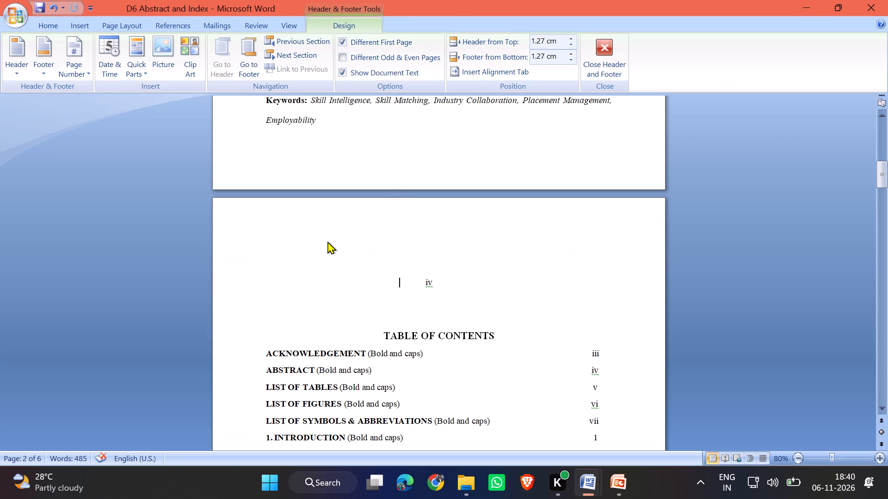
{"action": "key", "text": "BackSpace"}
{"action": "key", "text": "BackSpace"}
{"action": "key", "text": "BackSpace"}
{"action": "key", "text": "BackSpace"}
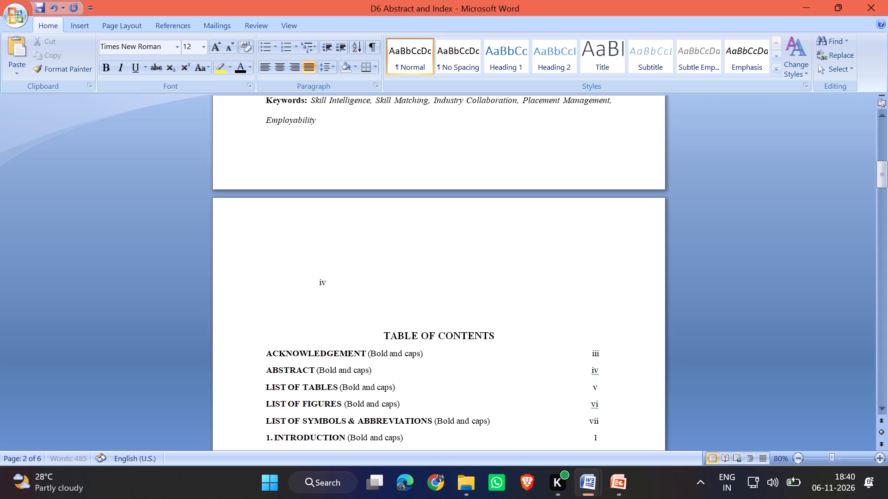
{"action": "key", "text": "BackSpace"}
{"action": "key", "text": "BackSpace"}
{"action": "key", "text": "BackSpace"}
{"action": "key", "text": "Return"}
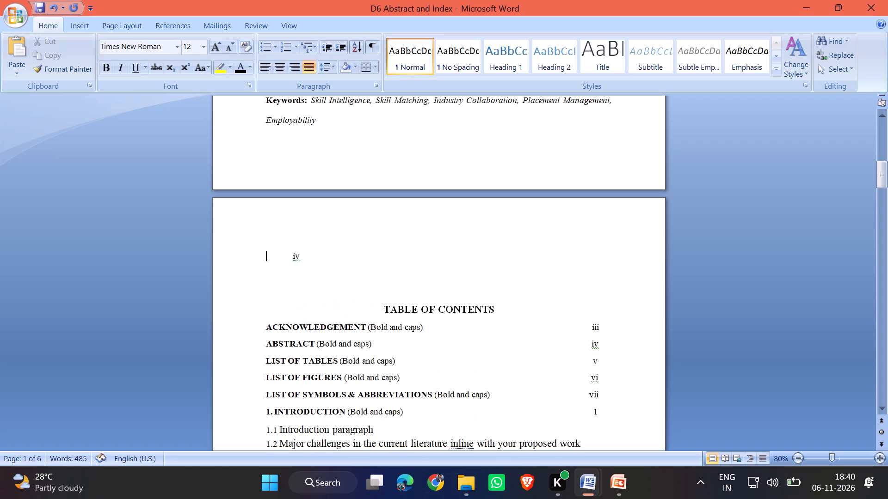
{"action": "key", "text": "BackSpace"}
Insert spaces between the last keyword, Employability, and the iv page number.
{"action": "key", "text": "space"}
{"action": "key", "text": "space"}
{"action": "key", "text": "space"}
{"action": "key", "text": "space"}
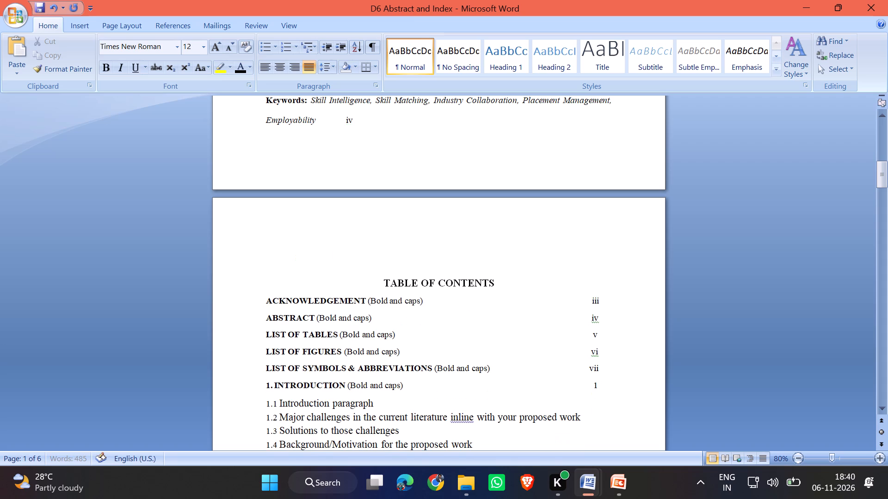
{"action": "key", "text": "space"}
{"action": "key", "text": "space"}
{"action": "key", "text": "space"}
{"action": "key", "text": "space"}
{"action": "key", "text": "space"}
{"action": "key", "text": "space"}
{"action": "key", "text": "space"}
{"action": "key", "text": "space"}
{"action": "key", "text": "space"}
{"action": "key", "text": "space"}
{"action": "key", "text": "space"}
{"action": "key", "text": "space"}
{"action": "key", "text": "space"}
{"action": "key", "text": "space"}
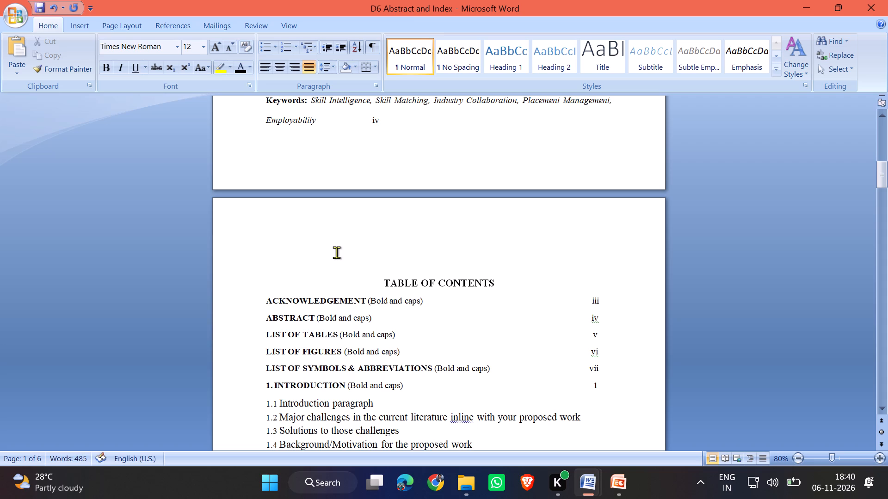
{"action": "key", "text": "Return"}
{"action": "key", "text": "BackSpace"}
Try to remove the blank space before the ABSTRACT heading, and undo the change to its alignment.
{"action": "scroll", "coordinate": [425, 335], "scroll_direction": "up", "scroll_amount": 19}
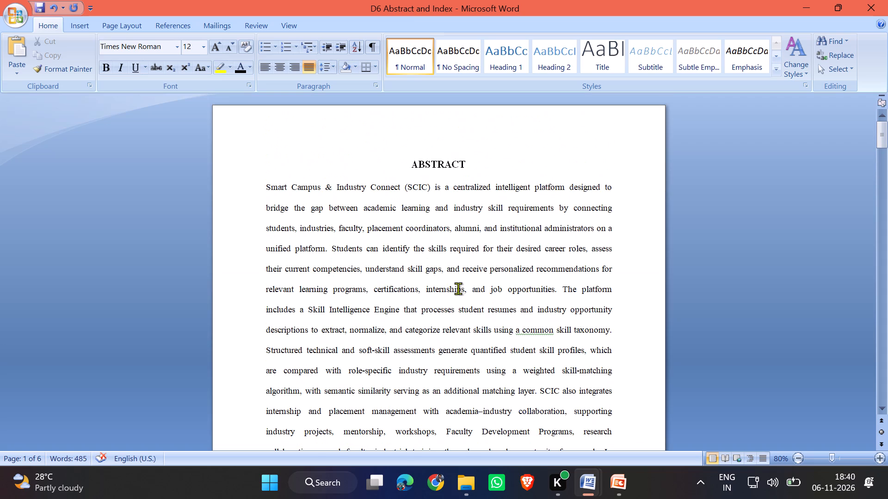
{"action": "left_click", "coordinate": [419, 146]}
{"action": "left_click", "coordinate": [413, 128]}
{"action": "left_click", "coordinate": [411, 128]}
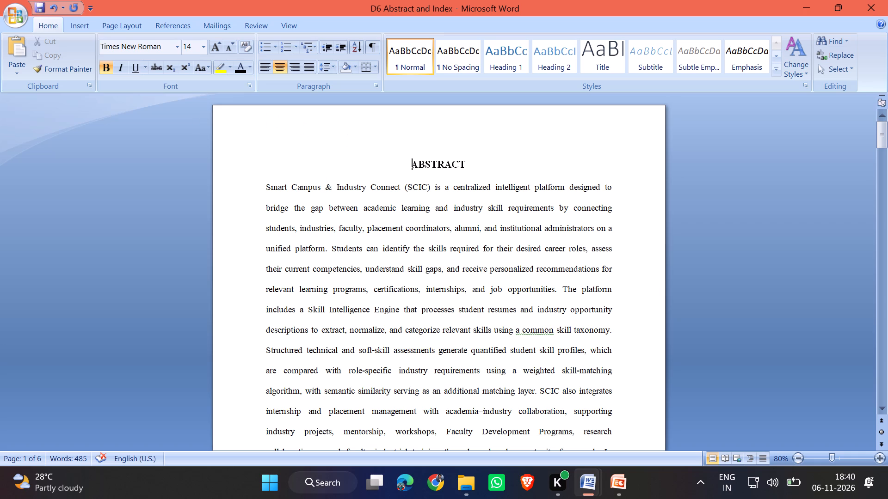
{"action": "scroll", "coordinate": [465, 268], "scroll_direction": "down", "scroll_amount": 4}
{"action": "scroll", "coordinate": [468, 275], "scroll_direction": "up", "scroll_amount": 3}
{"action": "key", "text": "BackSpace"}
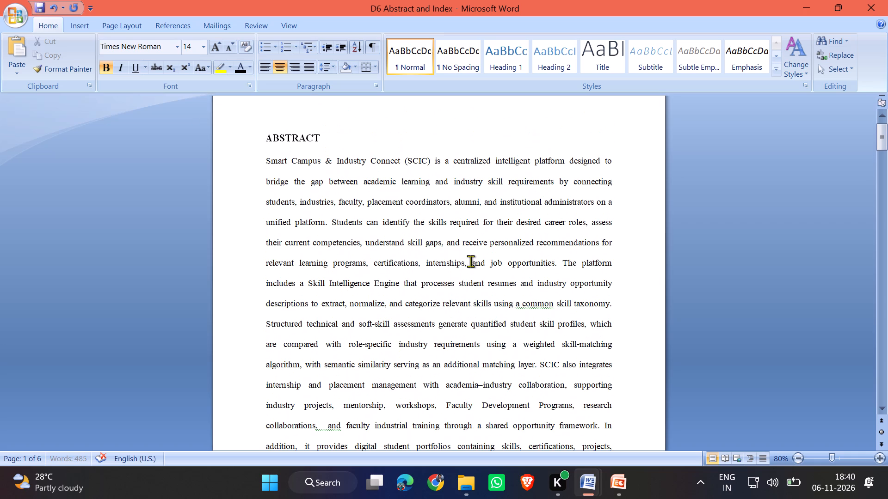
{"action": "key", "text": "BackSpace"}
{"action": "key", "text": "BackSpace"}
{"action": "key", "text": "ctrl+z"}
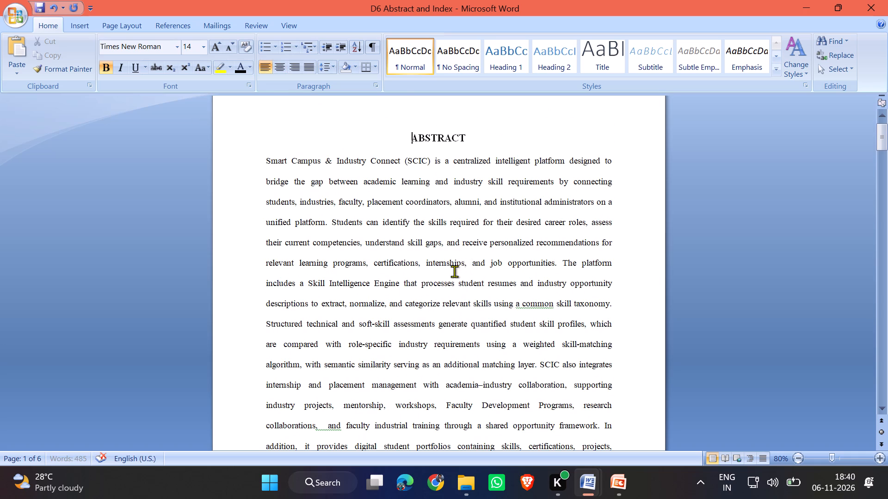
Look over the pages from the abstract through the table of contents to the list of tables.
{"action": "scroll", "coordinate": [454, 276], "scroll_direction": "down", "scroll_amount": 13}
{"action": "scroll", "coordinate": [458, 277], "scroll_direction": "down", "scroll_amount": 8}
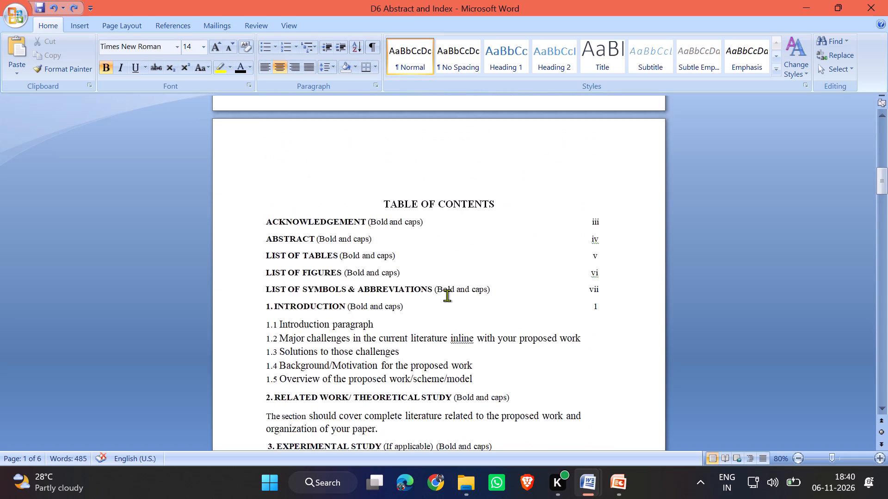
{"action": "scroll", "coordinate": [447, 295], "scroll_direction": "down", "scroll_amount": 19}
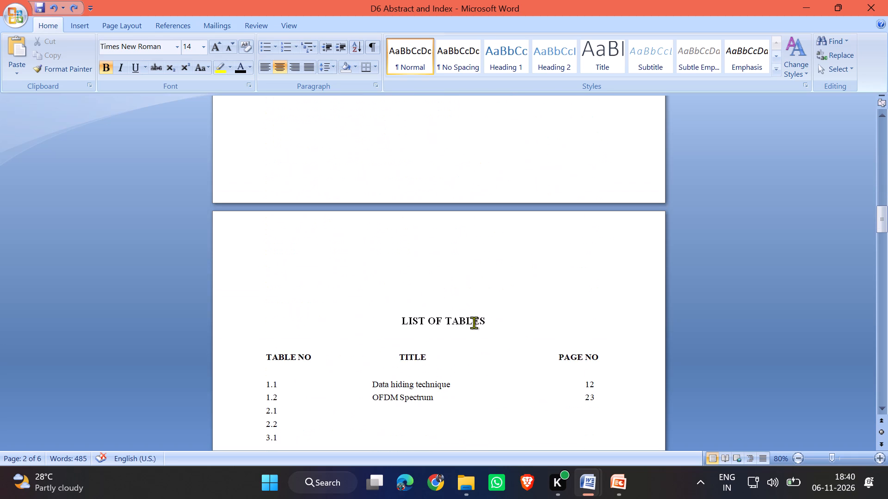
{"action": "scroll", "coordinate": [512, 382], "scroll_direction": "up", "scroll_amount": 20}
{"action": "scroll", "coordinate": [512, 382], "scroll_direction": "up", "scroll_amount": 10}
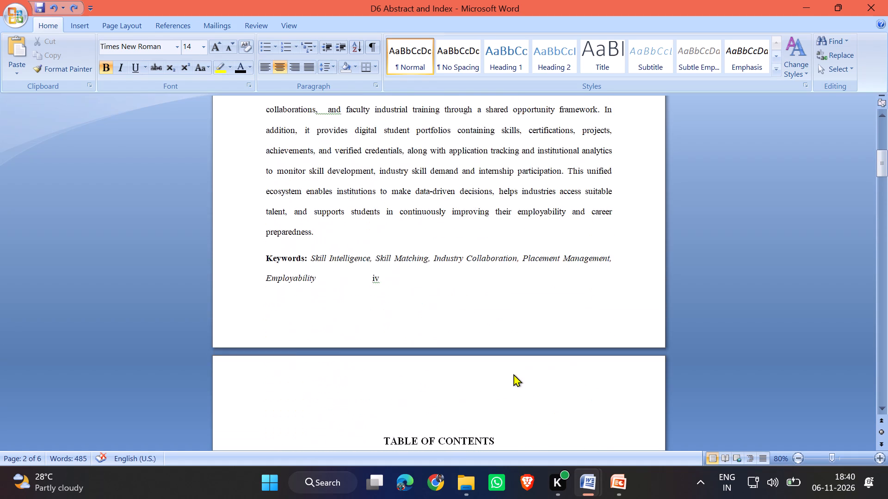
{"action": "scroll", "coordinate": [513, 374], "scroll_direction": "up", "scroll_amount": 16}
{"action": "scroll", "coordinate": [513, 374], "scroll_direction": "down", "scroll_amount": 10}
{"action": "scroll", "coordinate": [485, 331], "scroll_direction": "down", "scroll_amount": 5}
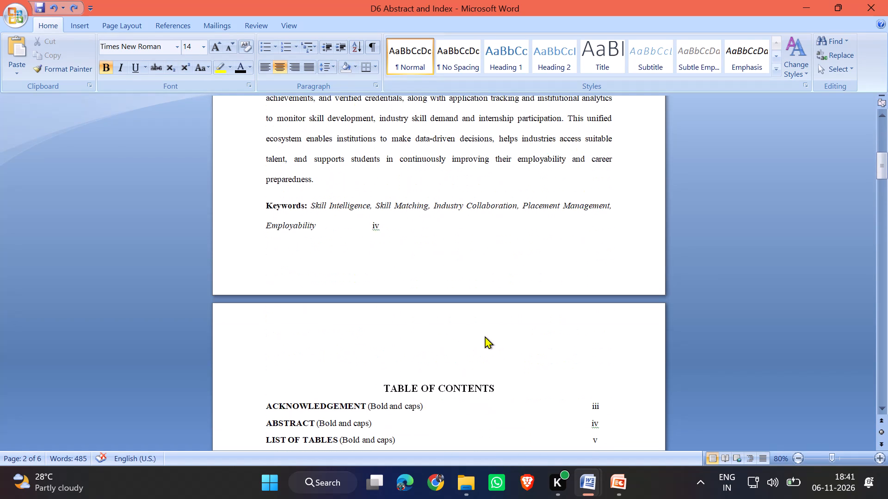
Delete the iv page number from the last keywords line of the abstract page.
{"action": "double_click", "coordinate": [376, 226]}
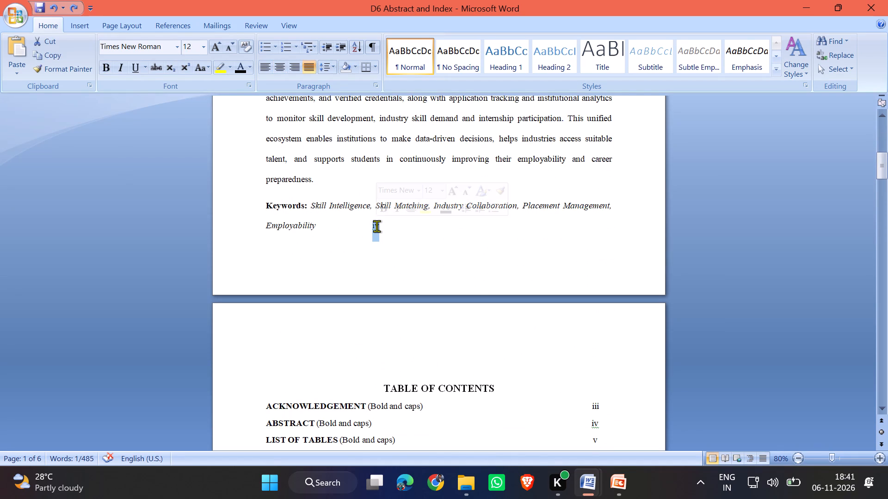
{"action": "key", "text": "Delete"}
Delete the blank space above the TABLE OF CONTENTS heading.
{"action": "scroll", "coordinate": [476, 285], "scroll_direction": "down", "scroll_amount": 7}
{"action": "scroll", "coordinate": [466, 259], "scroll_direction": "up", "scroll_amount": 3}
{"action": "left_click_drag", "start_coordinate": [420, 246], "coordinate": [402, 193]}
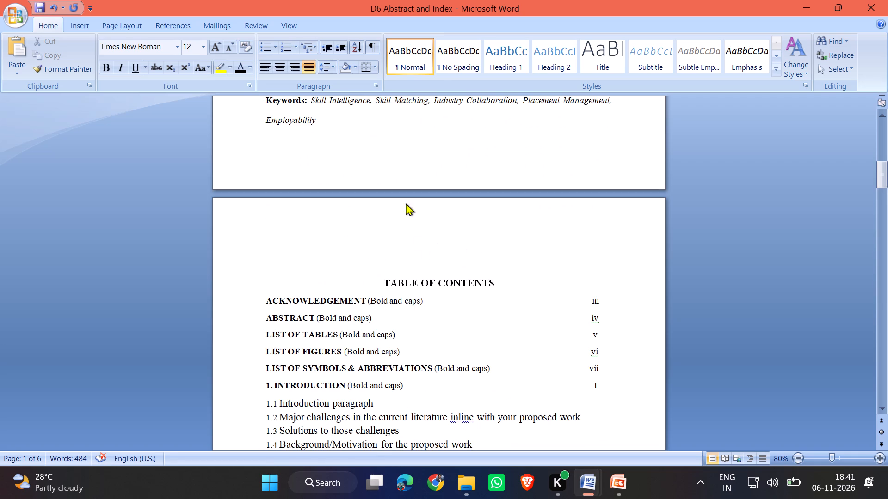
{"action": "left_click", "coordinate": [415, 258]}
{"action": "left_click_drag", "start_coordinate": [410, 258], "coordinate": [394, 209]}
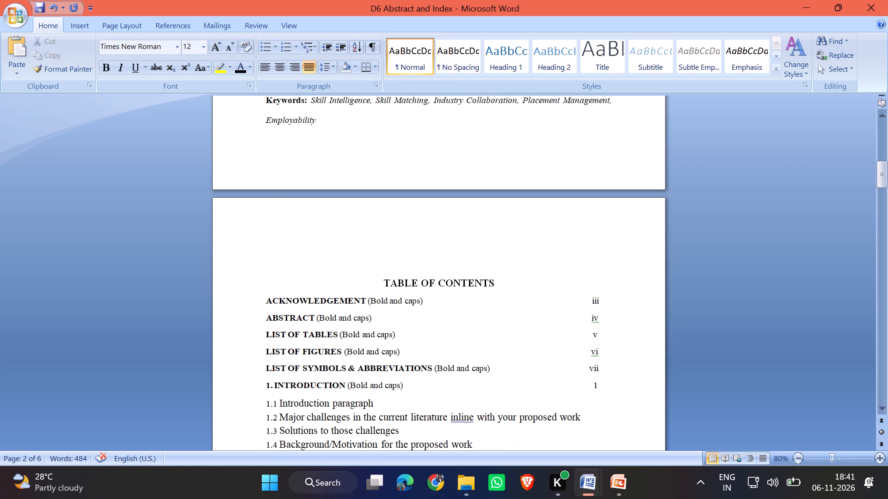
{"action": "left_click", "coordinate": [362, 263]}
{"action": "key", "text": "BackSpace"}
{"action": "key", "text": "BackSpace"}
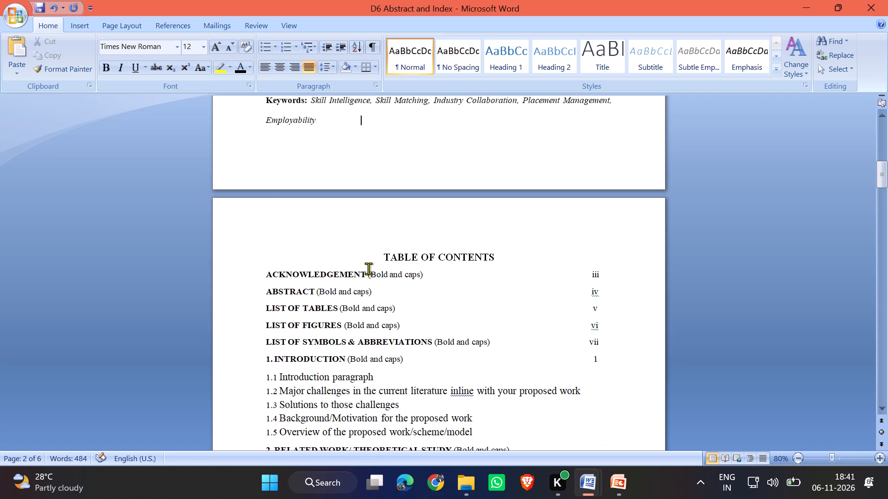
Remove the trailing spaces after the keyword Employability on the abstract page and end the line with a full stop.
{"action": "key", "text": "BackSpace"}
{"action": "key", "text": "BackSpace"}
{"action": "key", "text": "BackSpace"}
{"action": "key", "text": "BackSpace"}
{"action": "key", "text": "BackSpace"}
{"action": "key", "text": "BackSpace"}
{"action": "key", "text": "BackSpace"}
{"action": "key", "text": "BackSpace"}
{"action": "key", "text": "BackSpace"}
{"action": "key", "text": "BackSpace"}
{"action": "key", "text": "BackSpace"}
{"action": "key", "text": "BackSpace"}
{"action": "key", "text": "BackSpace"}
{"action": "key", "text": "BackSpace"}
{"action": "key", "text": "BackSpace"}
{"action": "key", "text": "BackSpace"}
{"action": "key", "text": "BackSpace"}
{"action": "key", "text": "BackSpace"}
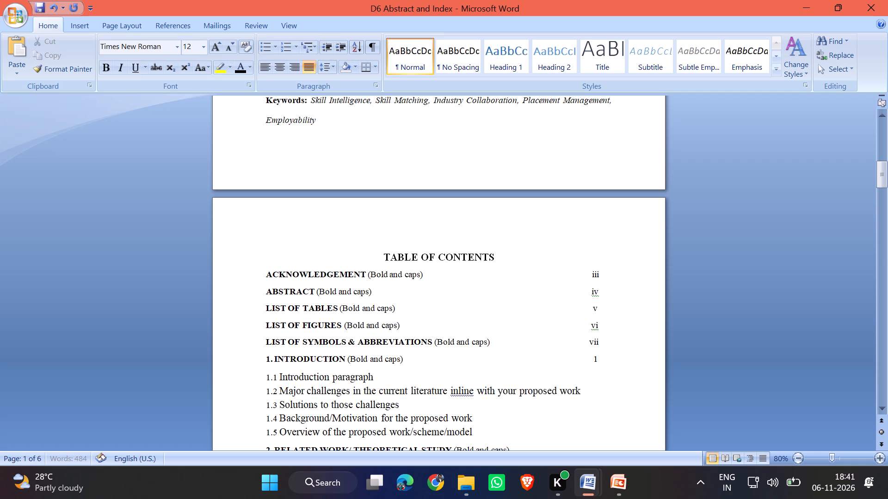
{"action": "key", "text": "BackSpace"}
{"action": "key", "text": "period"}
Delete the "(Bold and caps)" note from the ACKNOWLEDGEMENT entry in the table of contents.
{"action": "scroll", "coordinate": [427, 349], "scroll_direction": "down", "scroll_amount": 2}
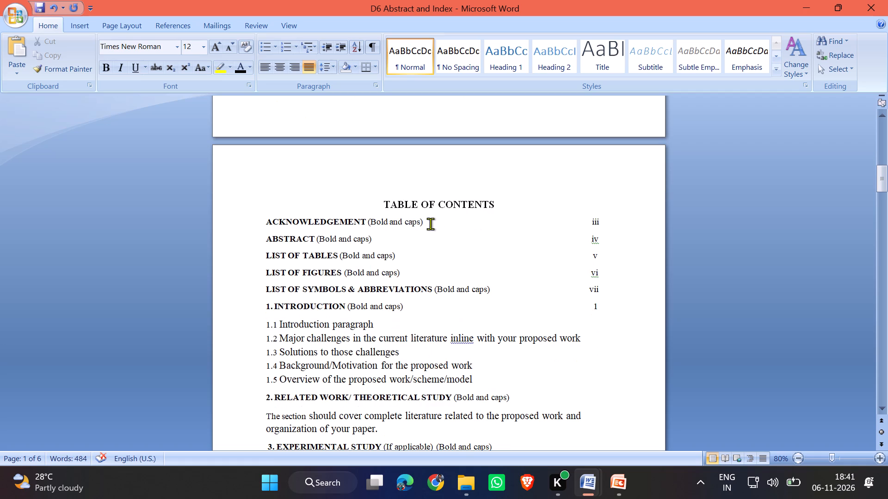
{"action": "left_click_drag", "start_coordinate": [425, 224], "coordinate": [375, 220]}
{"action": "left_click", "coordinate": [421, 234]}
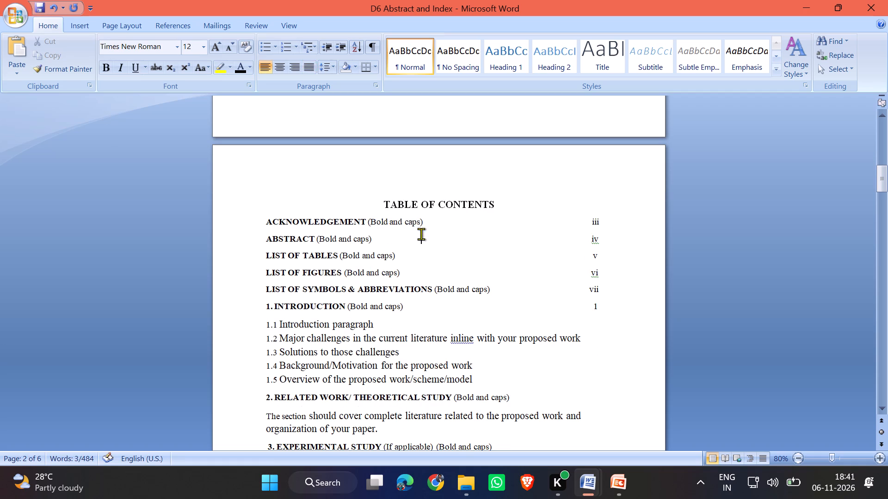
{"action": "left_click_drag", "start_coordinate": [422, 222], "coordinate": [372, 216]}
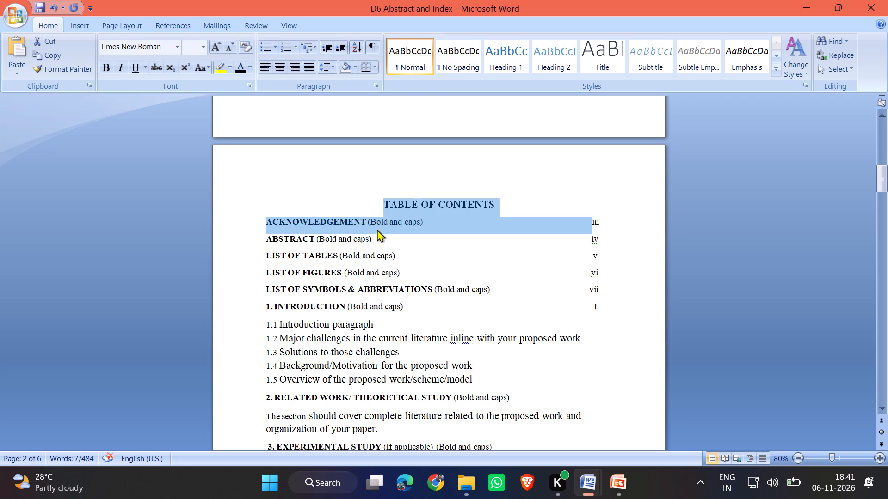
{"action": "left_click", "coordinate": [377, 229]}
{"action": "left_click", "coordinate": [424, 221]}
{"action": "key", "text": "BackSpace"}
{"action": "key", "text": "BackSpace"}
{"action": "key", "text": "BackSpace"}
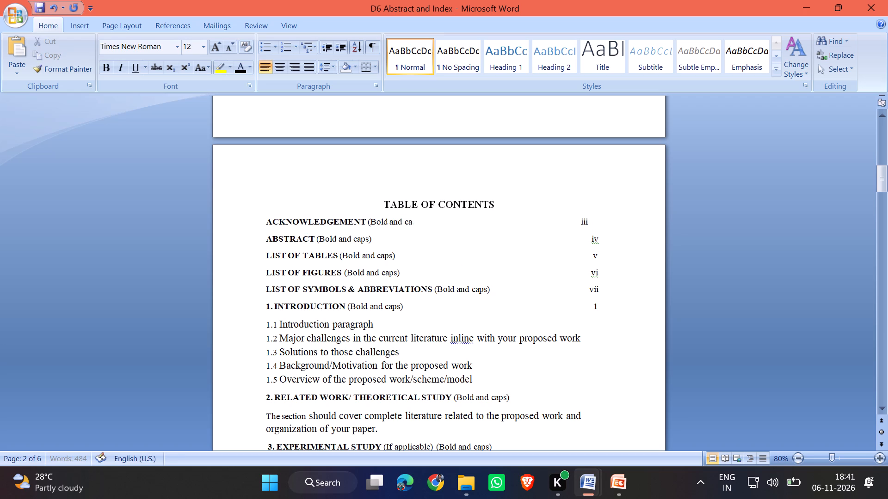
{"action": "key", "text": "BackSpace"}
{"action": "key", "text": "BackSpace"}
{"action": "key", "text": "BackSpace"}
{"action": "key", "text": "BackSpace"}
{"action": "key", "text": "BackSpace"}
{"action": "key", "text": "BackSpace"}
{"action": "key", "text": "BackSpace"}
{"action": "key", "text": "BackSpace"}
{"action": "key", "text": "BackSpace"}
{"action": "key", "text": "BackSpace"}
{"action": "key", "text": "BackSpace"}
{"action": "key", "text": "BackSpace"}
{"action": "key", "text": "BackSpace"}
Insert spaces after ACKNOWLEDGEMENT so its page number iii lines up with the page-number column below.
{"action": "key", "text": "space"}
{"action": "key", "text": "space"}
{"action": "key", "text": "space"}
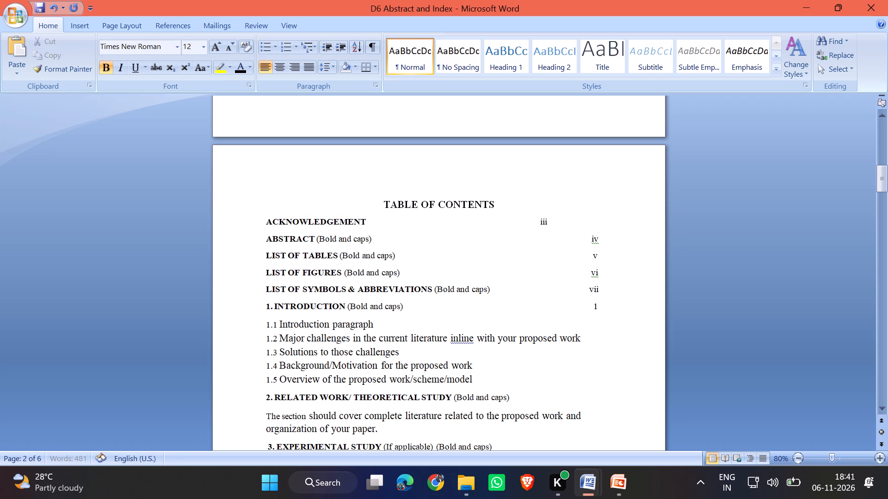
{"action": "key", "text": "space"}
{"action": "key", "text": "space"}
{"action": "key", "text": "space"}
{"action": "key", "text": "space"}
{"action": "key", "text": "space"}
{"action": "key", "text": "space"}
{"action": "key", "text": "space"}
{"action": "key", "text": "space"}
{"action": "key", "text": "space"}
{"action": "key", "text": "space"}
{"action": "key", "text": "space"}
{"action": "key", "text": "space"}
{"action": "key", "text": "space"}
{"action": "key", "text": "space"}
{"action": "key", "text": "space"}
{"action": "key", "text": "space"}
{"action": "key", "text": "space"}
{"action": "key", "text": "space"}
{"action": "key", "text": "space"}
{"action": "key", "text": "space"}
{"action": "key", "text": "space"}
{"action": "key", "text": "space"}
{"action": "key", "text": "space"}
{"action": "key", "text": "space"}
{"action": "key", "text": "BackSpace"}
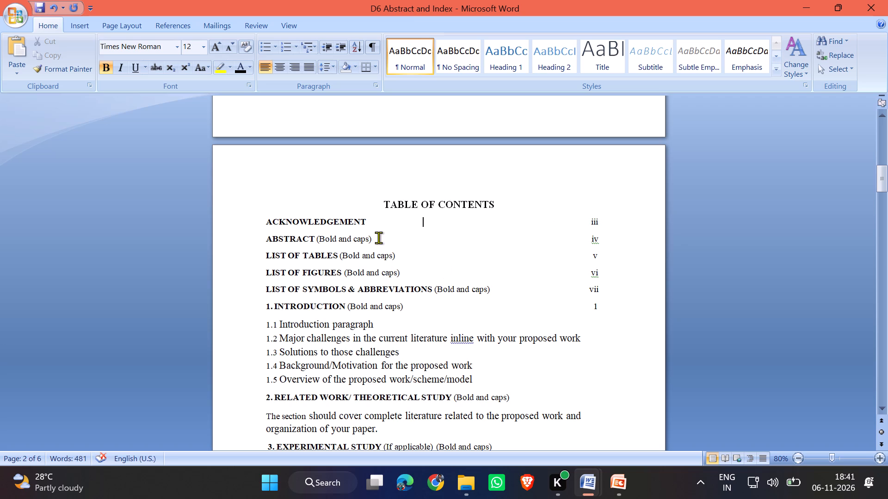
Delete the "(Bold and caps)" note from the ABSTRACT entry in the table of contents.
{"action": "double_click", "coordinate": [355, 237]}
{"action": "left_click", "coordinate": [355, 237]}
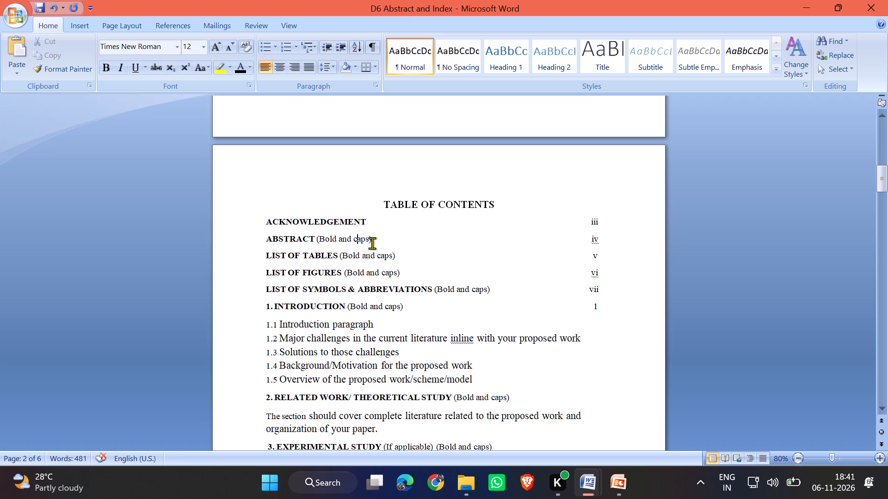
{"action": "left_click", "coordinate": [374, 240]}
{"action": "left_click", "coordinate": [372, 240]}
{"action": "key", "text": "BackSpace"}
{"action": "key", "text": "BackSpace"}
{"action": "key", "text": "BackSpace"}
{"action": "key", "text": "BackSpace"}
{"action": "key", "text": "BackSpace"}
{"action": "key", "text": "BackSpace"}
{"action": "key", "text": "BackSpace"}
{"action": "key", "text": "BackSpace"}
{"action": "key", "text": "BackSpace"}
{"action": "key", "text": "BackSpace"}
{"action": "key", "text": "BackSpace"}
{"action": "key", "text": "BackSpace"}
{"action": "key", "text": "BackSpace"}
{"action": "key", "text": "BackSpace"}
{"action": "key", "text": "BackSpace"}
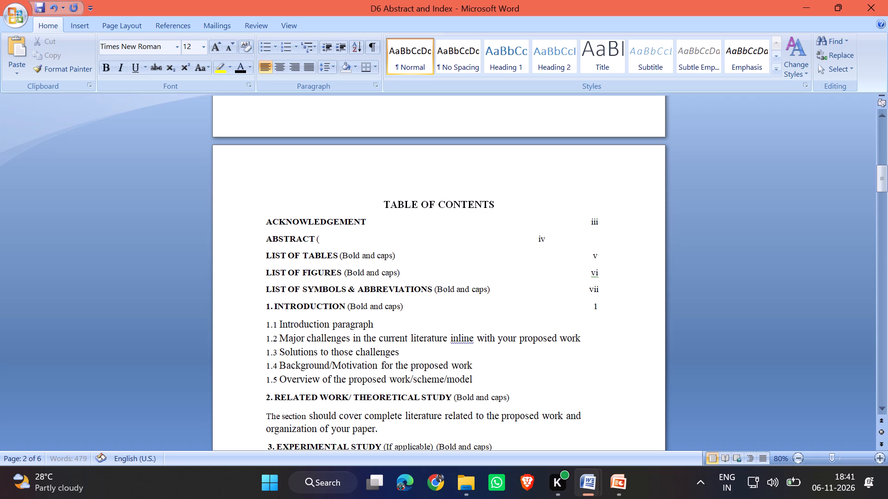
Insert spaces after ABSTRACT so its page number iv lines up with the other page numbers.
{"action": "key", "text": "space"}
{"action": "key", "text": "space"}
{"action": "key", "text": "space"}
{"action": "key", "text": "space"}
{"action": "key", "text": "space"}
{"action": "key", "text": "space"}
{"action": "key", "text": "space"}
{"action": "key", "text": "space"}
{"action": "key", "text": "space"}
{"action": "key", "text": "space"}
{"action": "key", "text": "space"}
{"action": "key", "text": "space"}
{"action": "key", "text": "space"}
{"action": "key", "text": "space"}
{"action": "key", "text": "space"}
{"action": "key", "text": "space"}
{"action": "key", "text": "space"}
{"action": "key", "text": "space"}
{"action": "key", "text": "space"}
{"action": "key", "text": "space"}
{"action": "key", "text": "space"}
{"action": "key", "text": "space"}
{"action": "key", "text": "space"}
{"action": "key", "text": "space"}
{"action": "key", "text": "space"}
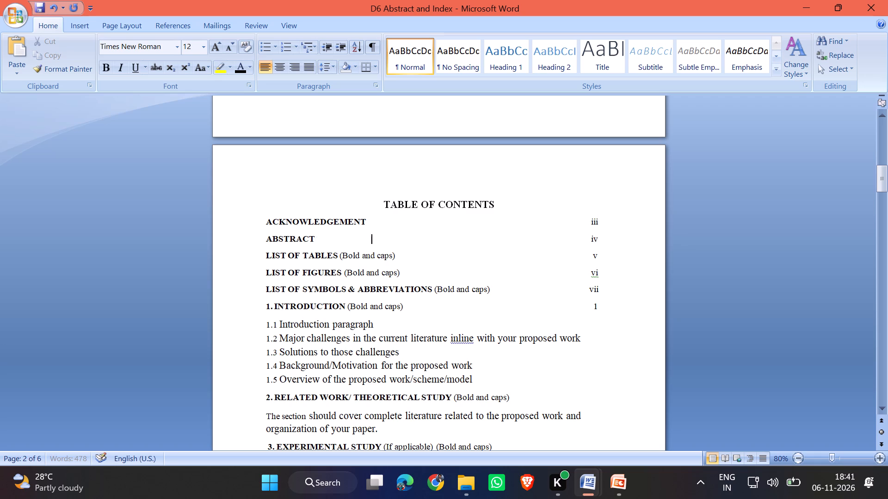
Delete the "(Bold and caps)" note and the gap after it from the LIST OF TABLES entry.
{"action": "left_click_drag", "start_coordinate": [396, 255], "coordinate": [345, 251]}
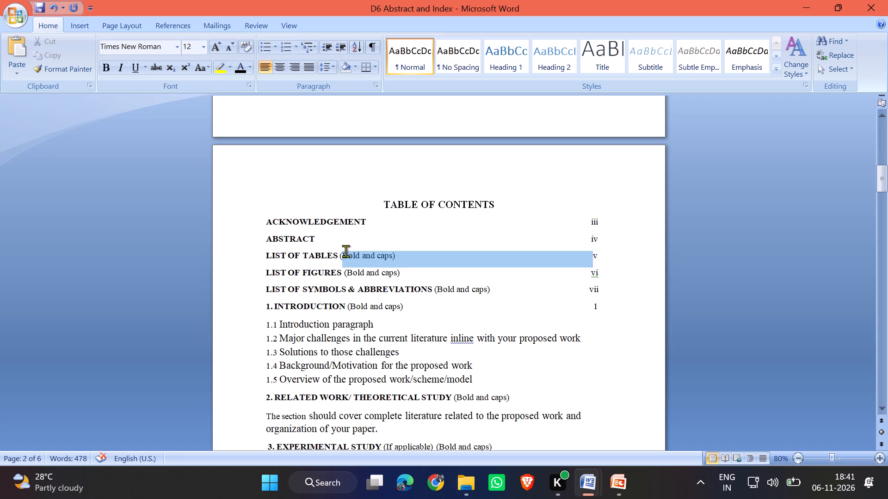
{"action": "left_click_drag", "start_coordinate": [345, 251], "coordinate": [340, 251]}
{"action": "key", "text": "BackSpace"}
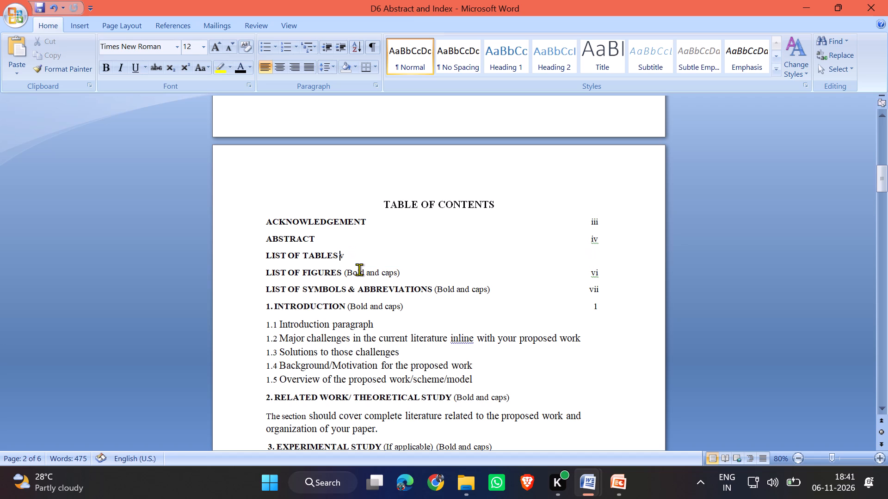
Insert tabs and a few spaces after LIST OF TABLES to move its page number v back to the page-number column.
{"action": "key", "text": "Tab"}
{"action": "key", "text": "Tab"}
{"action": "key", "text": "Tab"}
{"action": "key", "text": "Tab"}
{"action": "key", "text": "Tab"}
{"action": "key", "text": "Tab"}
{"action": "key", "text": "Tab"}
{"action": "key", "text": "Tab"}
{"action": "key", "text": "Tab"}
{"action": "key", "text": "Tab"}
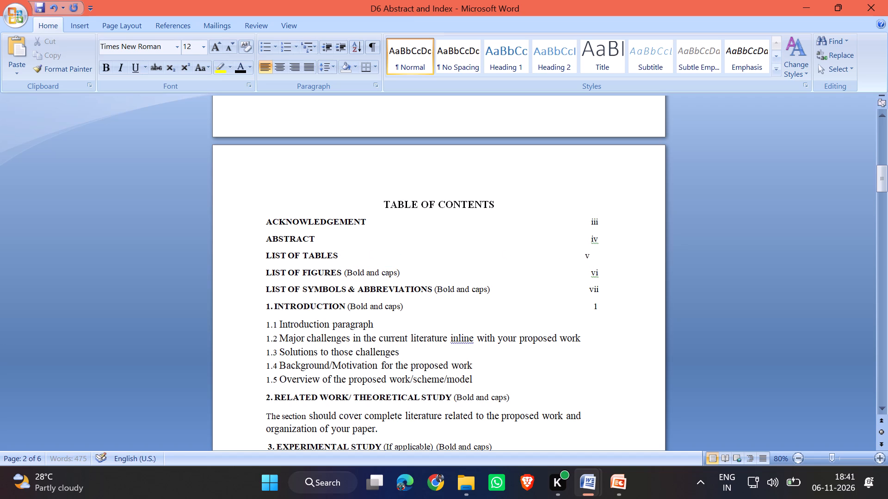
{"action": "key", "text": "Tab"}
{"action": "key", "text": "BackSpace"}
{"action": "key", "text": "Return"}
{"action": "key", "text": "BackSpace"}
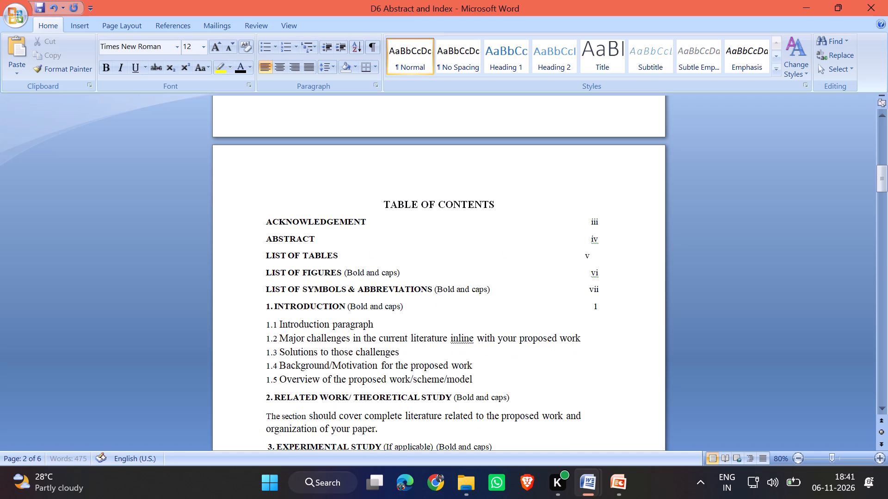
{"action": "key", "text": "BackSpace"}
{"action": "key", "text": "Tab"}
{"action": "key", "text": "space"}
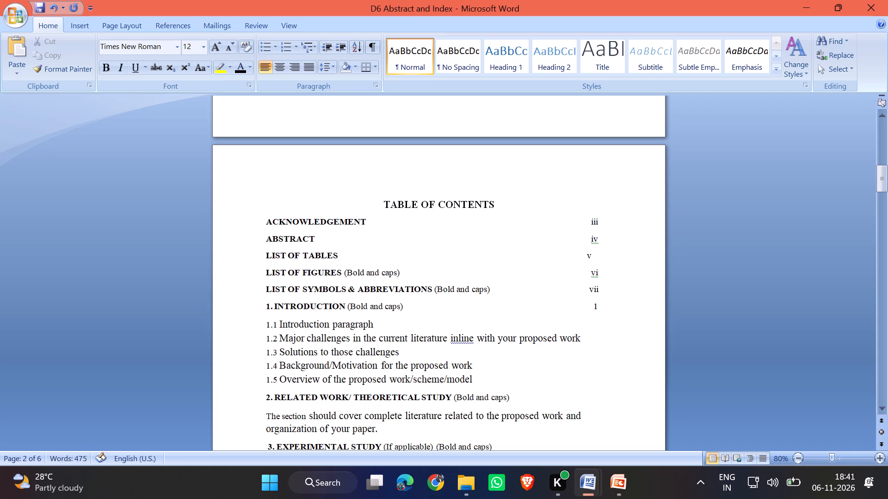
{"action": "key", "text": "space"}
{"action": "key", "text": "space"}
Delete the "(Bold and caps)" note and the gap after it from the LIST OF FIGURES entry.
{"action": "triple_click", "coordinate": [386, 270]}
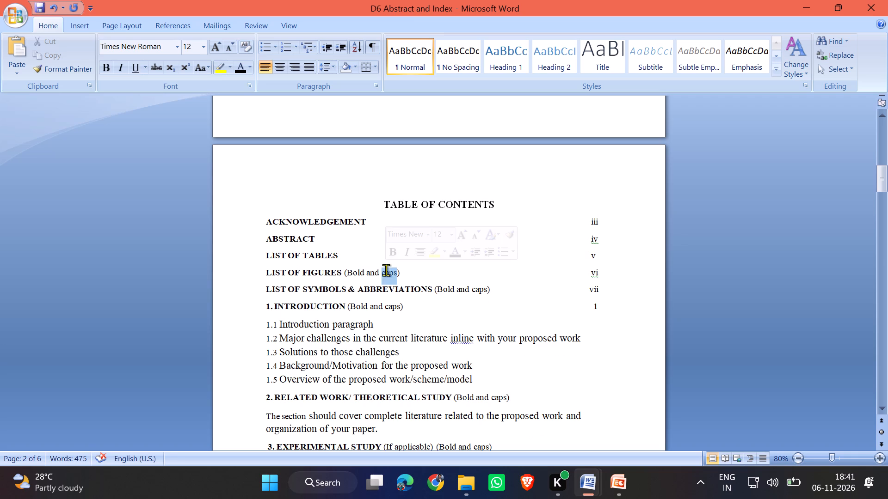
{"action": "left_click", "coordinate": [386, 270]}
{"action": "left_click_drag", "start_coordinate": [403, 273], "coordinate": [353, 265]}
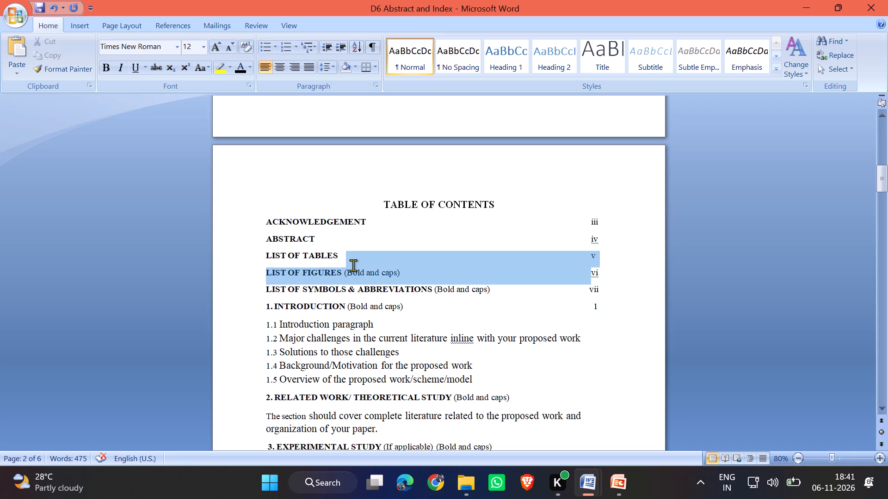
{"action": "left_click_drag", "start_coordinate": [353, 265], "coordinate": [357, 272]}
{"action": "left_click", "coordinate": [404, 272]}
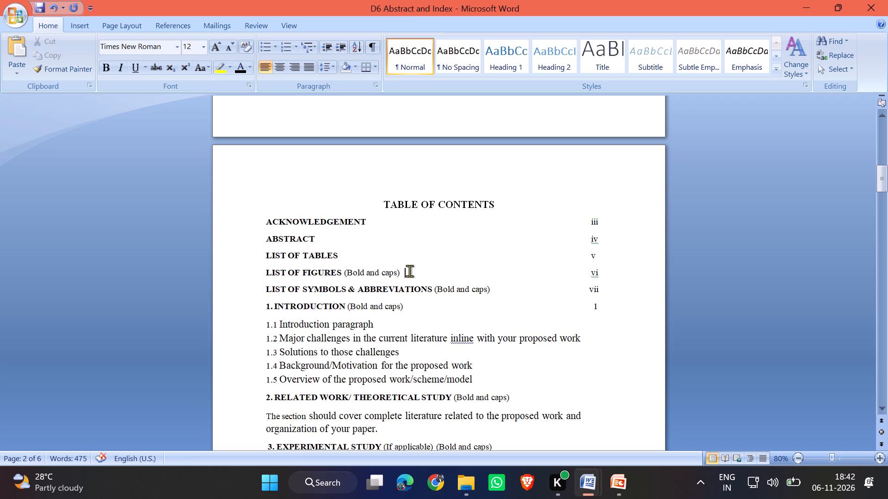
{"action": "left_click_drag", "start_coordinate": [401, 273], "coordinate": [353, 271]}
{"action": "left_click", "coordinate": [389, 284]}
{"action": "left_click_drag", "start_coordinate": [399, 271], "coordinate": [370, 271]}
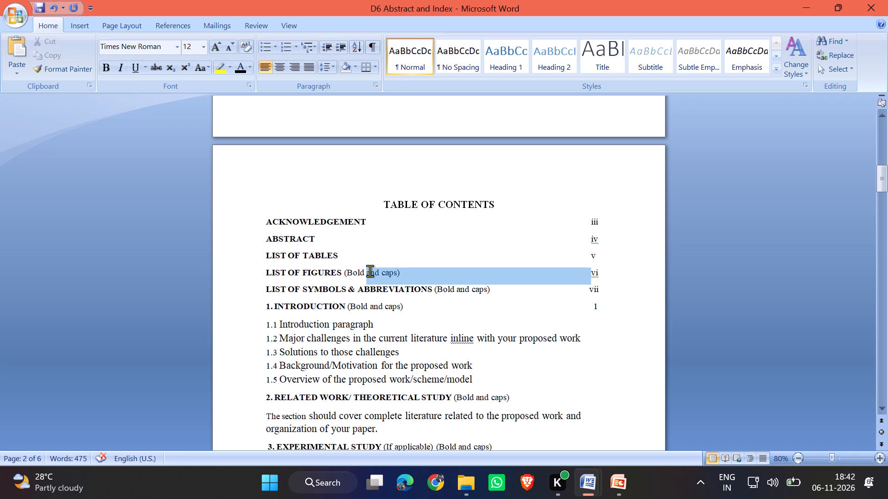
{"action": "left_click_drag", "start_coordinate": [370, 271], "coordinate": [342, 271]}
{"action": "left_click", "coordinate": [358, 283]}
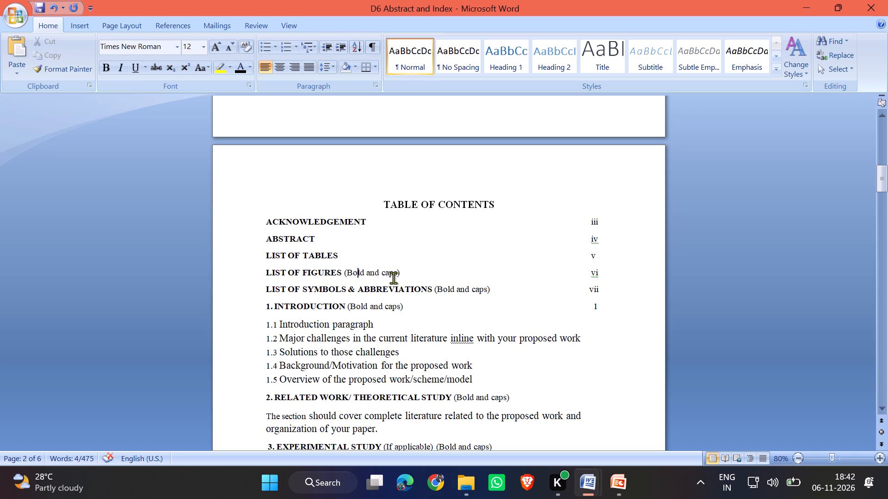
{"action": "left_click_drag", "start_coordinate": [401, 273], "coordinate": [345, 274]}
{"action": "key", "text": "Delete"}
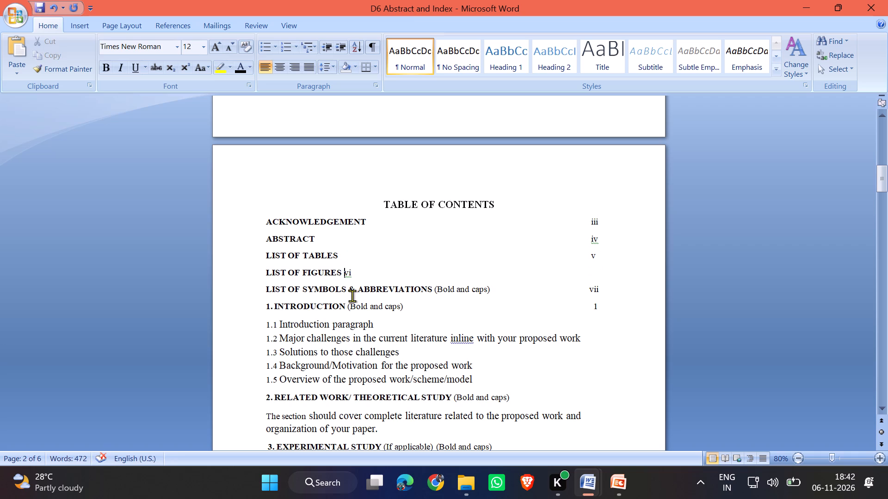
Insert tabs and a few spaces after LIST OF FIGURES to move its page number vi back to the page-number column.
{"action": "key", "text": "Tab"}
{"action": "key", "text": "Tab"}
{"action": "key", "text": "Tab"}
{"action": "key", "text": "Tab"}
{"action": "key", "text": "Tab"}
{"action": "key", "text": "Tab"}
{"action": "key", "text": "Tab"}
{"action": "key", "text": "Tab"}
{"action": "key", "text": "Tab"}
{"action": "key", "text": "Tab"}
{"action": "key", "text": "space"}
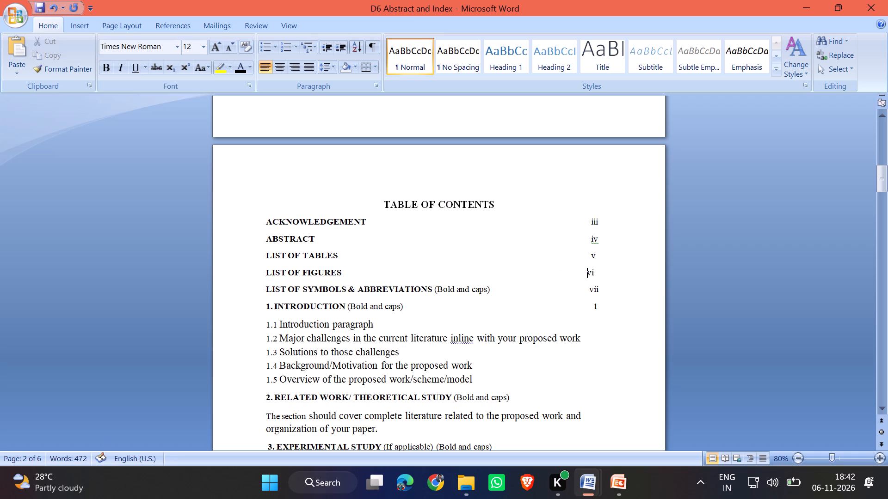
{"action": "key", "text": "space"}
{"action": "key", "text": "space"}
{"action": "key", "text": "BackSpace"}
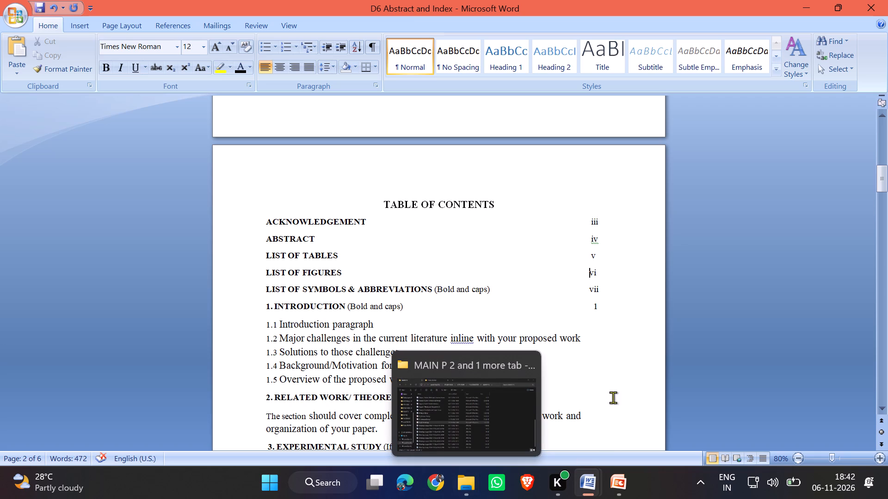
{"action": "left_click", "coordinate": [613, 397]}
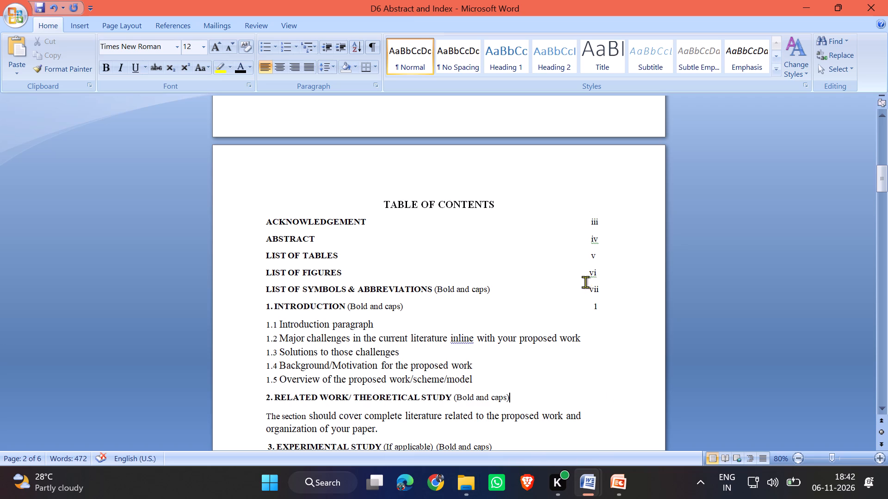
{"action": "left_click", "coordinate": [585, 282]}
{"action": "key", "text": "space"}
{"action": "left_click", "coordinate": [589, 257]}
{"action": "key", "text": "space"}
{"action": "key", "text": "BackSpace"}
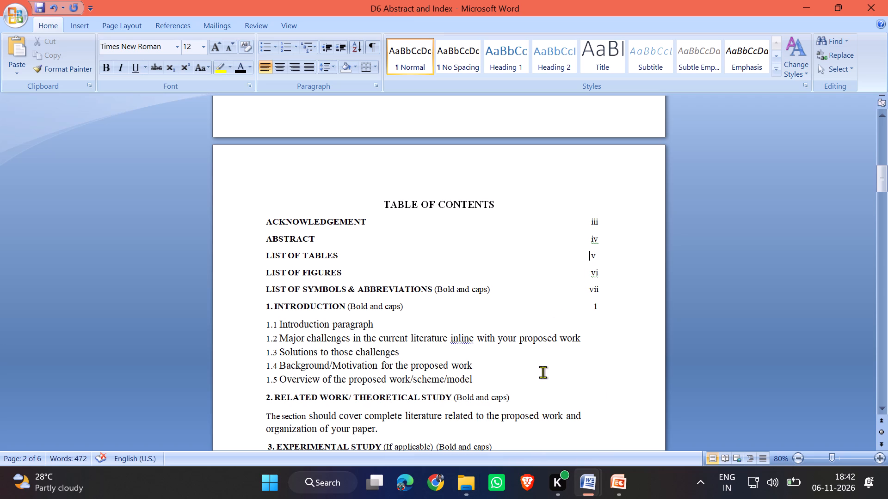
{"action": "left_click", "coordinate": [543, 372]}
Replace the "(Bold and caps)" note in the LIST OF SYMBOLS & ABBREVIATIONS entry with two tabs, keeping page number vii aligned.
{"action": "left_click_drag", "start_coordinate": [494, 291], "coordinate": [448, 286]}
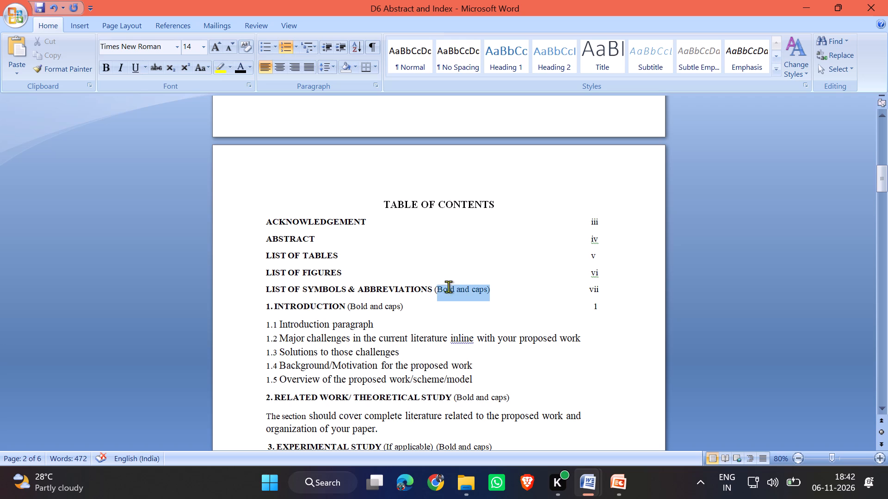
{"action": "left_click_drag", "start_coordinate": [448, 286], "coordinate": [441, 285]}
{"action": "key", "text": "Delete"}
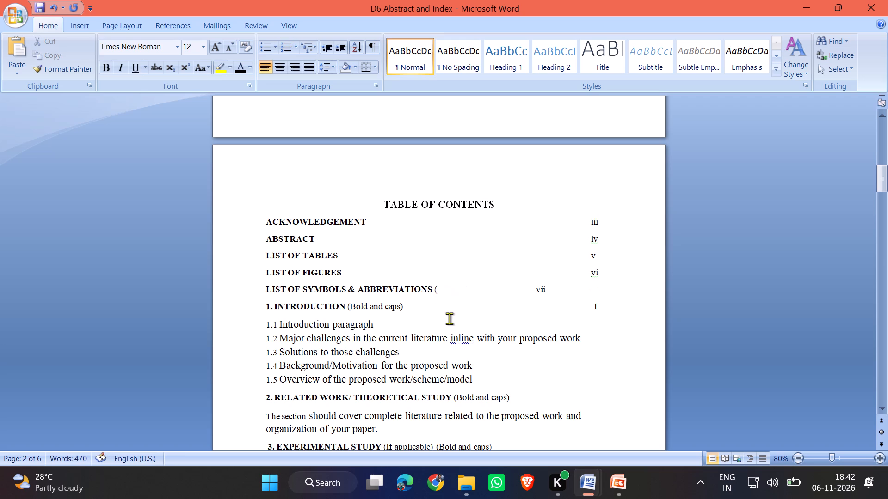
{"action": "key", "text": "BackSpace"}
{"action": "key", "text": "Tab"}
{"action": "key", "text": "Tab"}
Replace the "(Bold and caps)" note in the 1. INTRODUCTION entry with two tabs, keeping page number 1 aligned.
{"action": "left_click_drag", "start_coordinate": [401, 306], "coordinate": [354, 306]}
{"action": "key", "text": "Delete"}
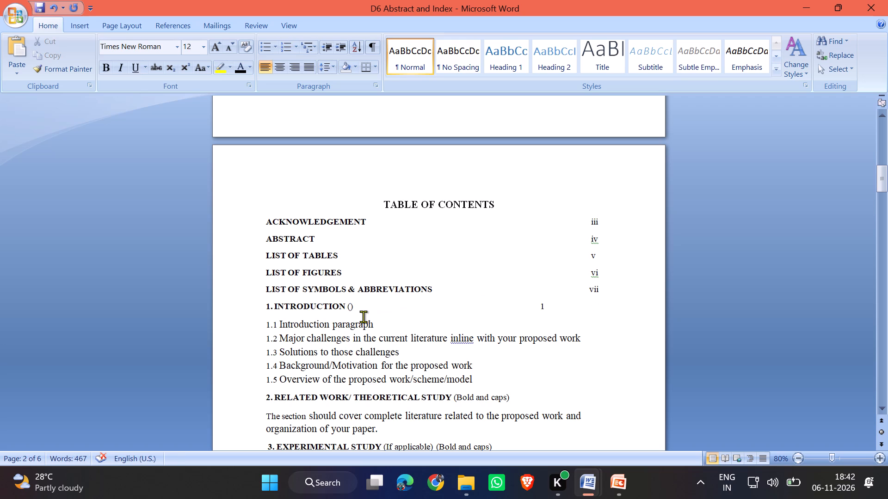
{"action": "key", "text": "Delete"}
{"action": "key", "text": "BackSpace"}
{"action": "key", "text": "Tab"}
{"action": "key", "text": "Tab"}
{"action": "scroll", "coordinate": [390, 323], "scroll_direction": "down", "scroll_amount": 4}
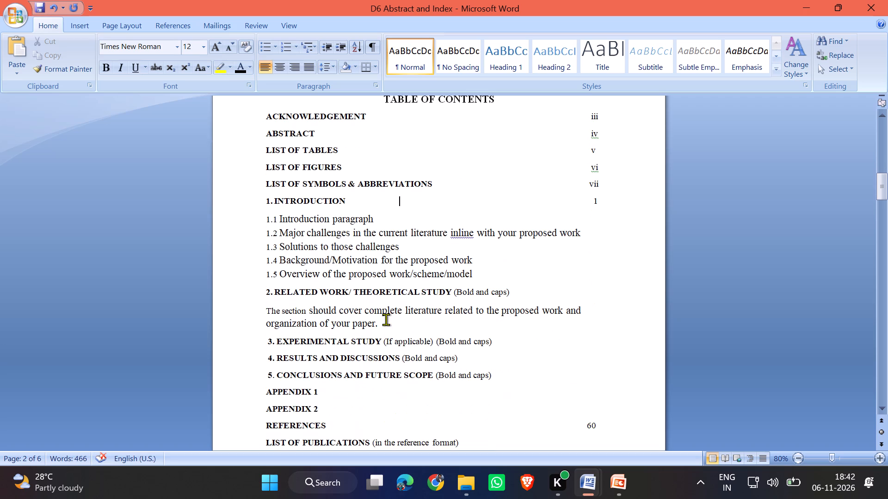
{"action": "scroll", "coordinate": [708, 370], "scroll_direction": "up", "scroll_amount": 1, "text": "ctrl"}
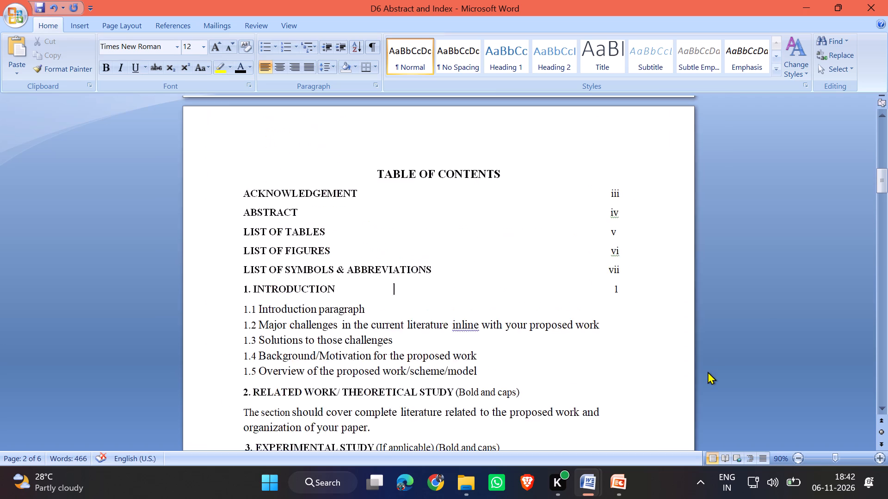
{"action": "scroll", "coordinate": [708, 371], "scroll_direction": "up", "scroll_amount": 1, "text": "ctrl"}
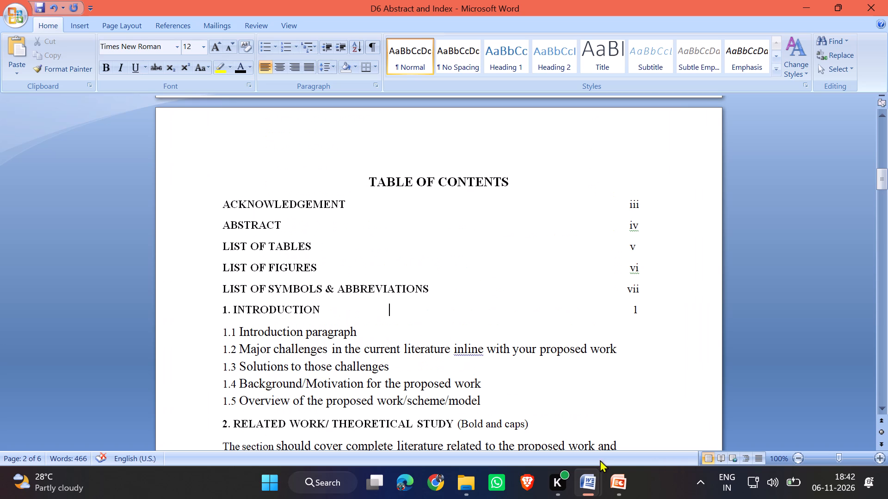